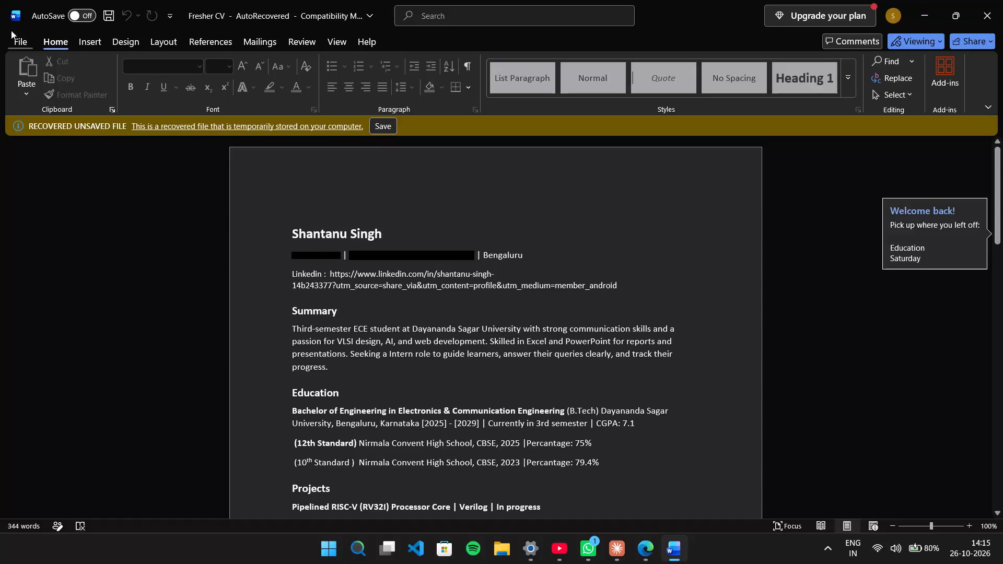
# Create a new blank document.
pyautogui.click(16, 34)
pyautogui.click(57, 99)
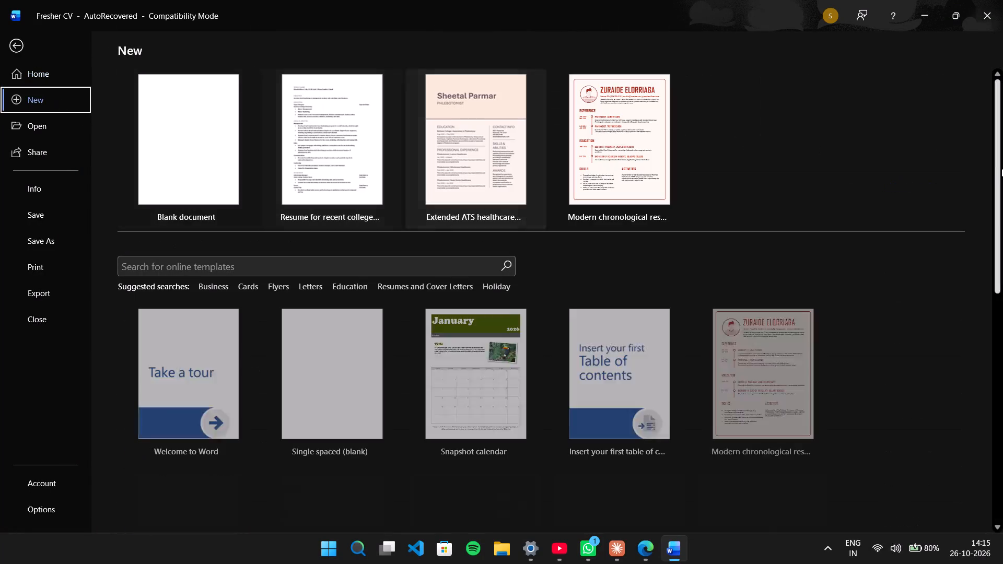
pyautogui.click(234, 179)
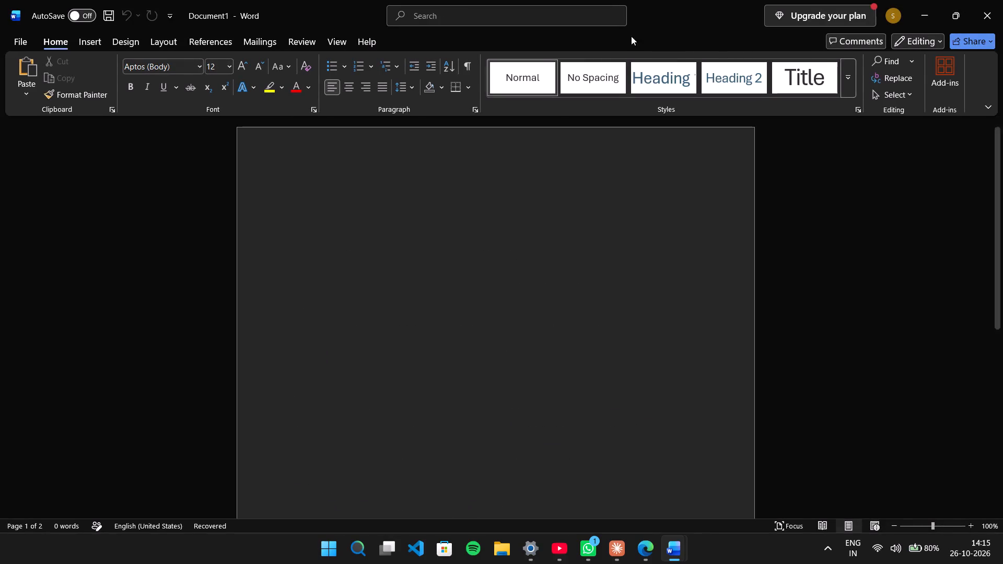
# Set the page colour of the blank document to the dark blue theme colour.
pyautogui.click(123, 42)
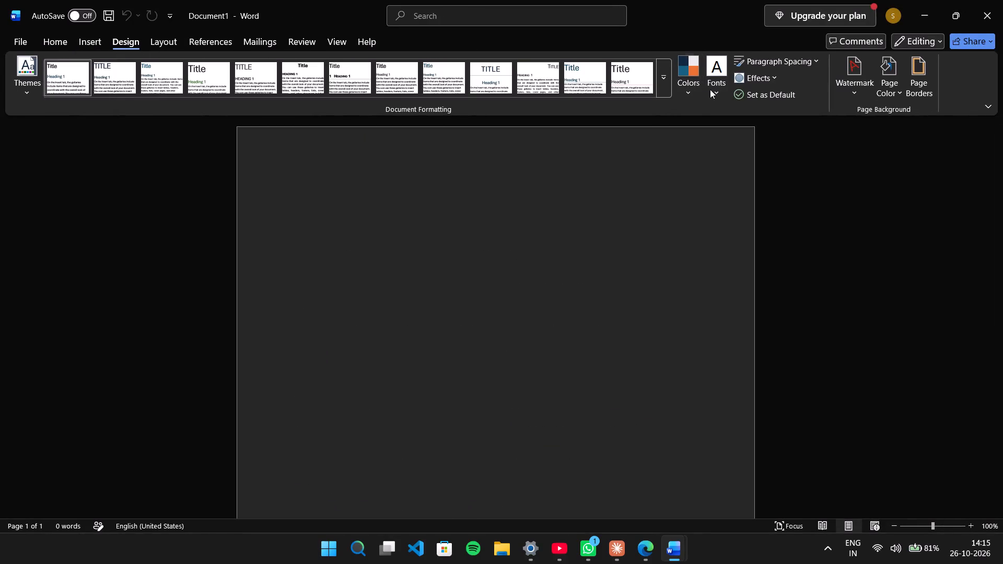
pyautogui.click(888, 80)
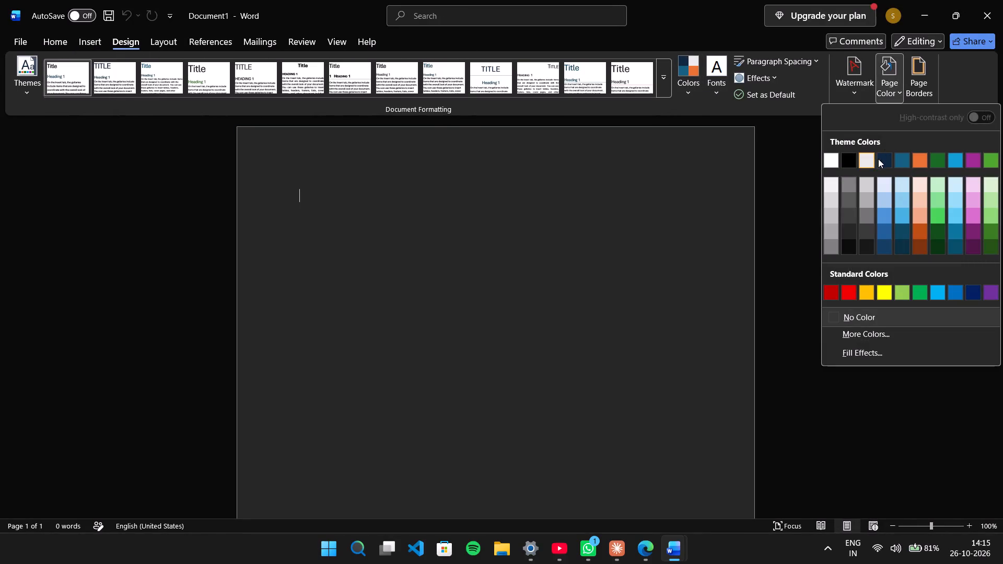
pyautogui.click(879, 159)
pyautogui.click(519, 390)
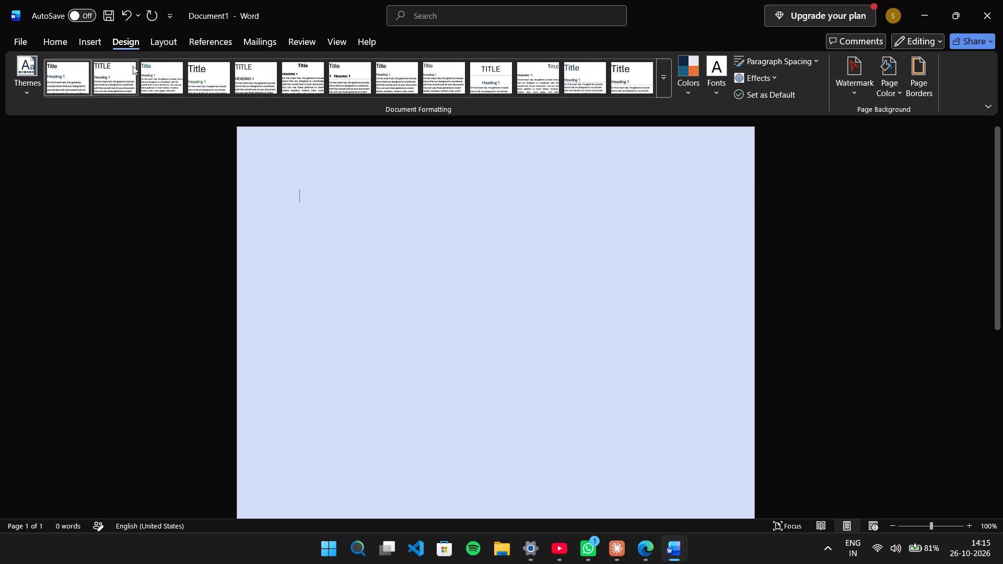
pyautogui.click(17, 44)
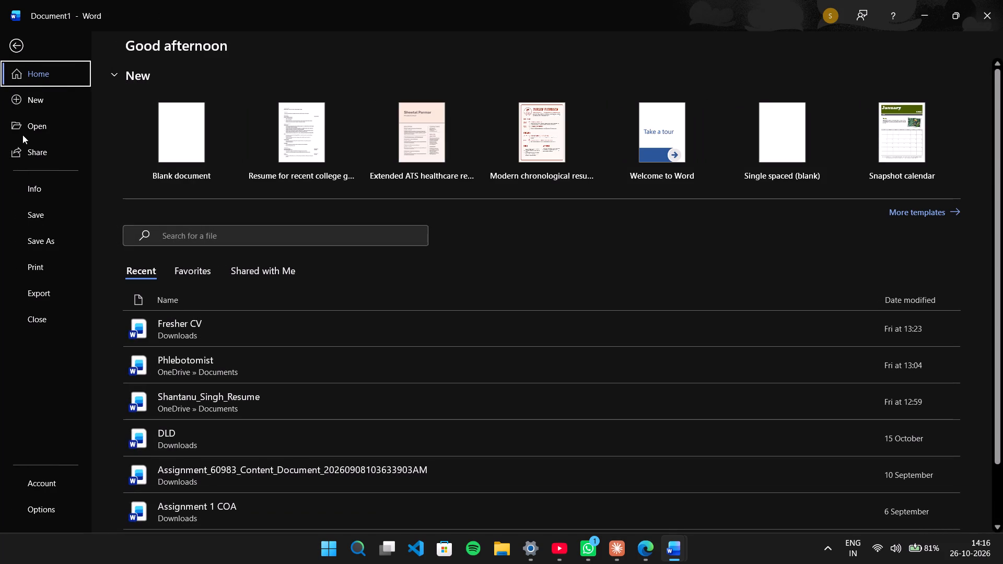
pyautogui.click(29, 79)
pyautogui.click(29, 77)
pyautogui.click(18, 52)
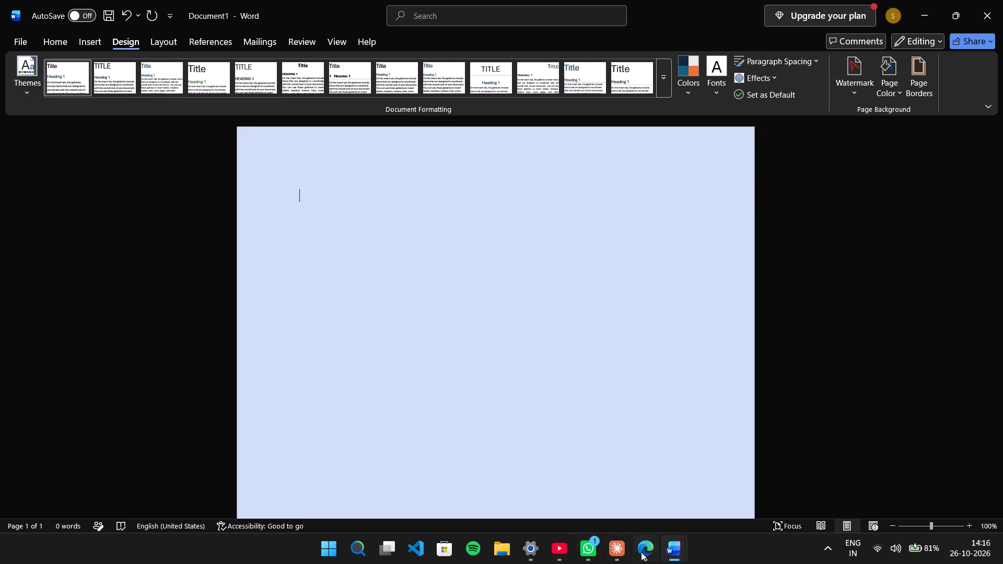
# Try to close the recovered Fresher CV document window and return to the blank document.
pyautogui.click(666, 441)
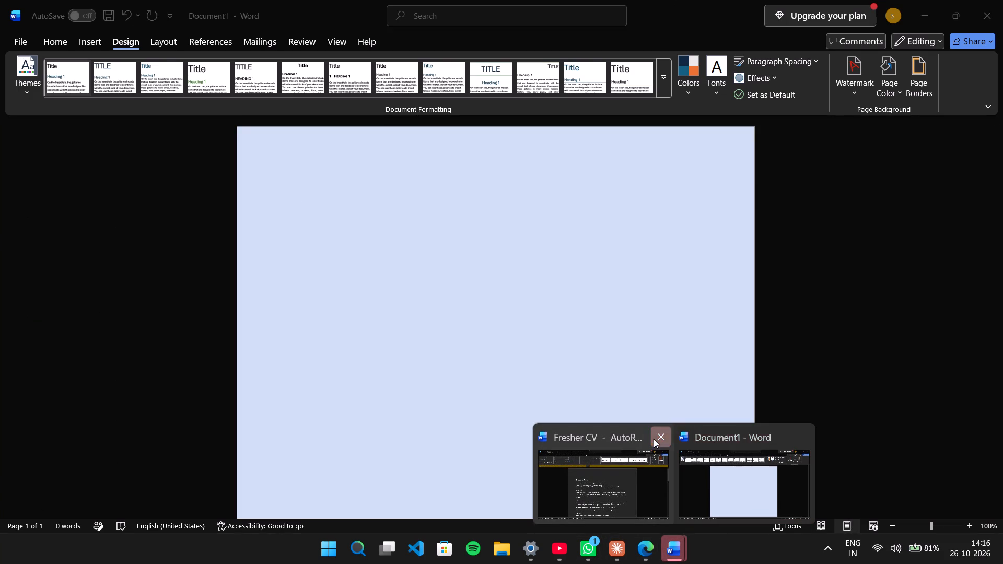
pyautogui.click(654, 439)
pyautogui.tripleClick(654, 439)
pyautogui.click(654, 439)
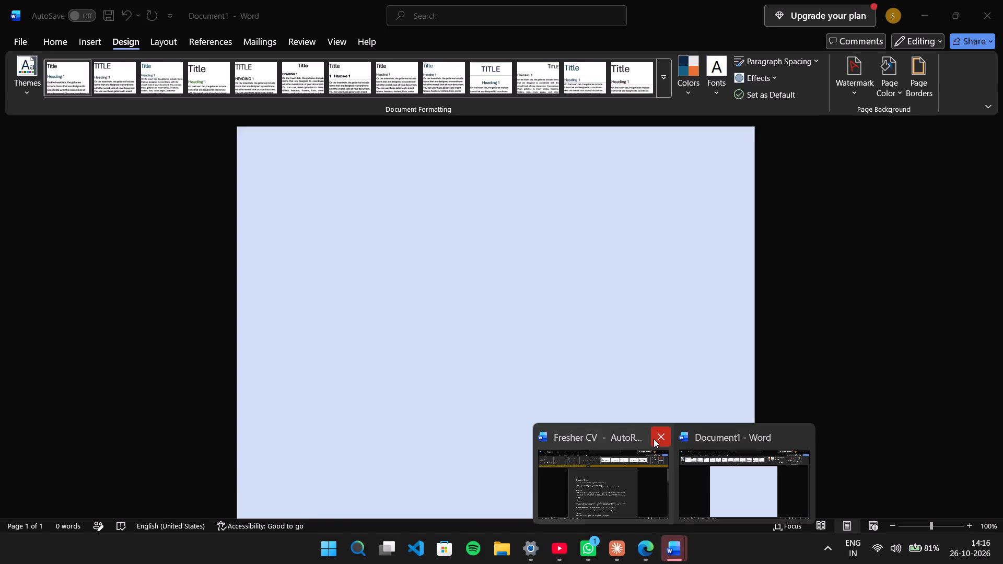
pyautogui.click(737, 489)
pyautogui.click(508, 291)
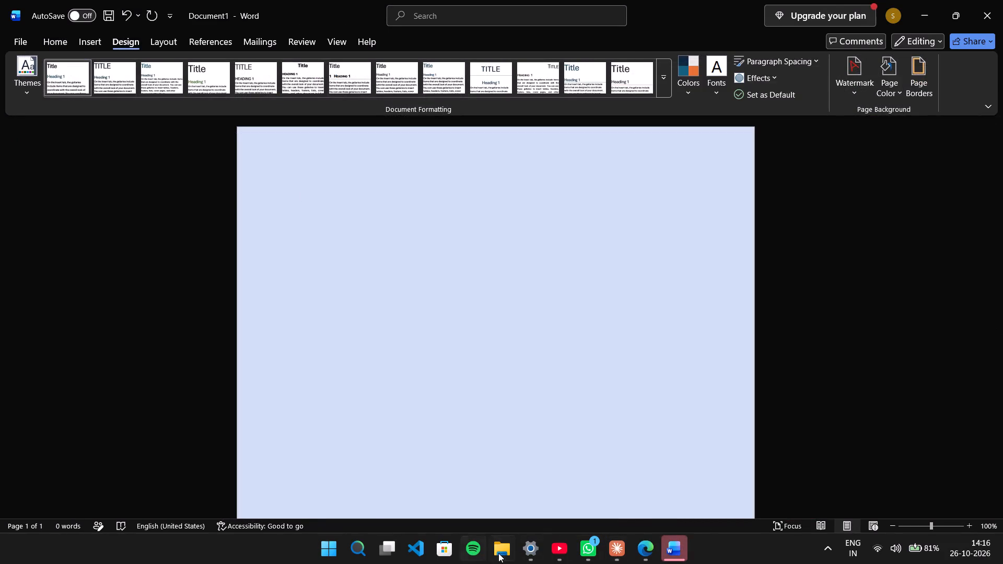
# Reorder the taskbar so that File Explorer sits directly beside Word.
pyautogui.moveTo(498, 553); pyautogui.dragTo(628, 557)
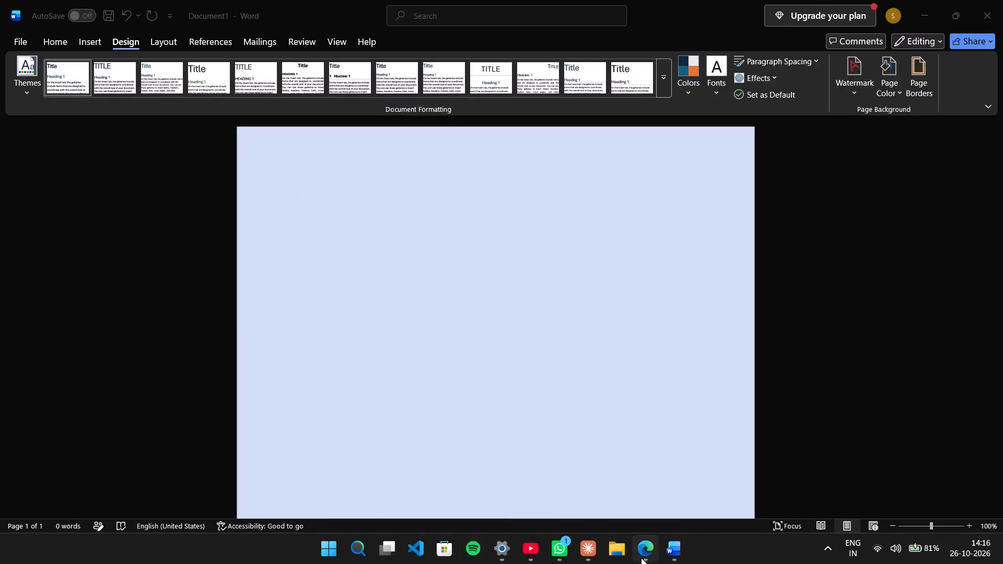
pyautogui.moveTo(615, 554); pyautogui.dragTo(647, 556)
# Switch to File Explorer and open the Screenshots folder inside Pictures.
pyautogui.click(646, 556)
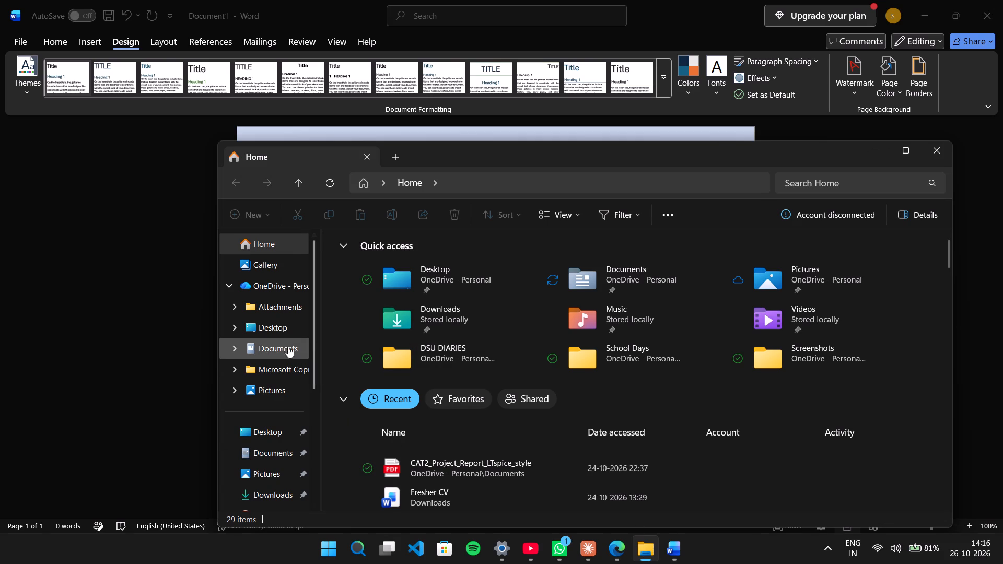
pyautogui.click(284, 465)
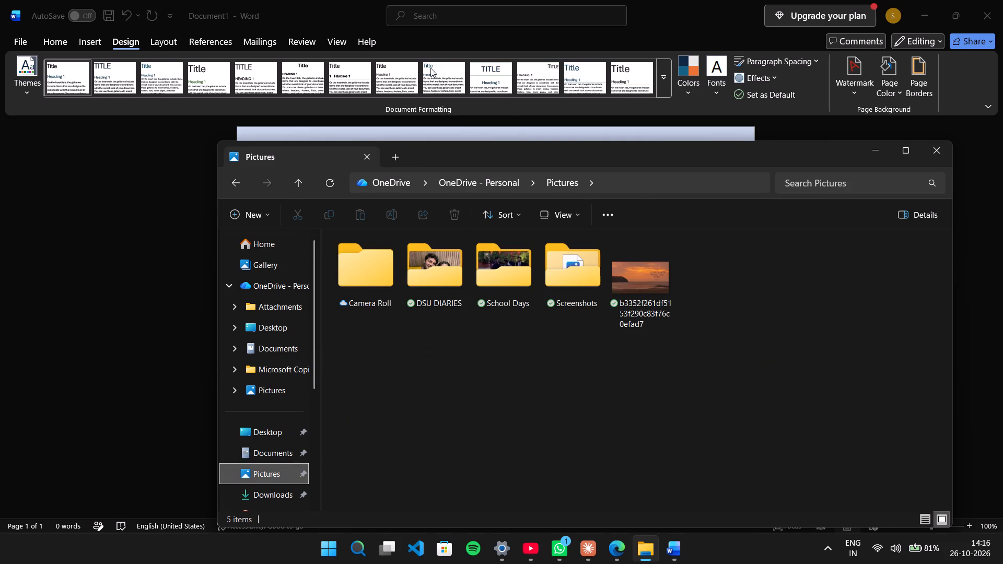
pyautogui.doubleClick(590, 283)
# Look through the Screenshots folder for the circuit and plot captures dated 2026-10-26.
pyautogui.scroll(-4, 599, 291)
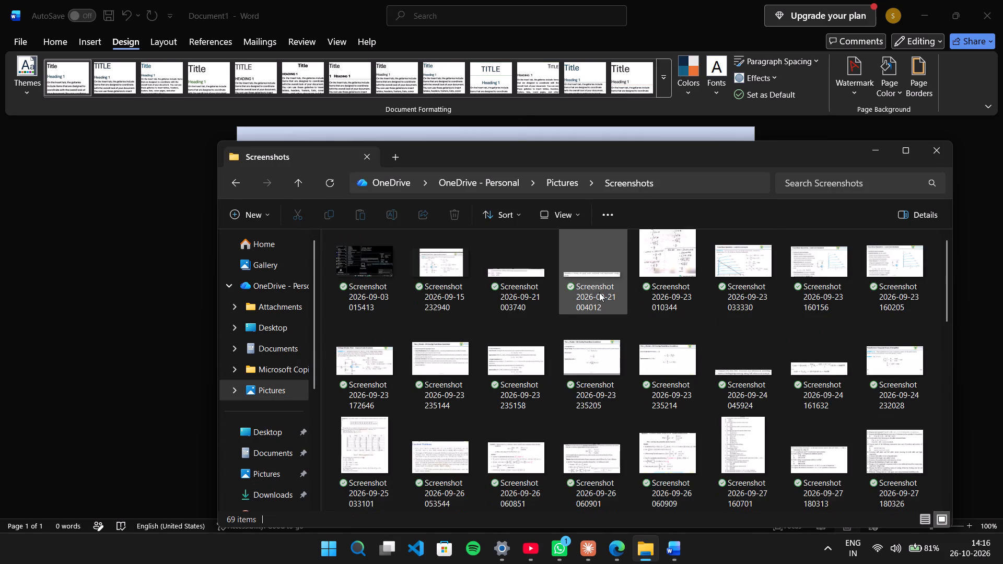
pyautogui.scroll(3, 732, 360)
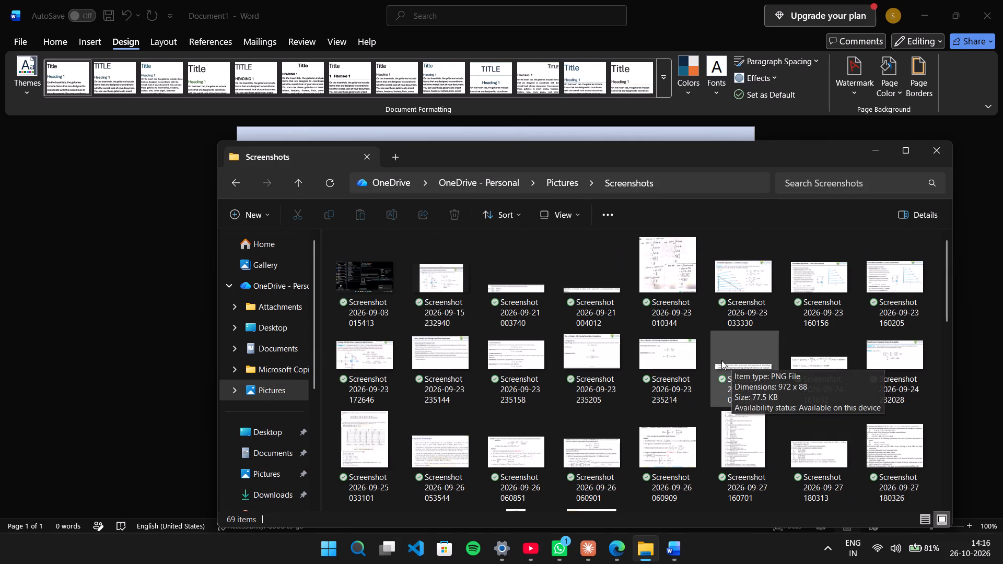
pyautogui.scroll(6, 721, 359)
pyautogui.scroll(-12, 493, 318)
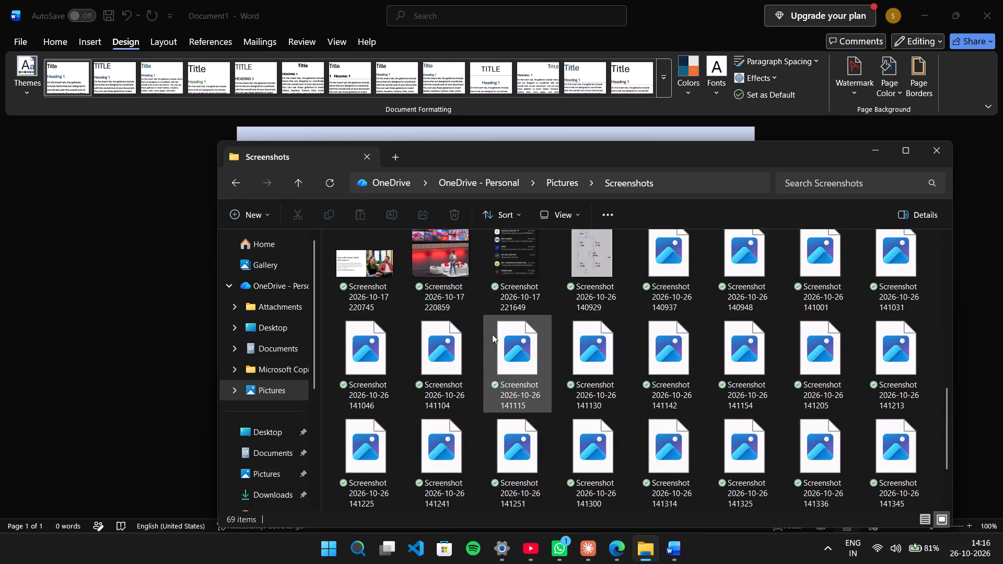
pyautogui.scroll(-13, 492, 335)
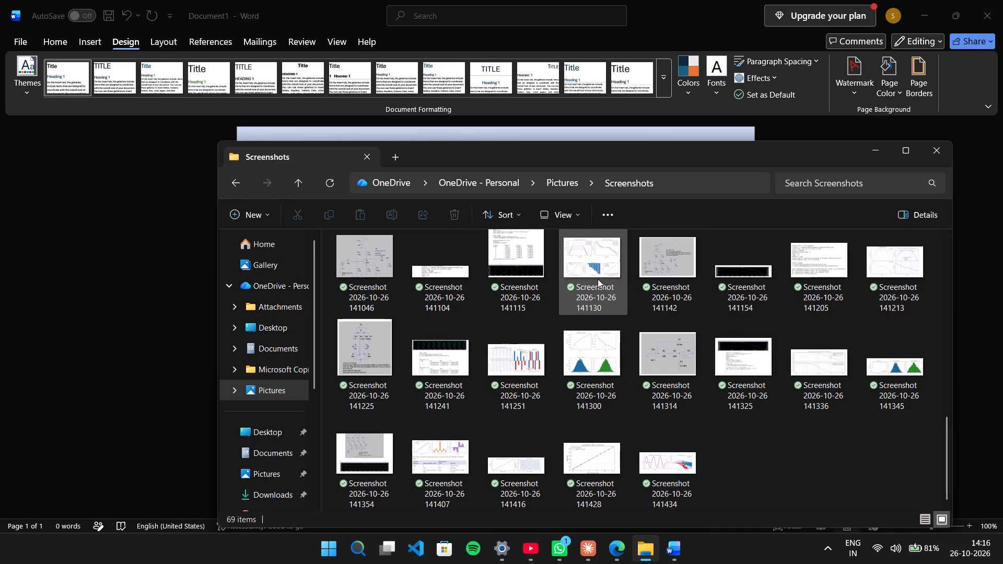
pyautogui.scroll(1, 379, 272)
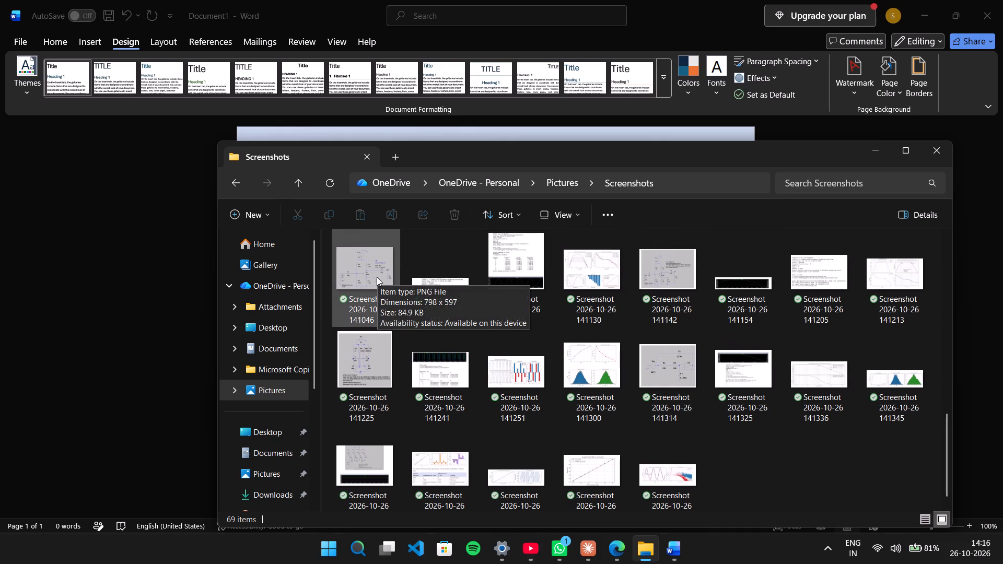
pyautogui.scroll(1, 377, 280)
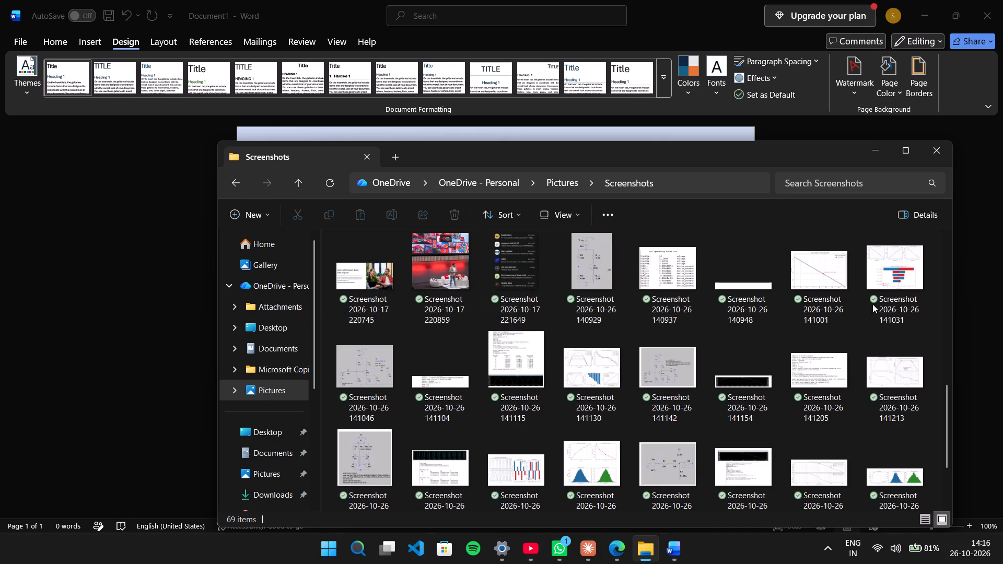
pyautogui.rightClick(566, 269)
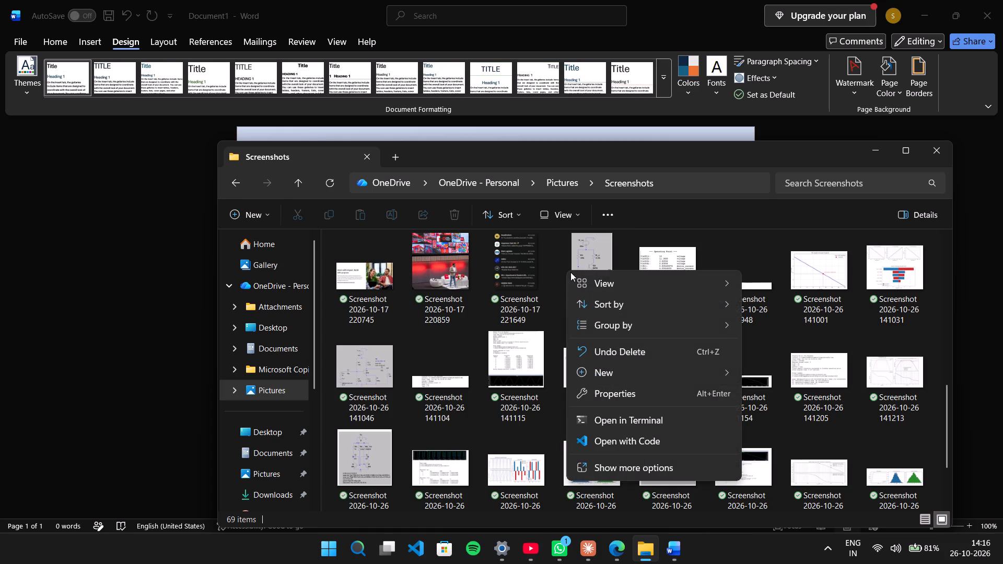
pyautogui.click(947, 266)
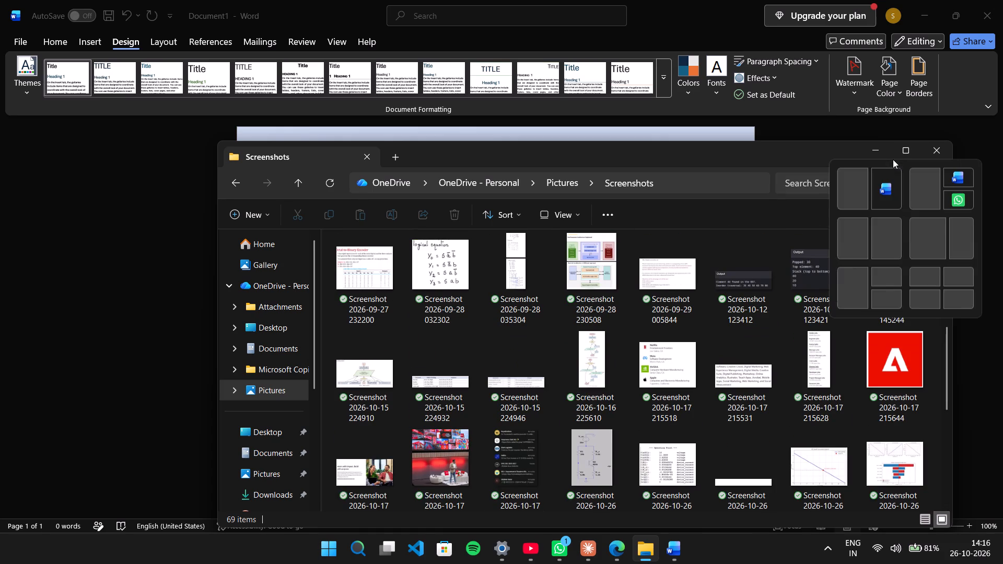
# Arrange the Screenshots folder and the Word document side by side.
pyautogui.click(879, 186)
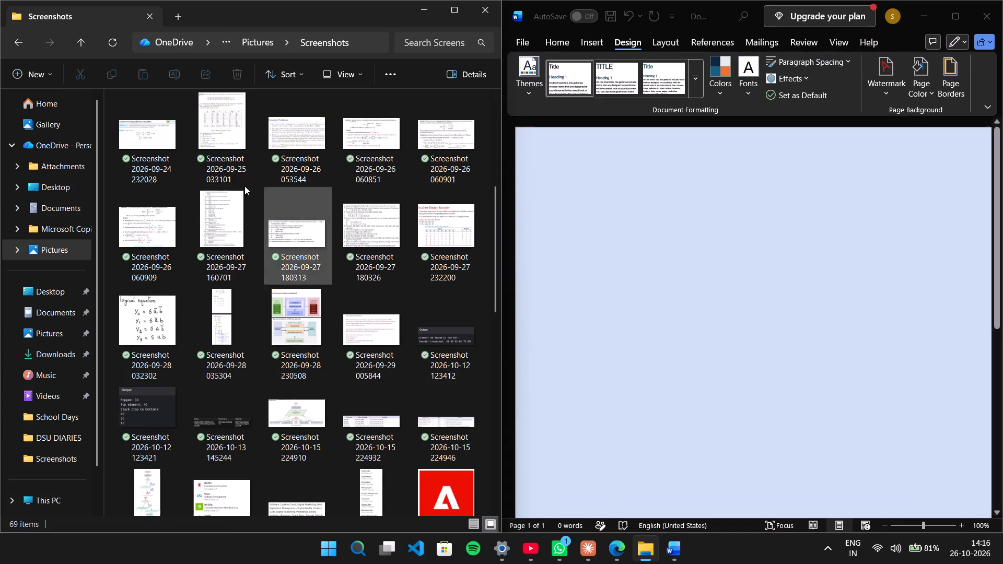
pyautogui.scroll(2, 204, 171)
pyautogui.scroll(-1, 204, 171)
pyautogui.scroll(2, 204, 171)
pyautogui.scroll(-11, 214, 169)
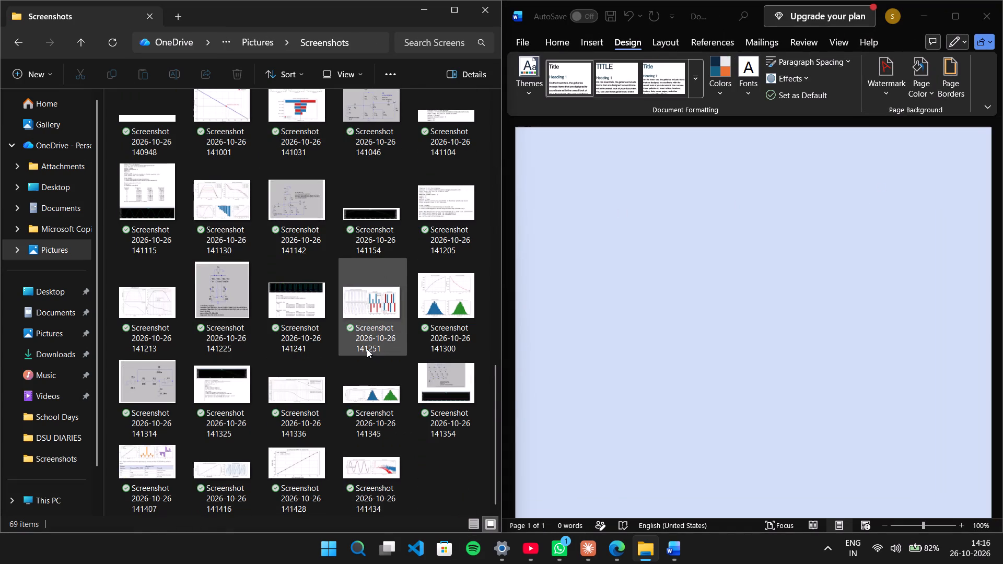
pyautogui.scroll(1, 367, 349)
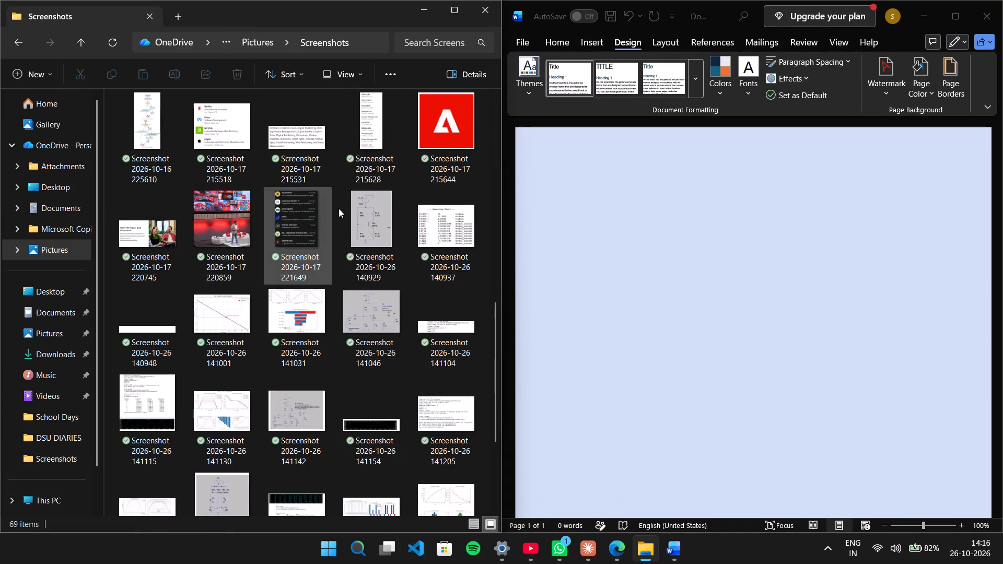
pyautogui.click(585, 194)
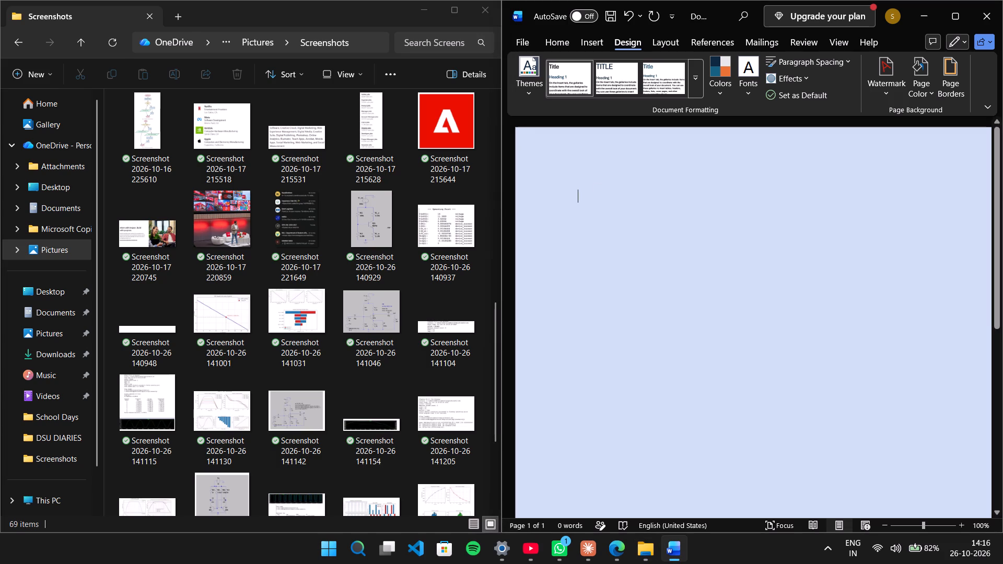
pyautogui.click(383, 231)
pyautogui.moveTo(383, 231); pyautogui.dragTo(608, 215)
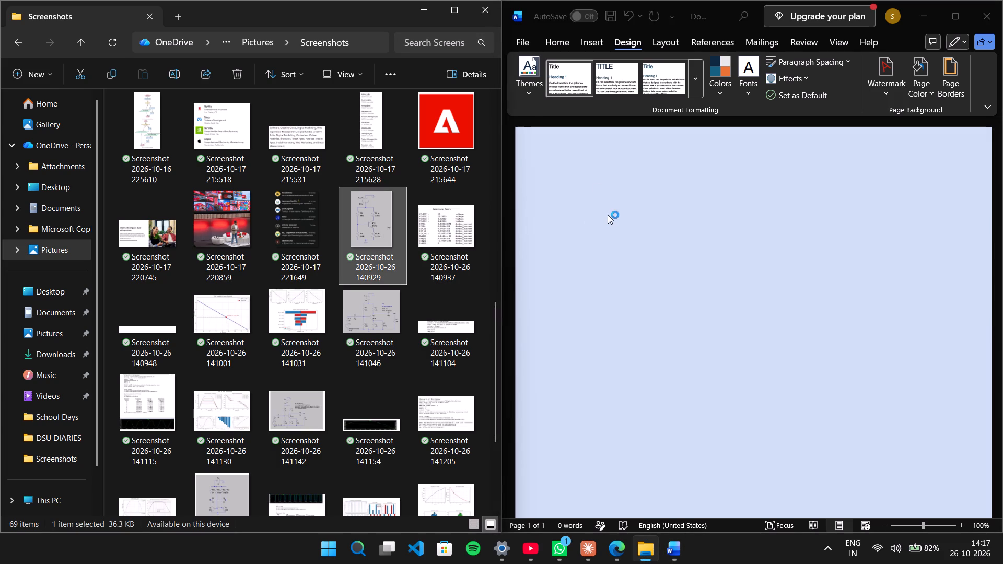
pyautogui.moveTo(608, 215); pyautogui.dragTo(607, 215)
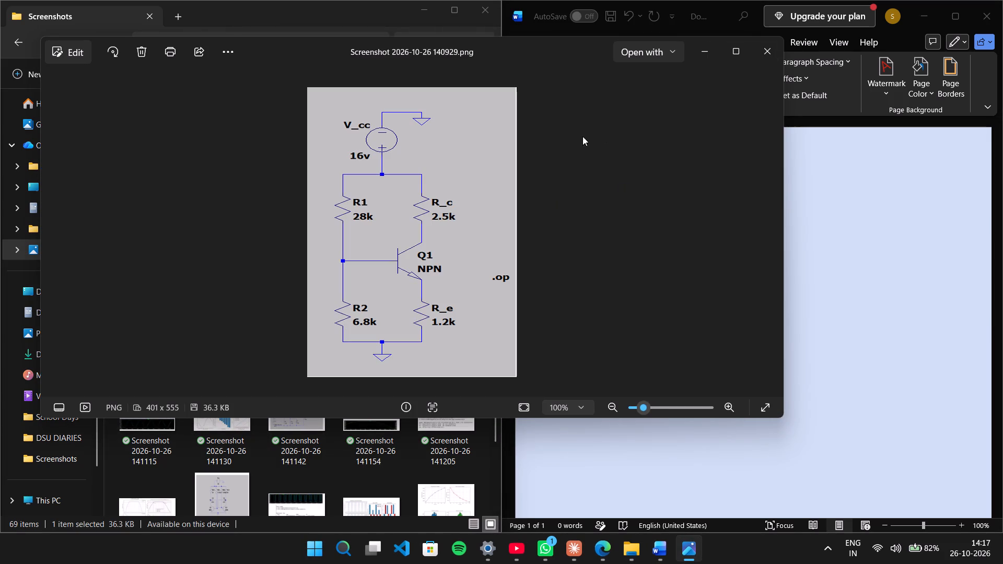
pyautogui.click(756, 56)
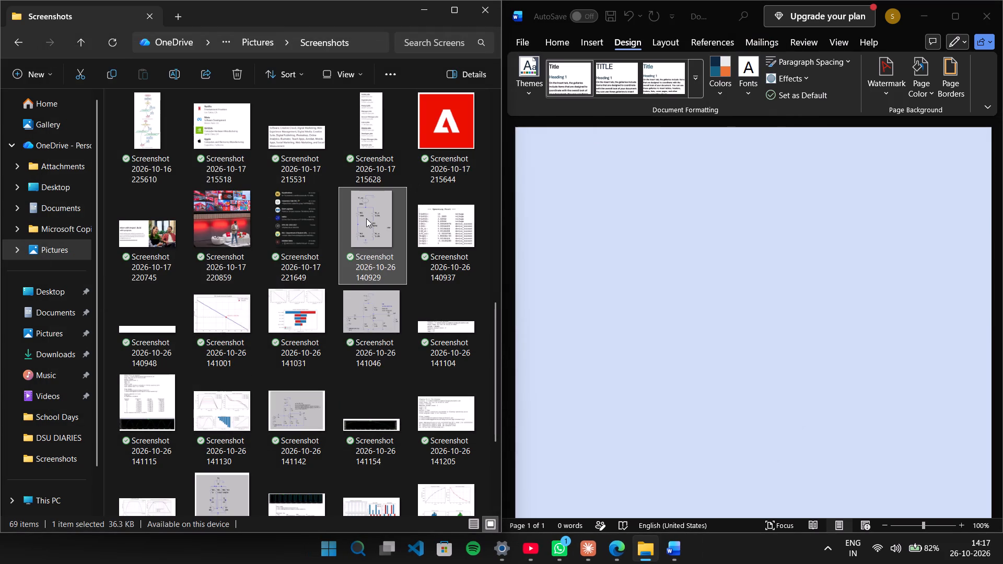
pyautogui.rightClick(366, 218)
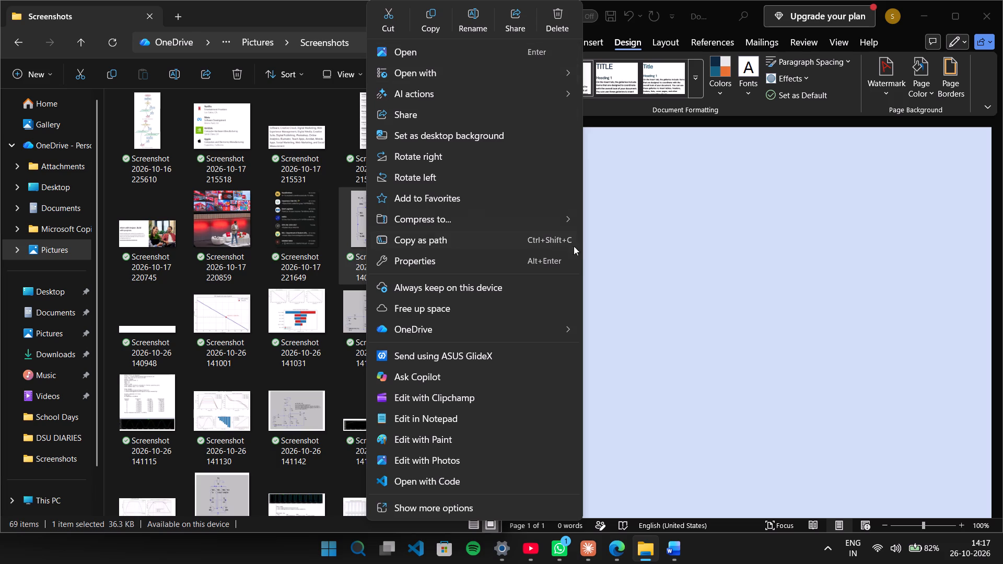
pyautogui.click(768, 222)
pyautogui.click(466, 251)
pyautogui.click(381, 243)
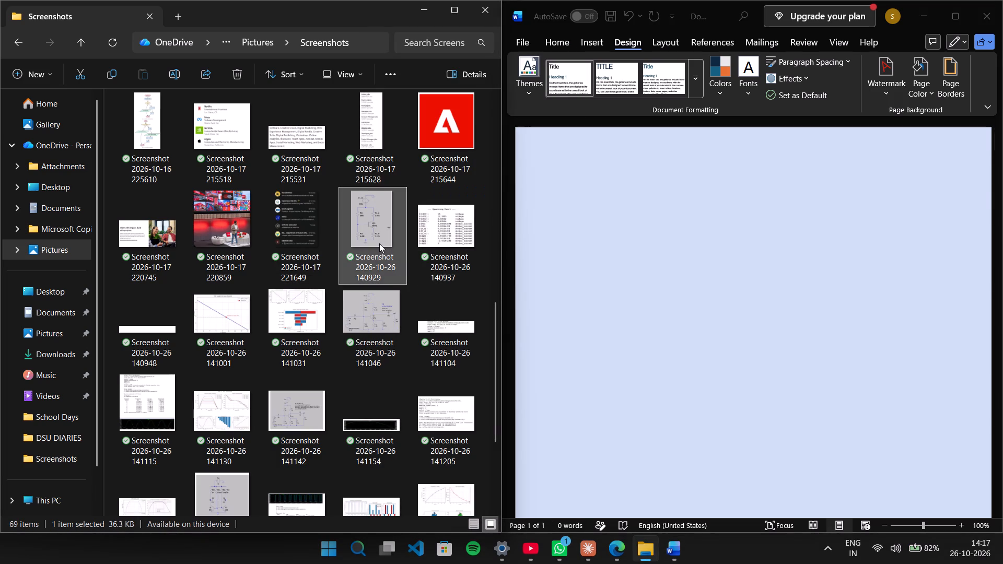
pyautogui.hotkey('ctrl', 'c')
pyautogui.click(566, 193)
pyautogui.hotkey('ctrl', 'v')
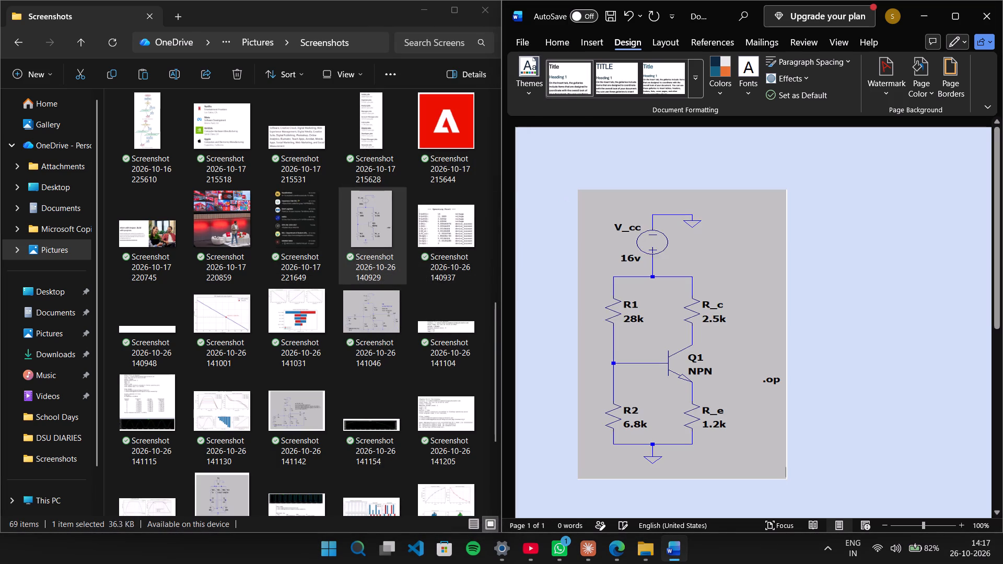
# Insert a blank line in front of the pasted circuit picture.
pyautogui.scroll(-11, 613, 220)
pyautogui.click(583, 231)
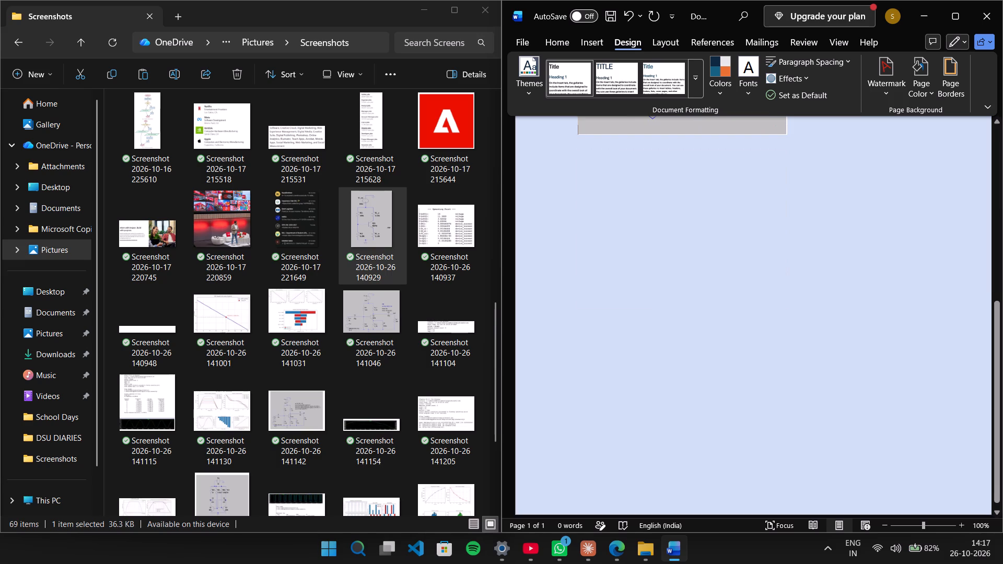
pyautogui.scroll(-6, 624, 267)
pyautogui.scroll(1, 626, 275)
pyautogui.scroll(-2, 626, 276)
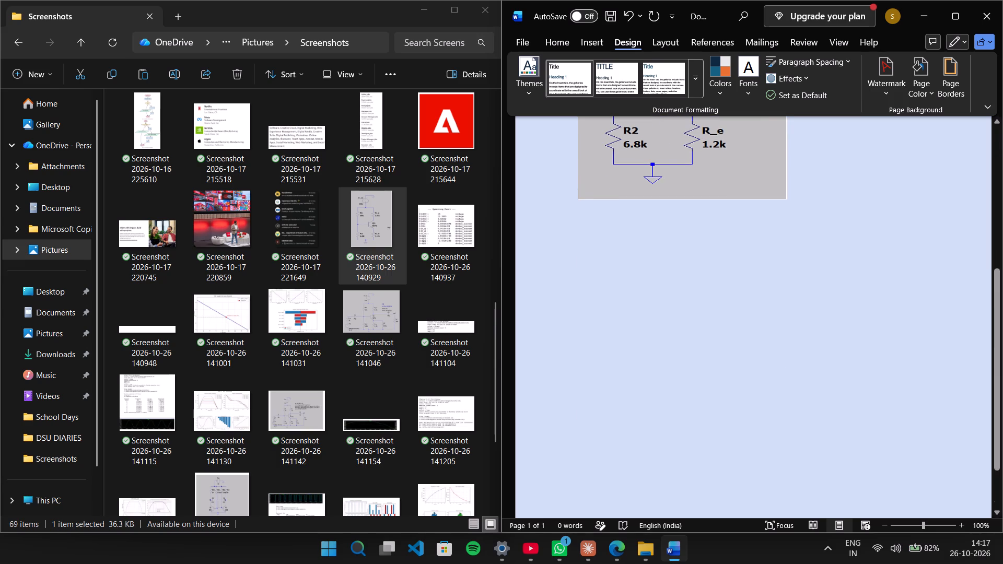
pyautogui.press('Return')
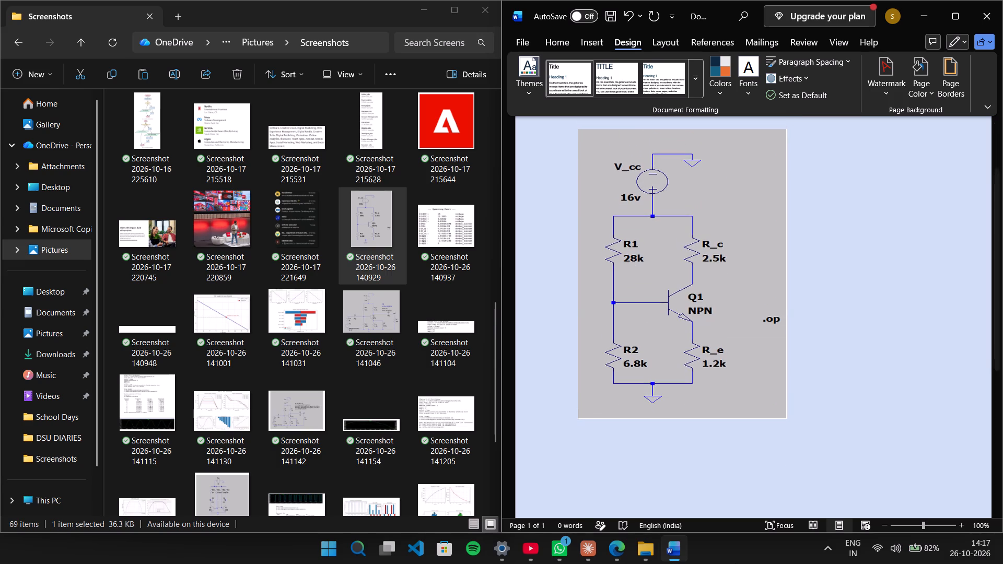
pyautogui.click(444, 221)
pyautogui.hotkey('ctrl', 'c')
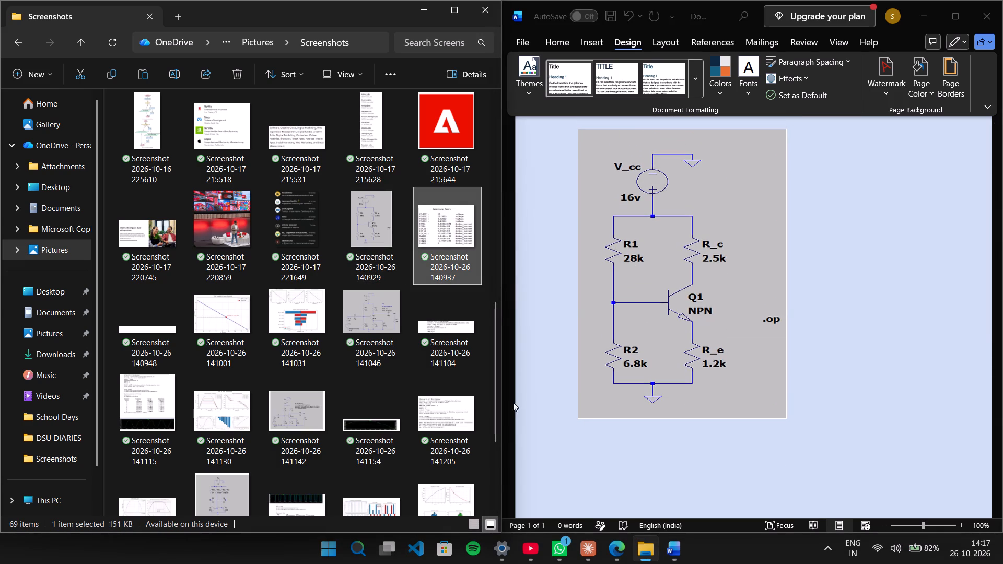
pyautogui.click(574, 451)
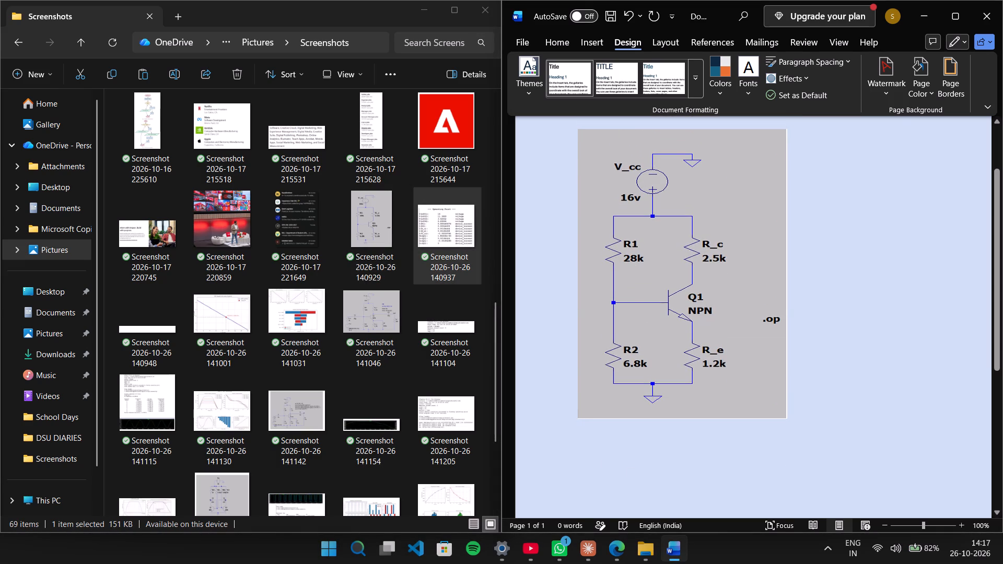
pyautogui.hotkey('ctrl', 'v')
pyautogui.scroll(-4, 615, 366)
pyautogui.scroll(2, 613, 361)
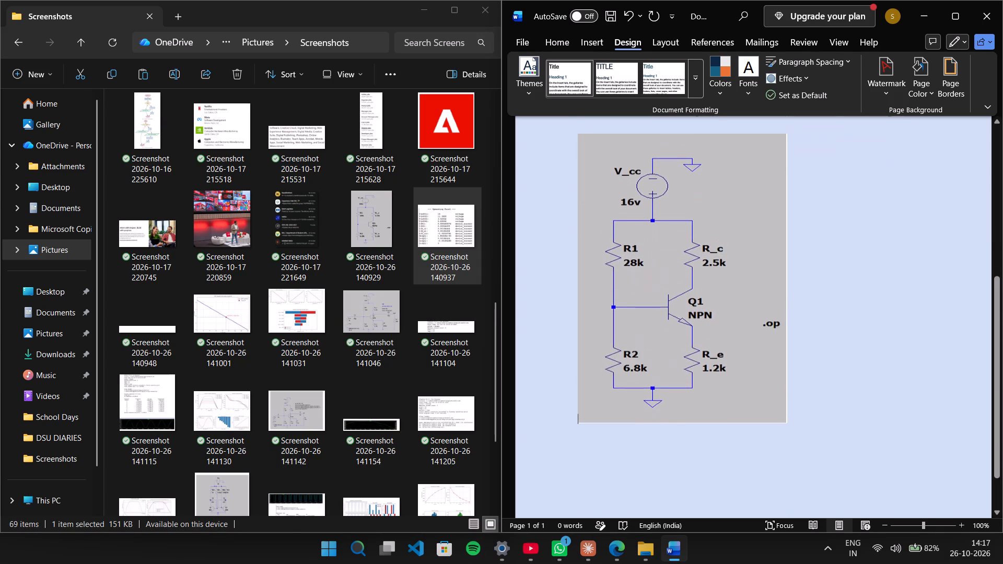
pyautogui.press('BackSpace')
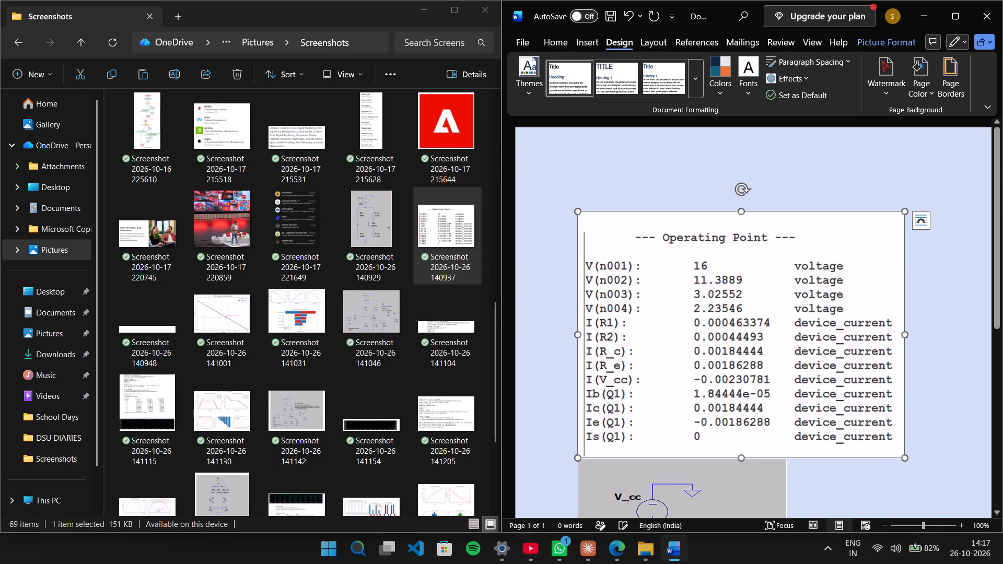
pyautogui.scroll(-20, 647, 360)
pyautogui.scroll(1, 638, 345)
pyautogui.scroll(-1, 638, 345)
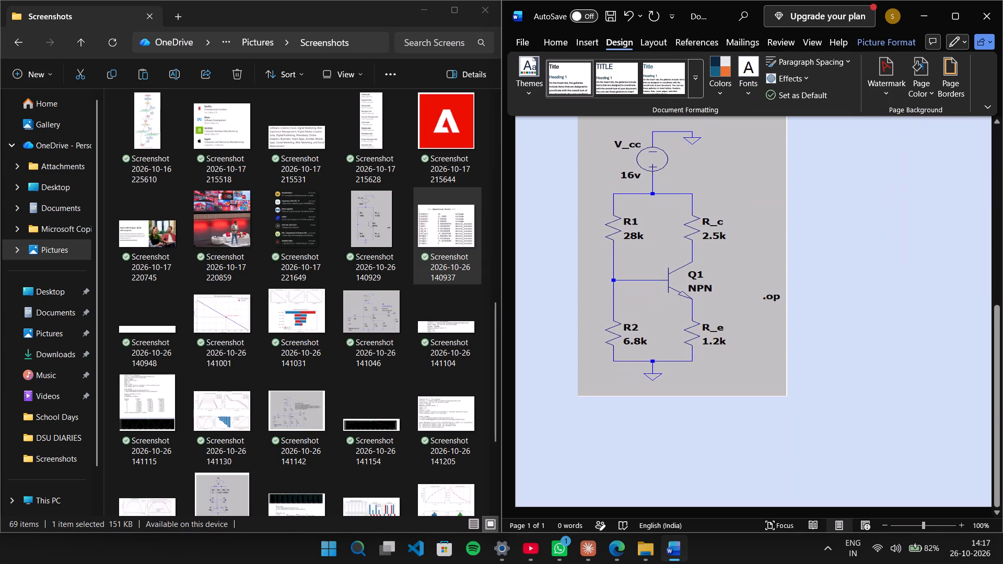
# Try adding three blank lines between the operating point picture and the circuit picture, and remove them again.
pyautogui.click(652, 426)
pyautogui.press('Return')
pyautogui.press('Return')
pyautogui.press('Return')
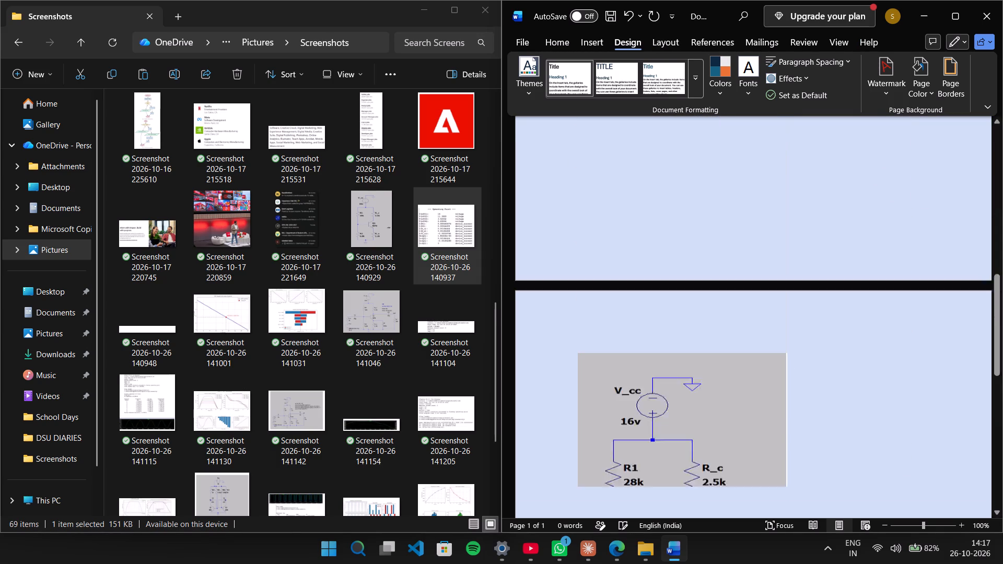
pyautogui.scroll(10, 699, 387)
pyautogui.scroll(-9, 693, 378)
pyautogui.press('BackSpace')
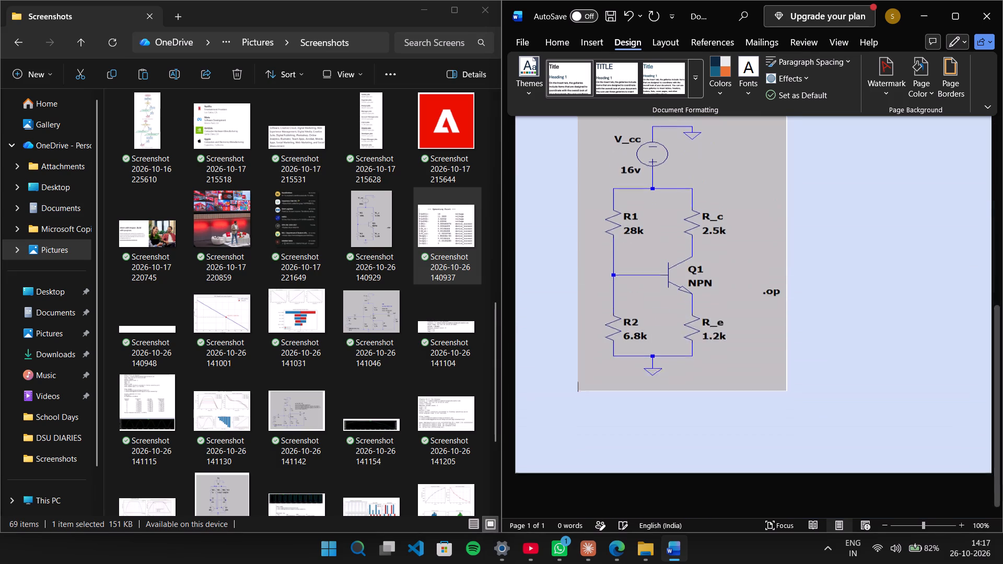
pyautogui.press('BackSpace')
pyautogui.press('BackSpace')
# Start a new line directly after the circuit picture.
pyautogui.scroll(6, 692, 385)
pyautogui.scroll(-2, 692, 382)
pyautogui.scroll(1, 692, 382)
pyautogui.scroll(-3, 692, 382)
pyautogui.click(813, 426)
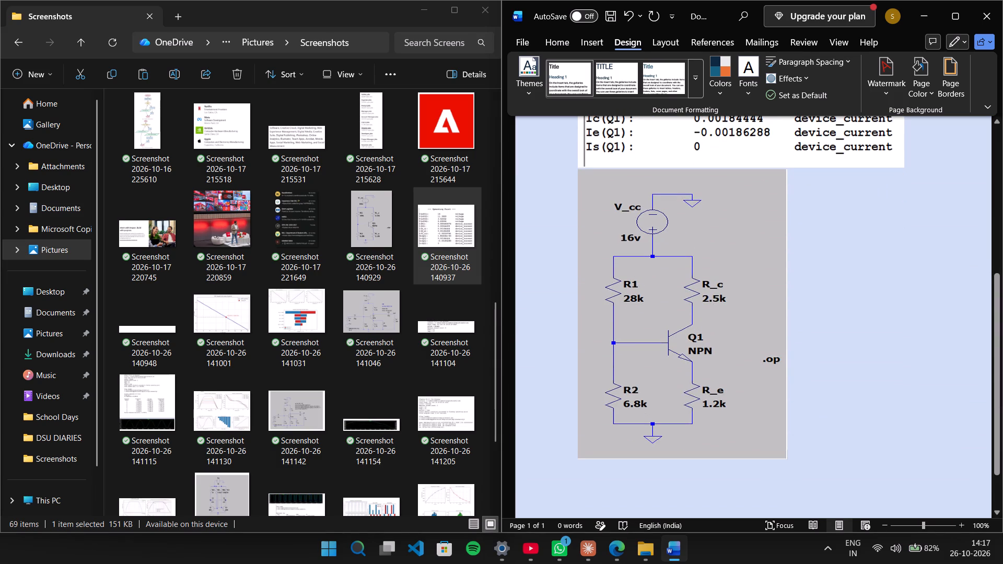
pyautogui.press('Return')
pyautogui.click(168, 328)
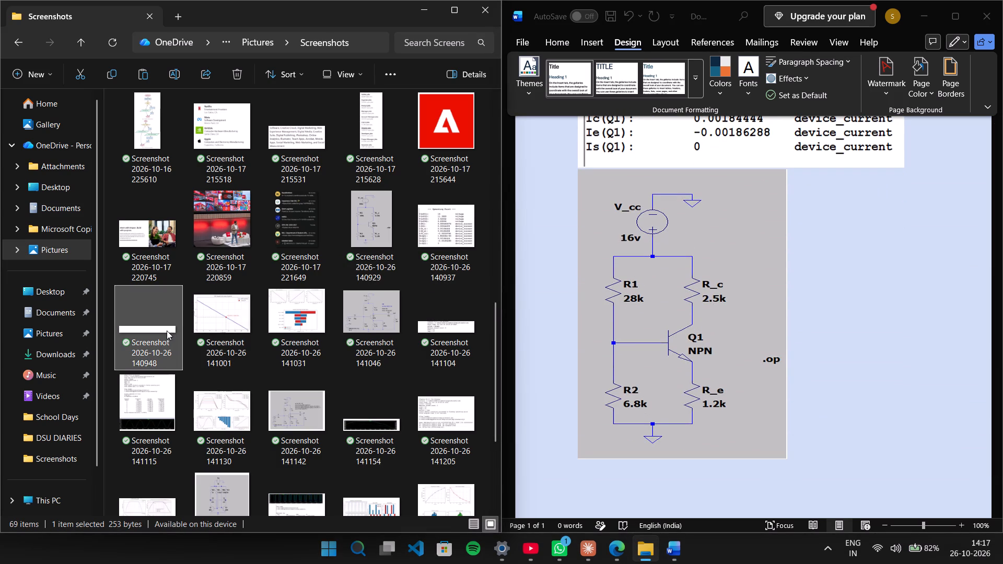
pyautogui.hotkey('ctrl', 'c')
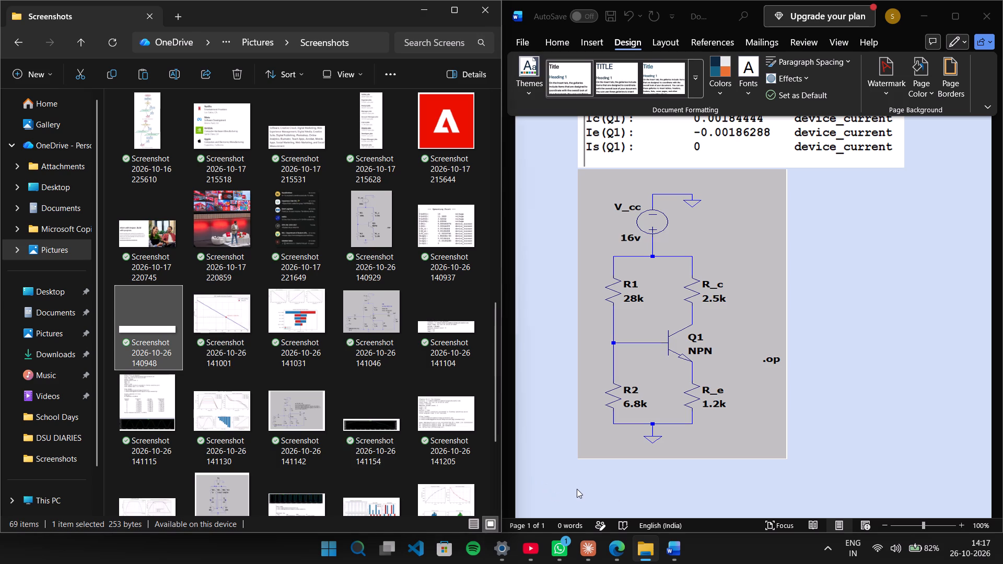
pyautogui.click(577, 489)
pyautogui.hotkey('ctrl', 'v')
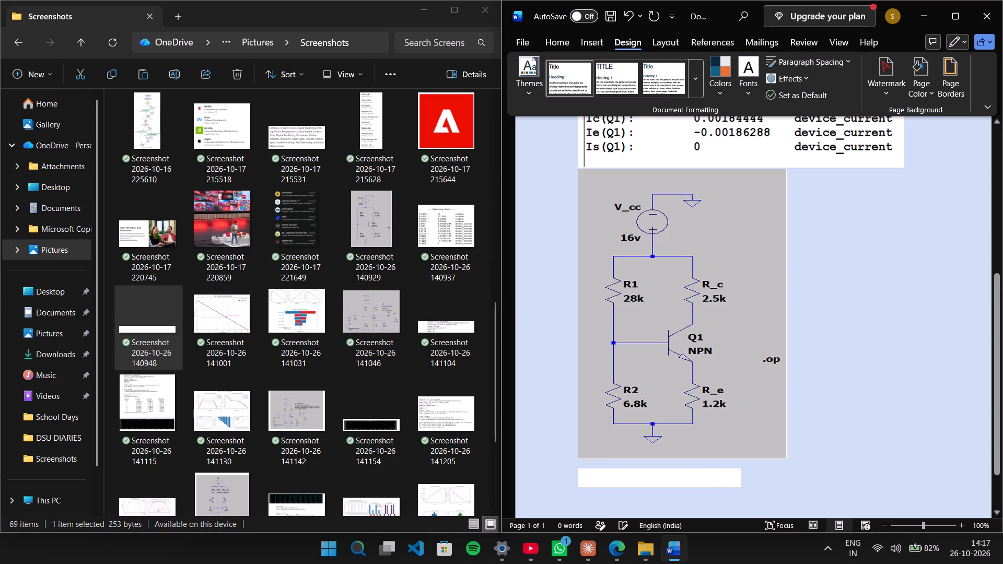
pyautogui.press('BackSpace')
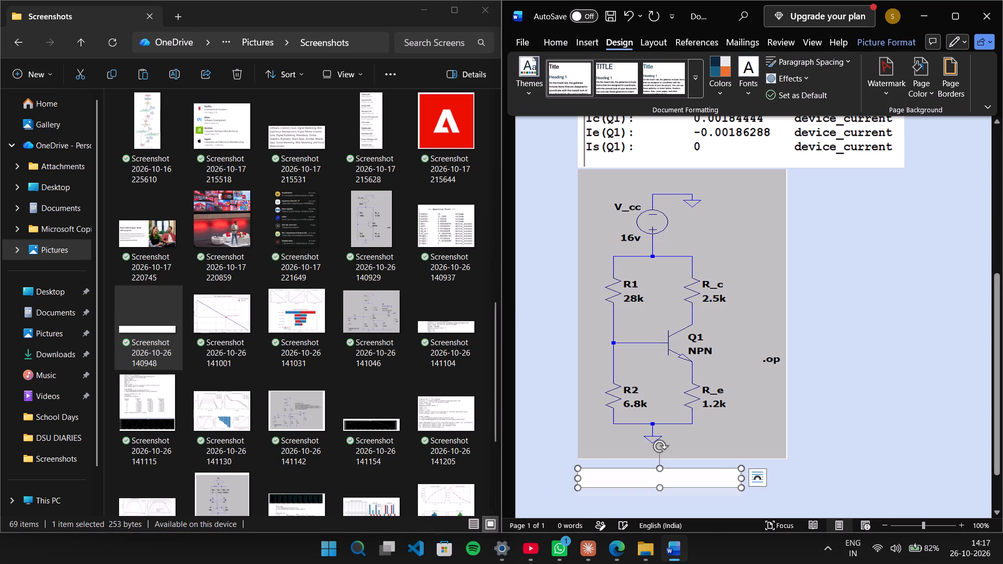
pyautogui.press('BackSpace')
pyautogui.click(227, 308)
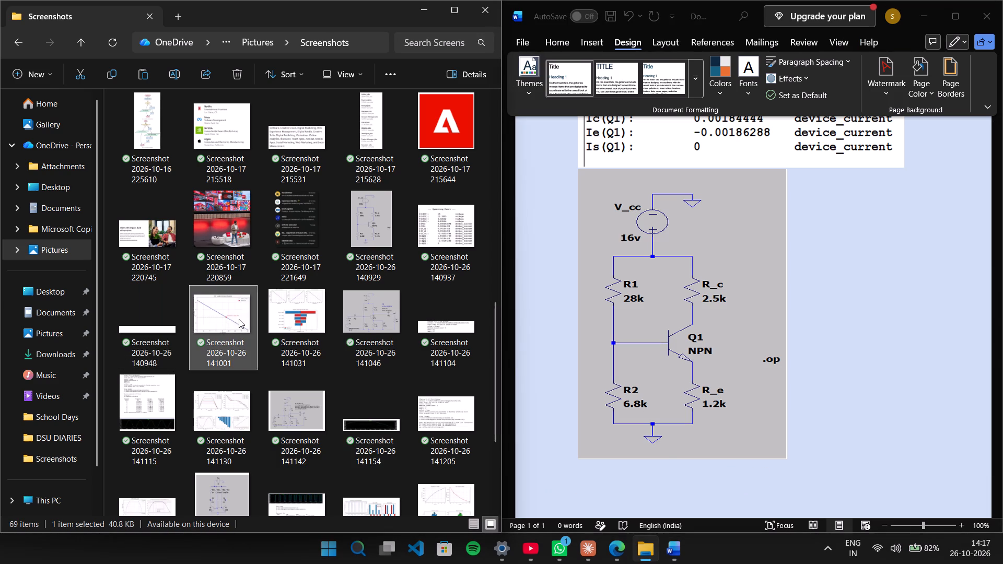
pyautogui.hotkey('ctrl', 'c')
pyautogui.click(584, 482)
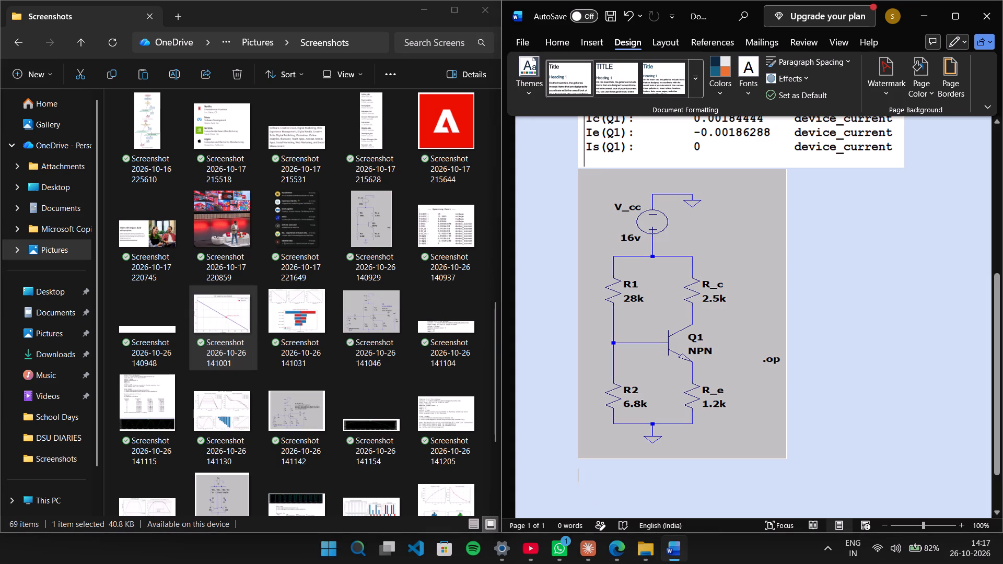
pyautogui.hotkey('ctrl', 'v')
pyautogui.scroll(-3, 616, 462)
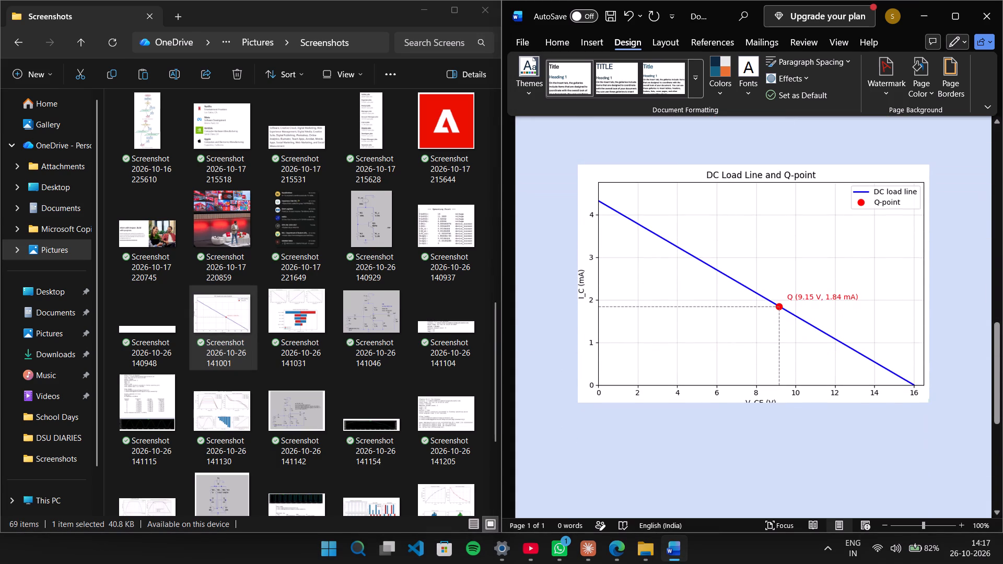
pyautogui.click(301, 325)
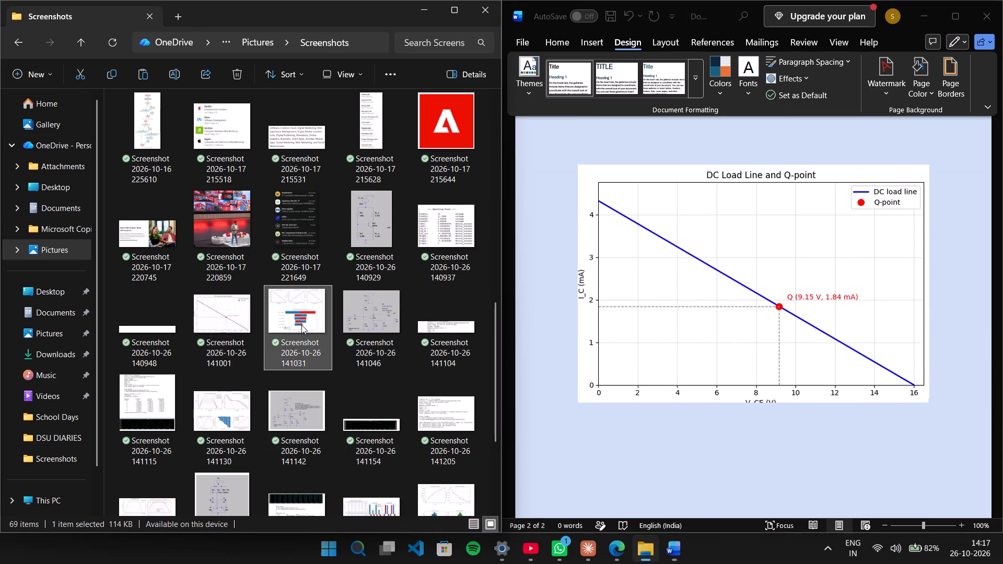
pyautogui.hotkey('ctrl', 'c')
pyautogui.keyDown('ctrl'); pyautogui.click(938, 395); pyautogui.keyUp('ctrl')
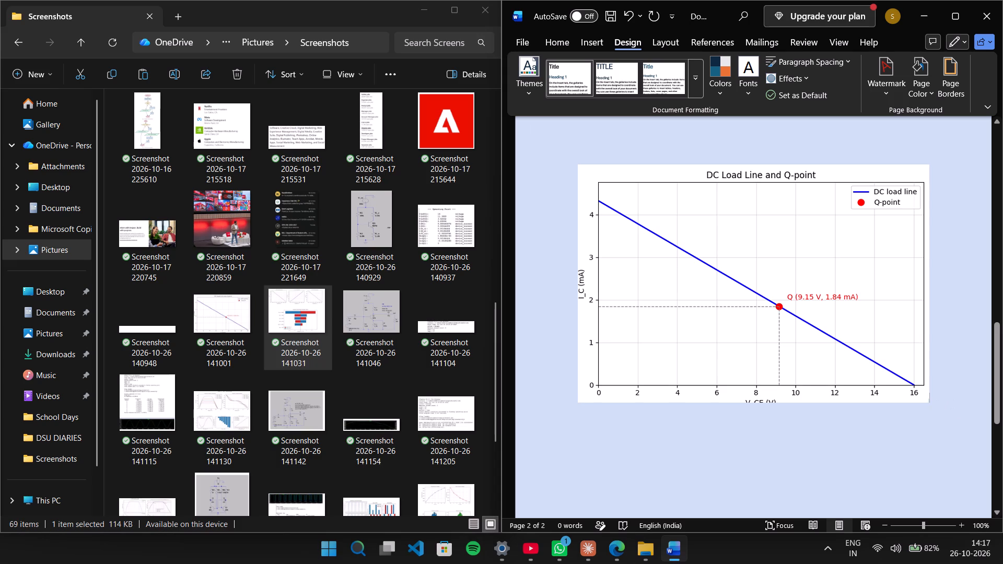
pyautogui.hotkey('ctrl', 'v')
pyautogui.scroll(-8, 879, 398)
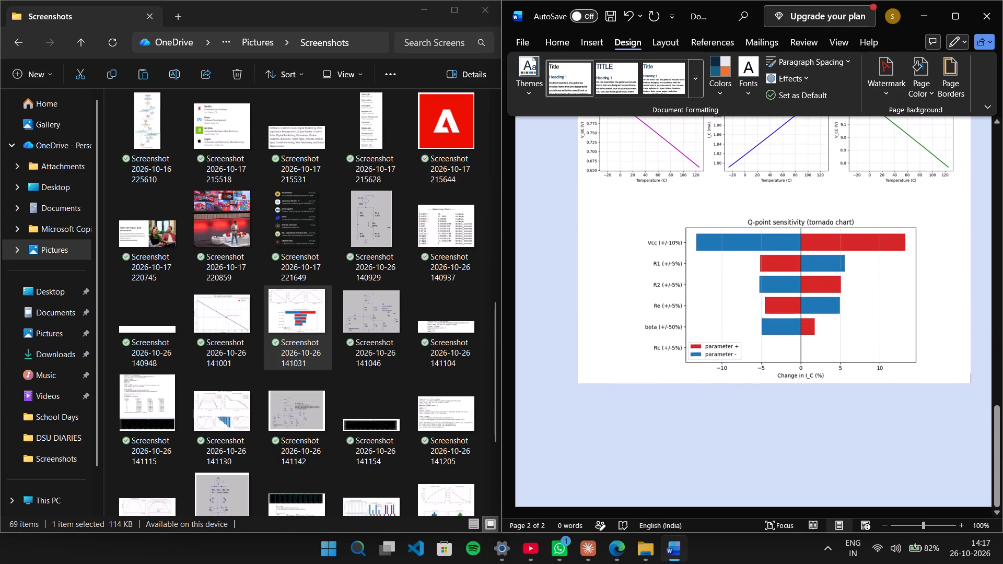
pyautogui.click(360, 314)
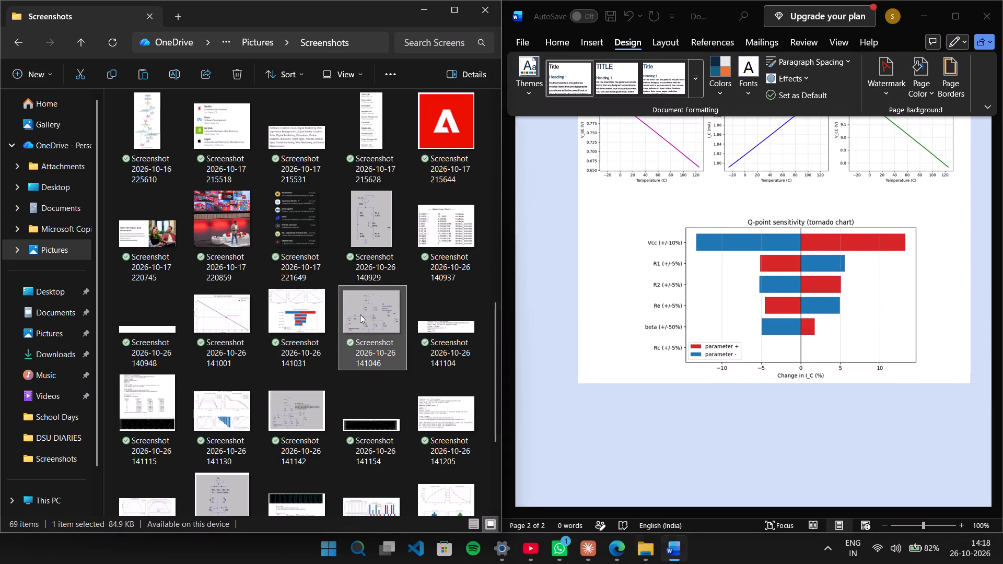
pyautogui.hotkey('ctrl', 'c')
pyautogui.click(975, 374)
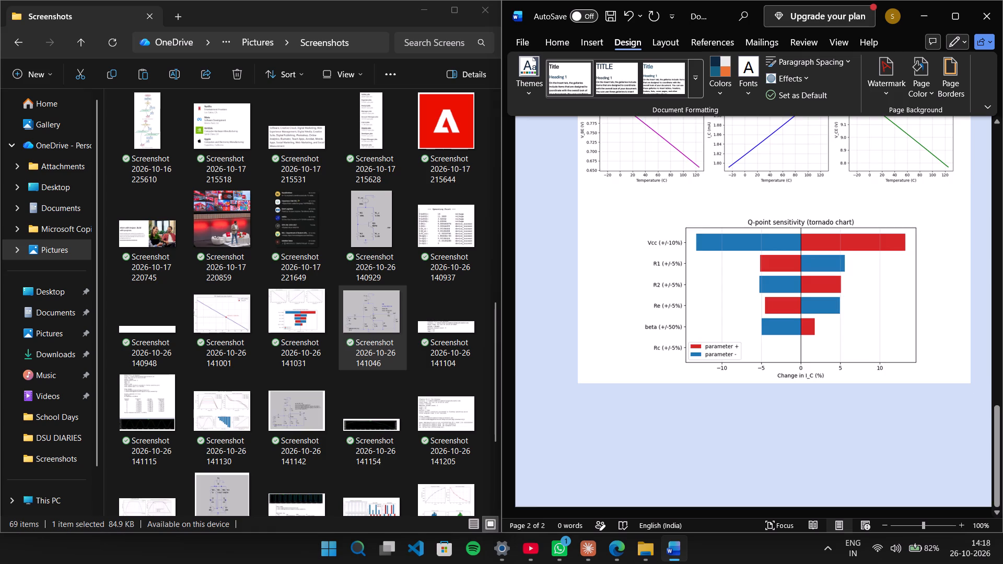
pyautogui.hotkey('ctrl', 'v')
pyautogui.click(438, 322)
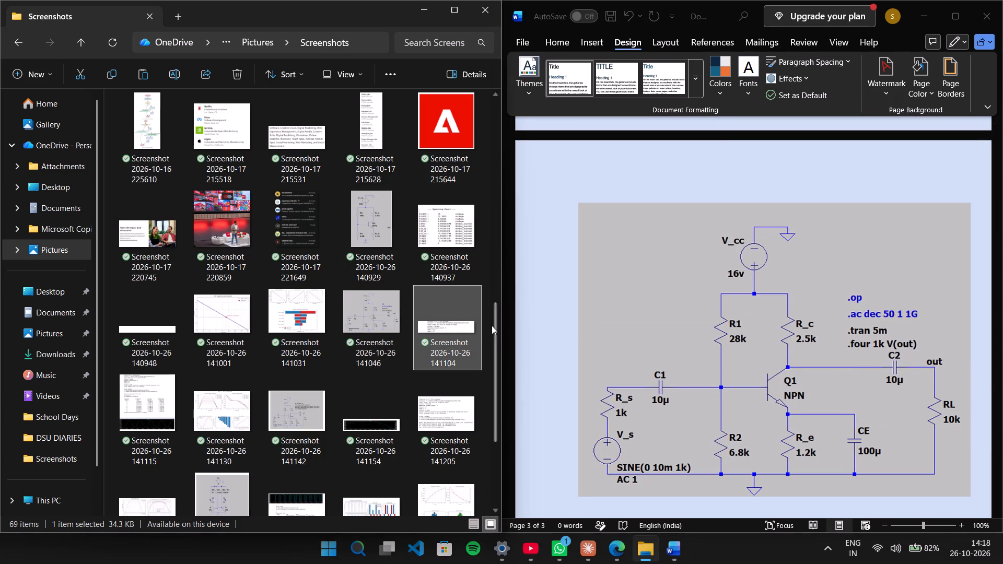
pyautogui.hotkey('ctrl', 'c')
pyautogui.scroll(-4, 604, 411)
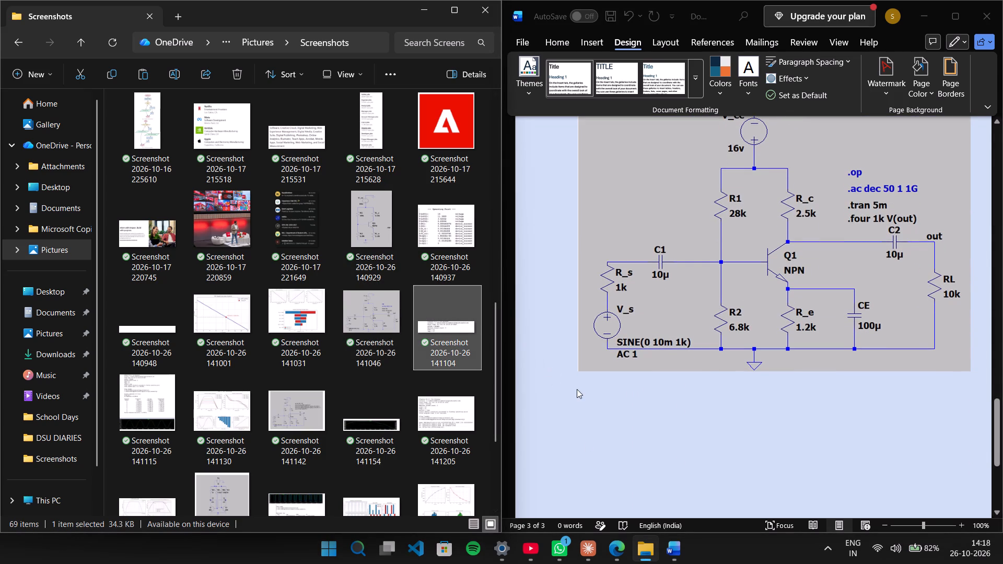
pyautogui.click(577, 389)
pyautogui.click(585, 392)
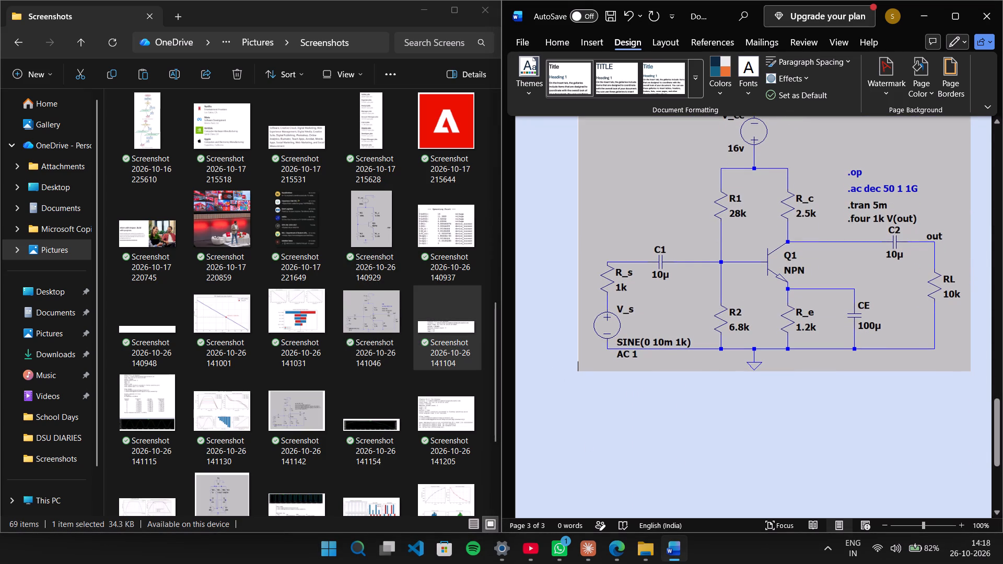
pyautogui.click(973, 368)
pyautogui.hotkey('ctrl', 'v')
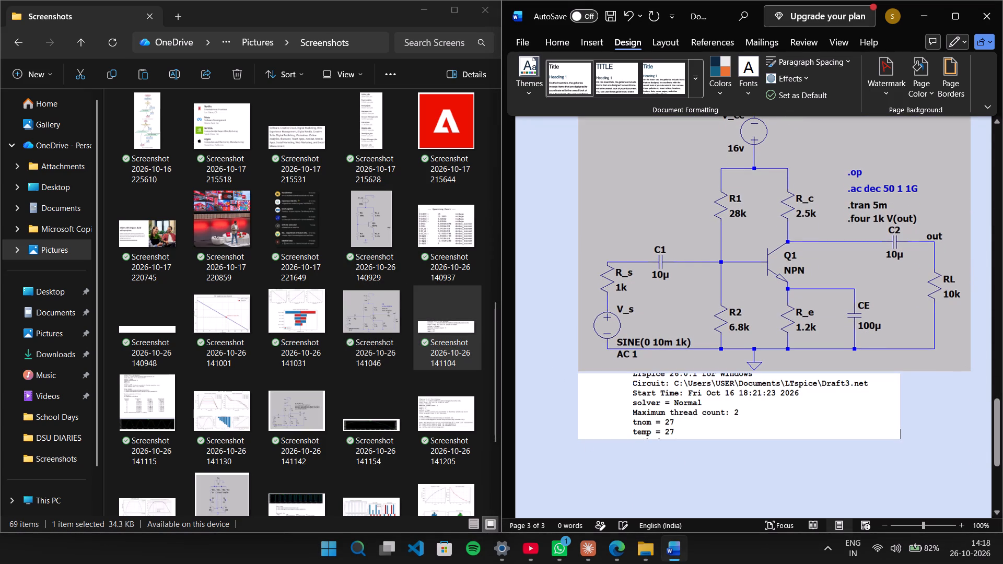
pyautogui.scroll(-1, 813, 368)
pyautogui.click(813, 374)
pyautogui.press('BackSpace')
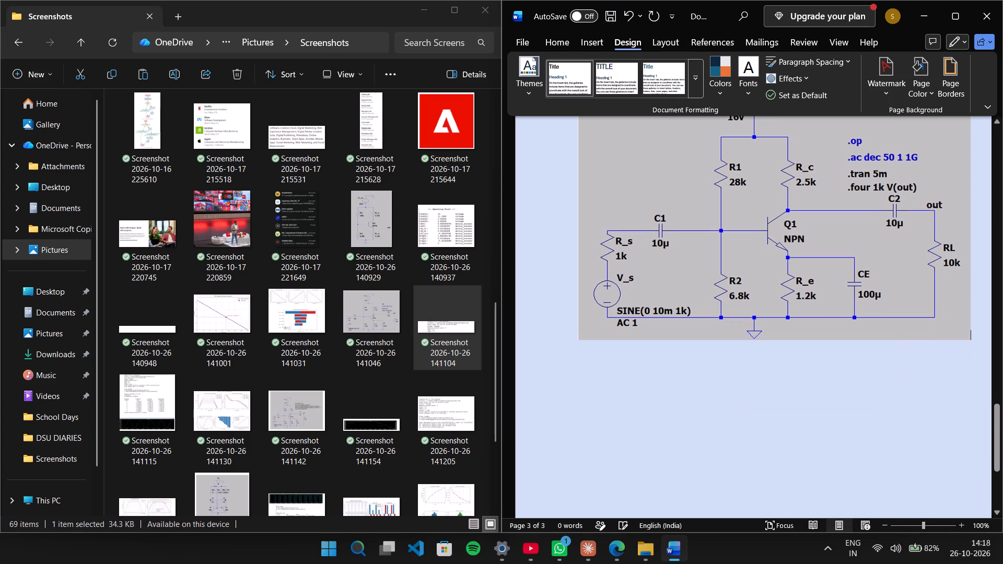
pyautogui.click(150, 384)
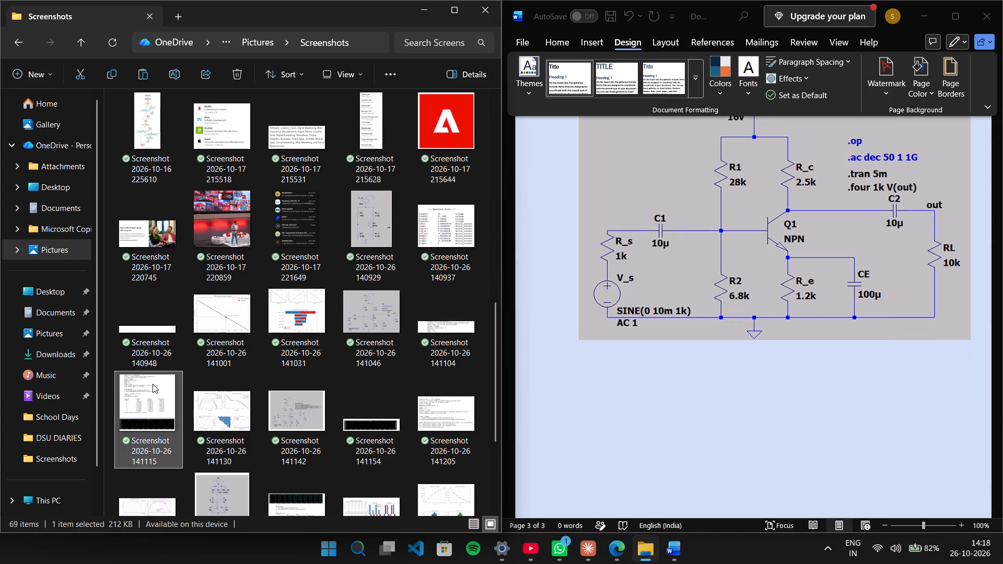
pyautogui.hotkey('ctrl', 'c')
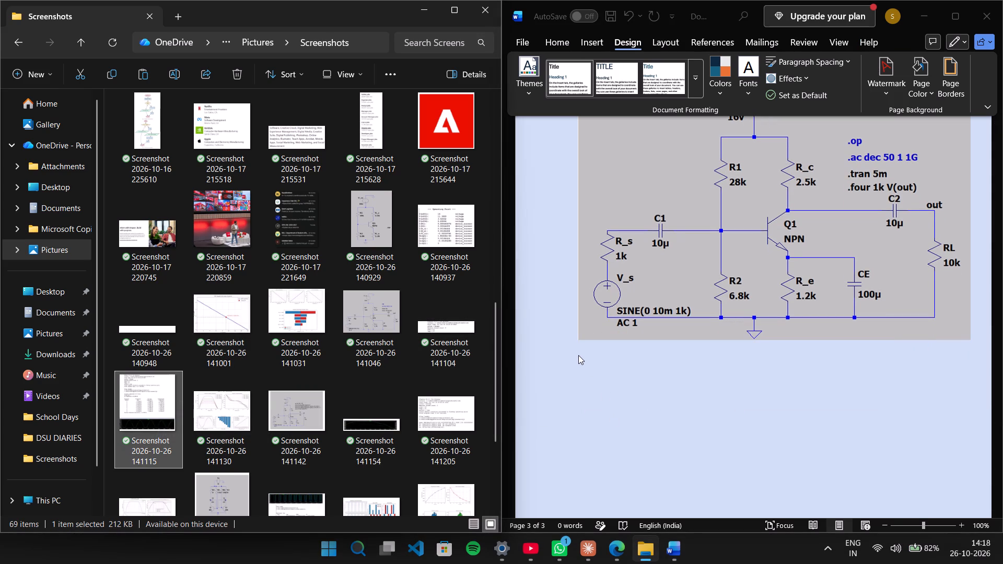
pyautogui.click(577, 355)
pyautogui.click(604, 359)
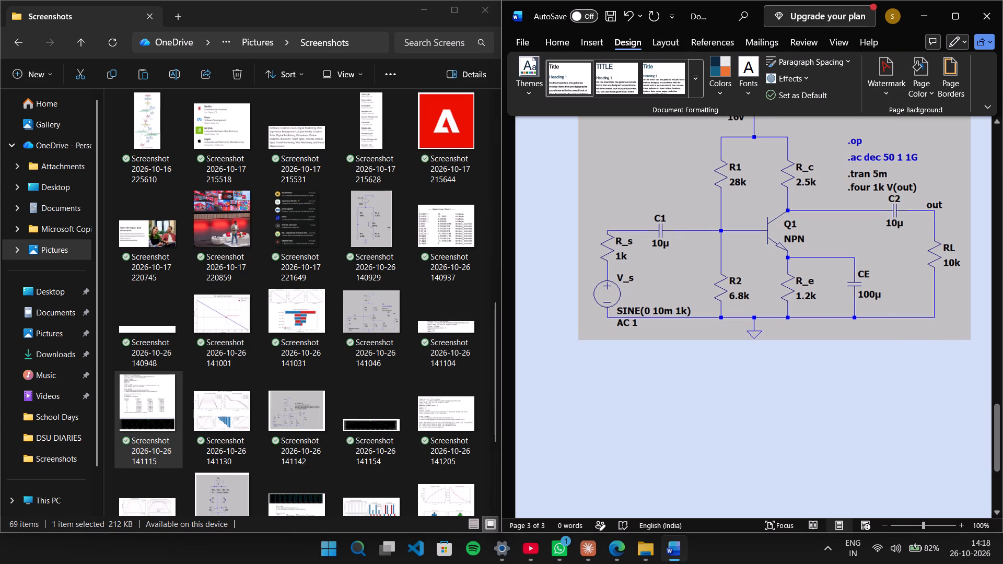
pyautogui.click(979, 337)
pyautogui.hotkey('ctrl', 'v')
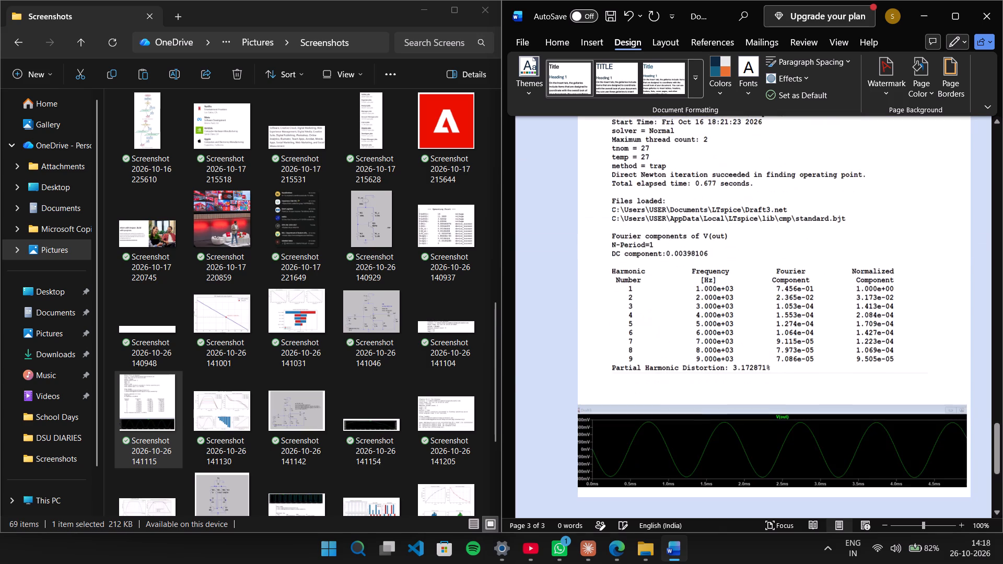
pyautogui.scroll(-6, 773, 334)
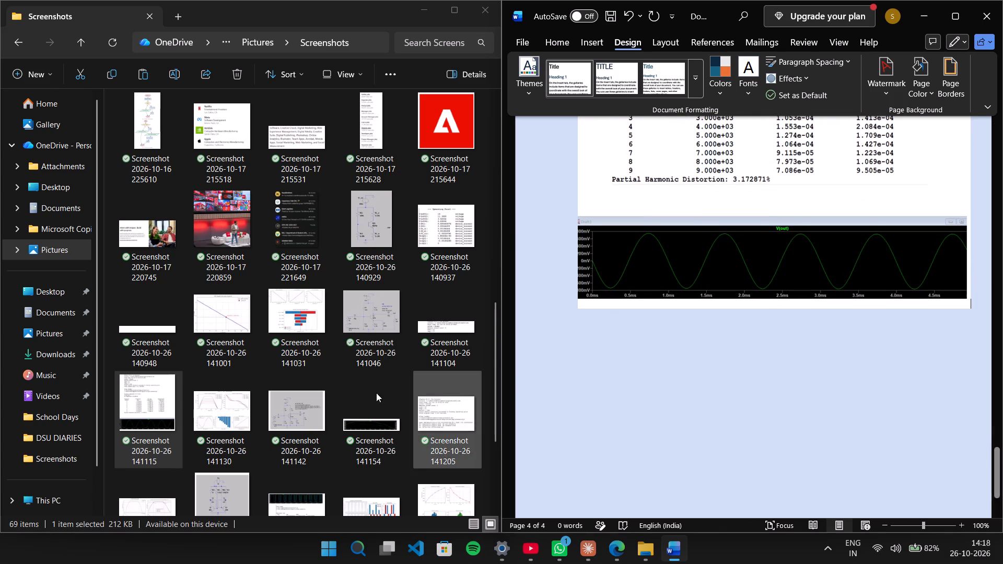
pyautogui.click(214, 404)
pyautogui.rightClick(215, 402)
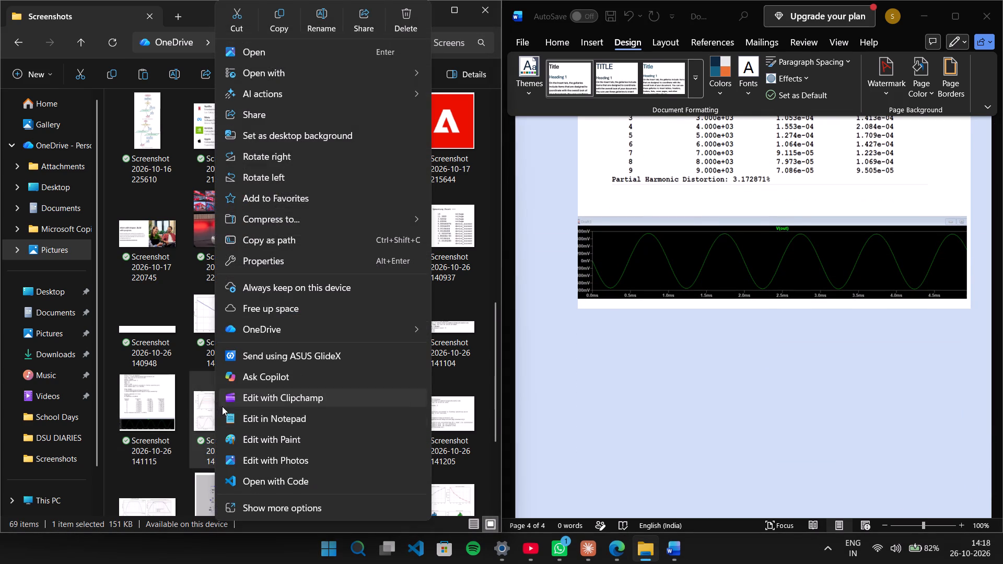
pyautogui.click(208, 407)
pyautogui.hotkey('ctrl', 'c')
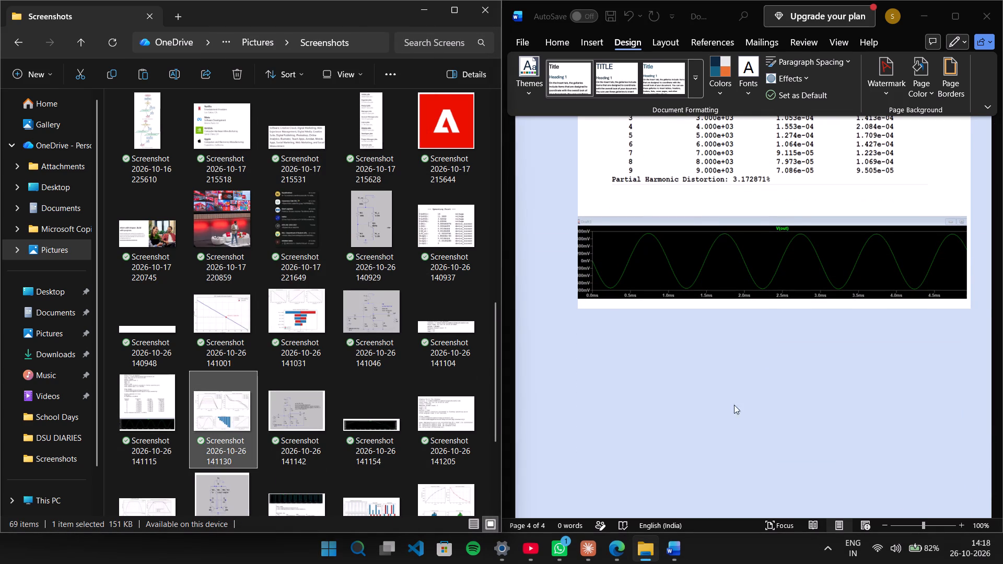
pyautogui.click(970, 303)
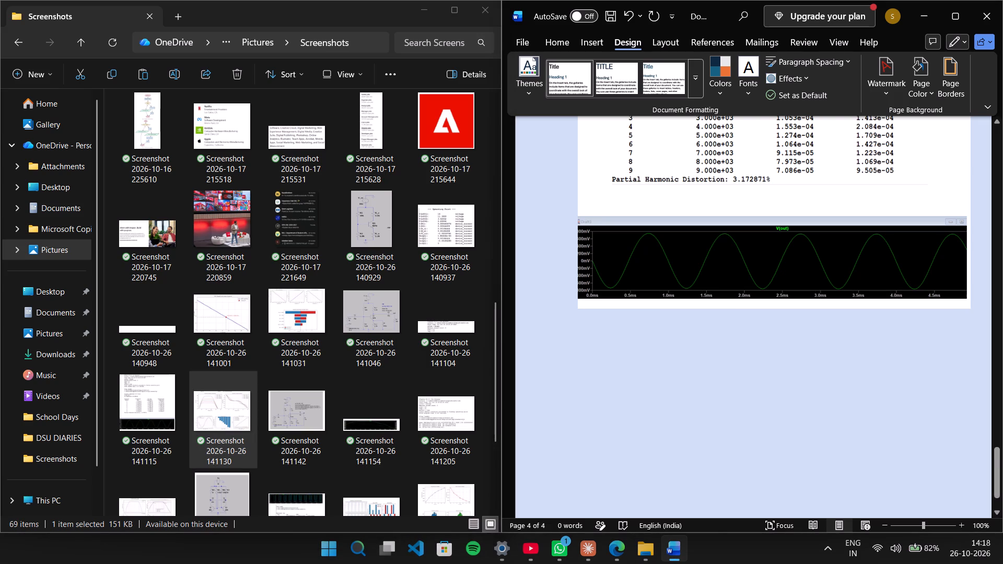
pyautogui.hotkey('ctrl', 'v')
pyautogui.scroll(-2, 662, 347)
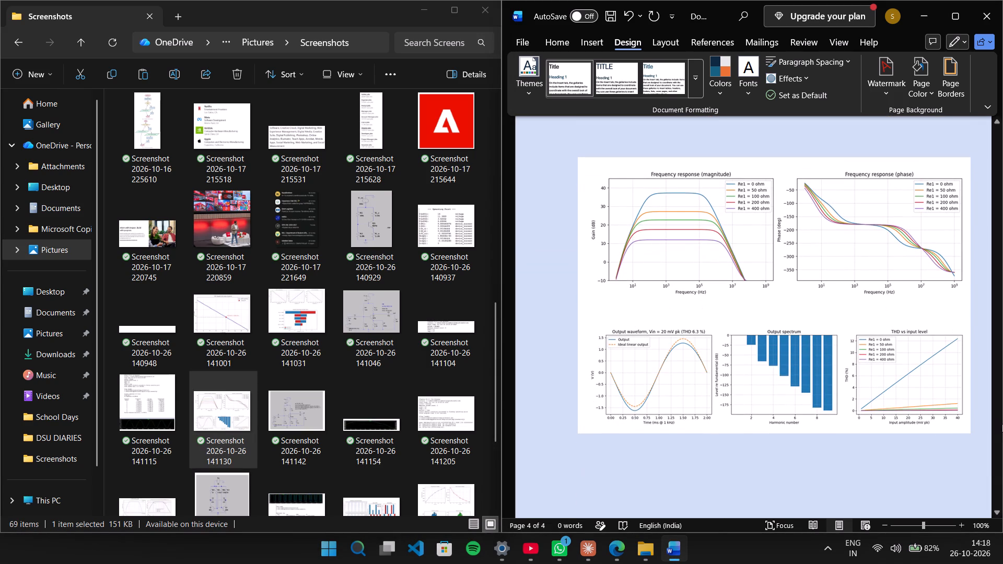
pyautogui.click(290, 404)
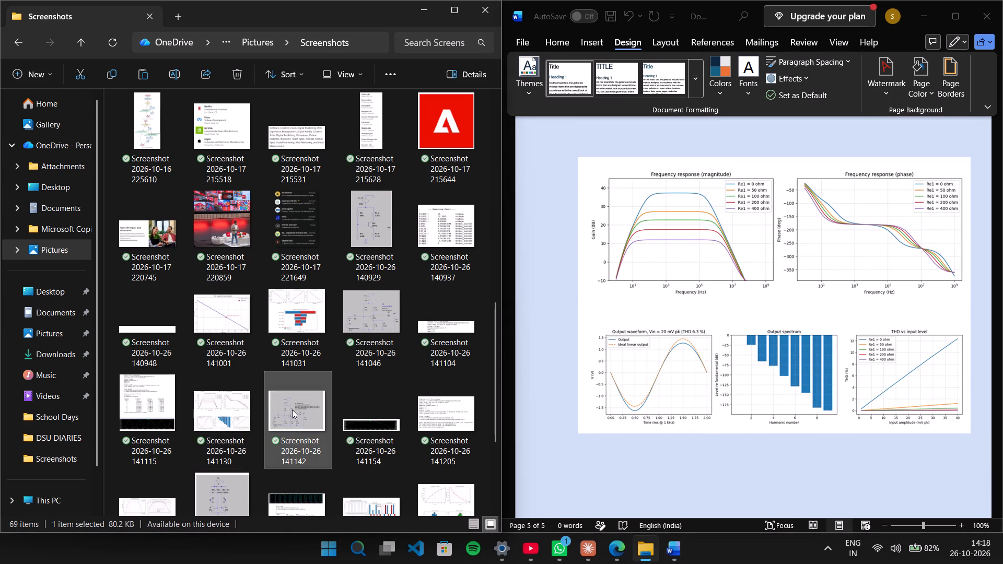
pyautogui.hotkey('ctrl', 'c')
pyautogui.click(974, 426)
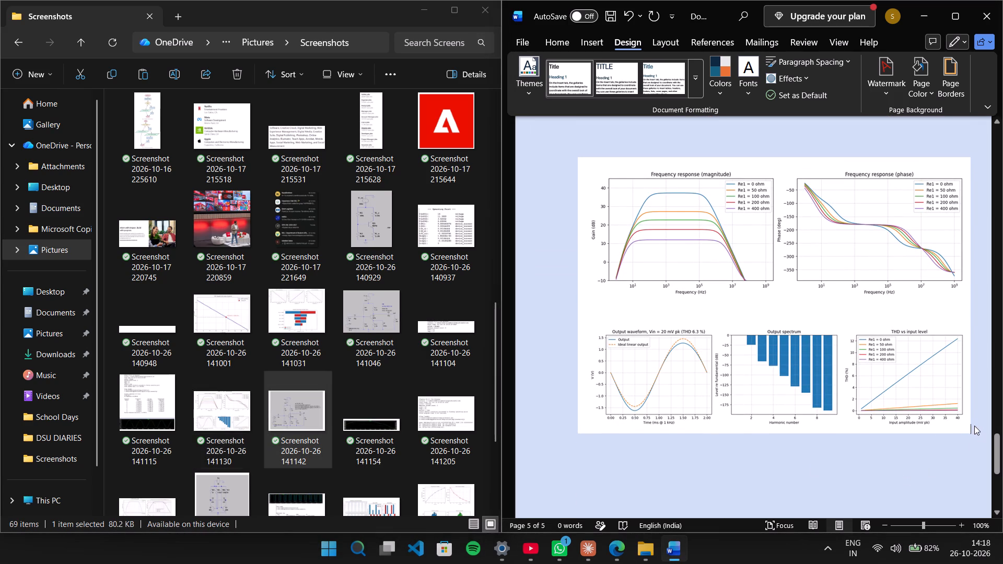
pyautogui.hotkey('ctrl', 'v')
pyautogui.click(356, 414)
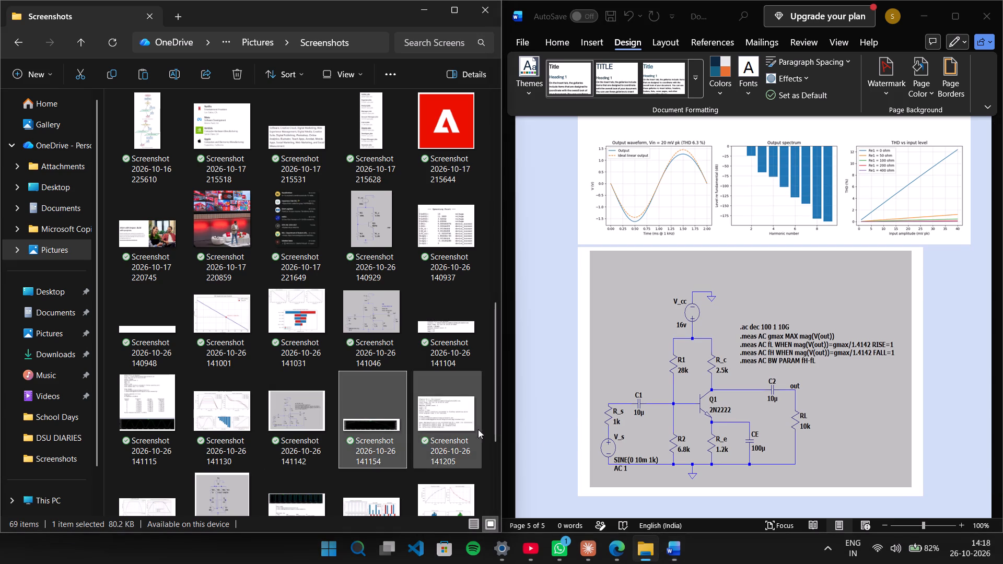
pyautogui.scroll(-2, 969, 476)
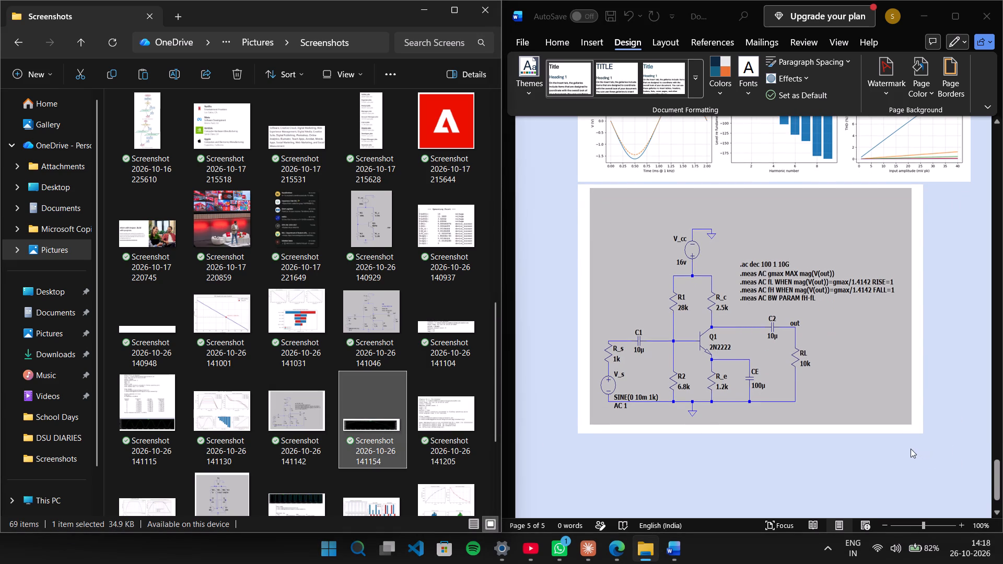
pyautogui.hotkey('ctrl', 'c')
pyautogui.click(924, 426)
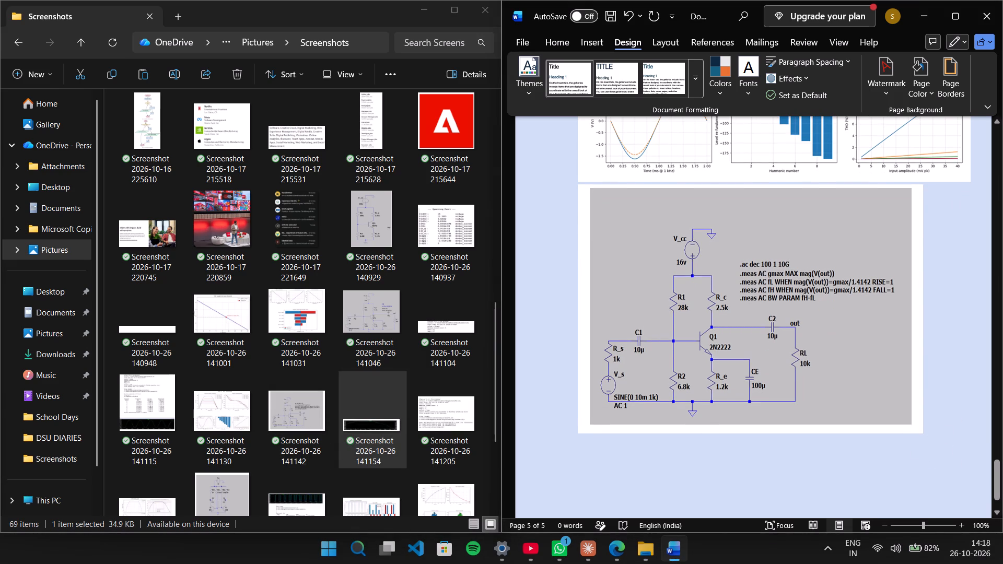
pyautogui.hotkey('ctrl', 'v')
pyautogui.scroll(-5, 883, 435)
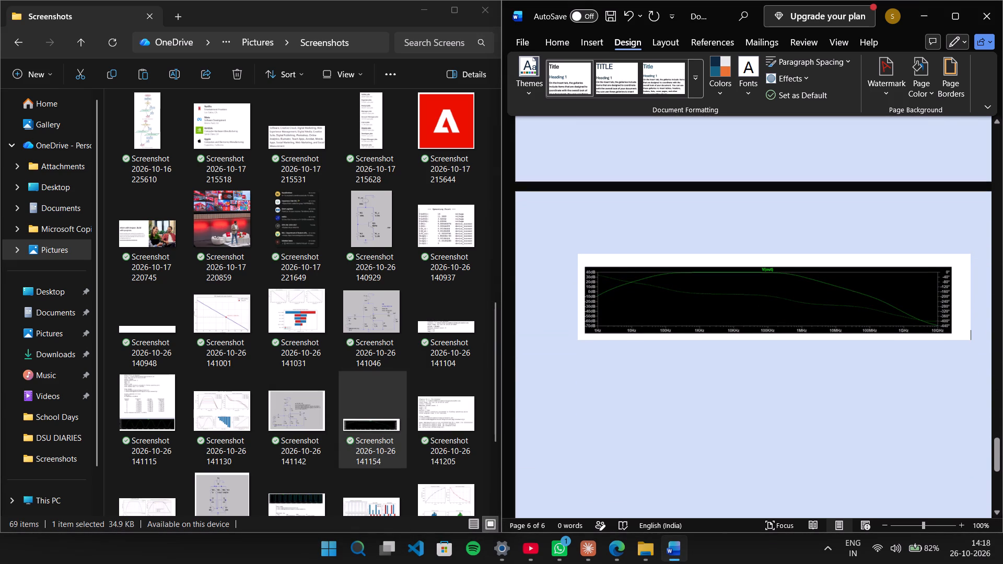
pyautogui.click(427, 402)
pyautogui.hotkey('ctrl', 'c')
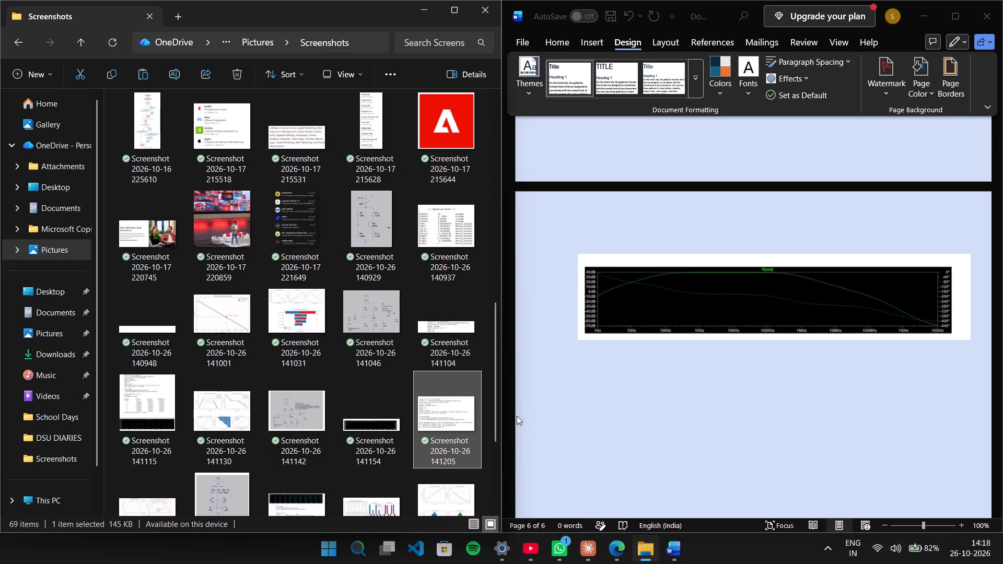
pyautogui.click(971, 332)
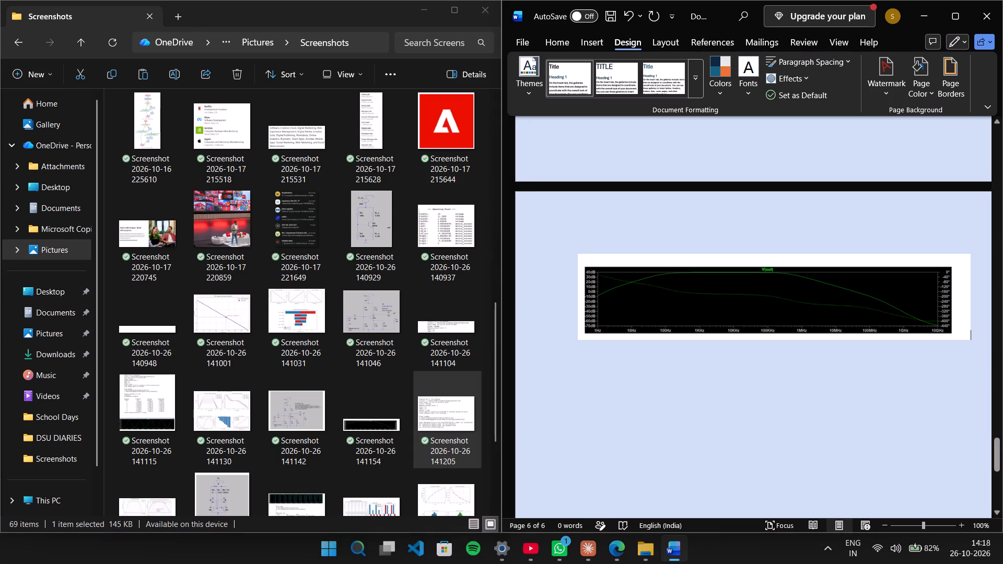
pyautogui.hotkey('ctrl', 'v')
pyautogui.scroll(-4, 862, 373)
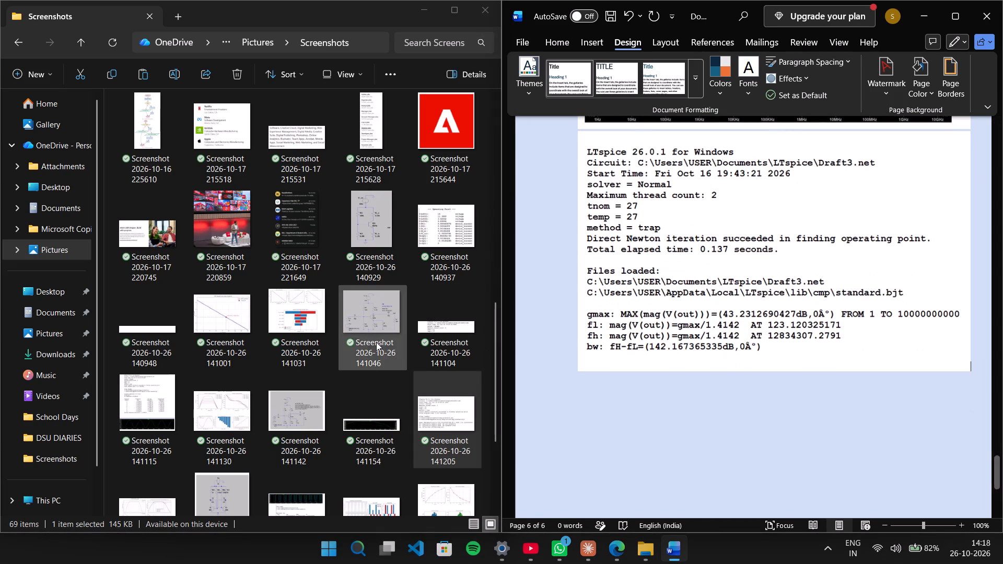
pyautogui.scroll(-2, 456, 376)
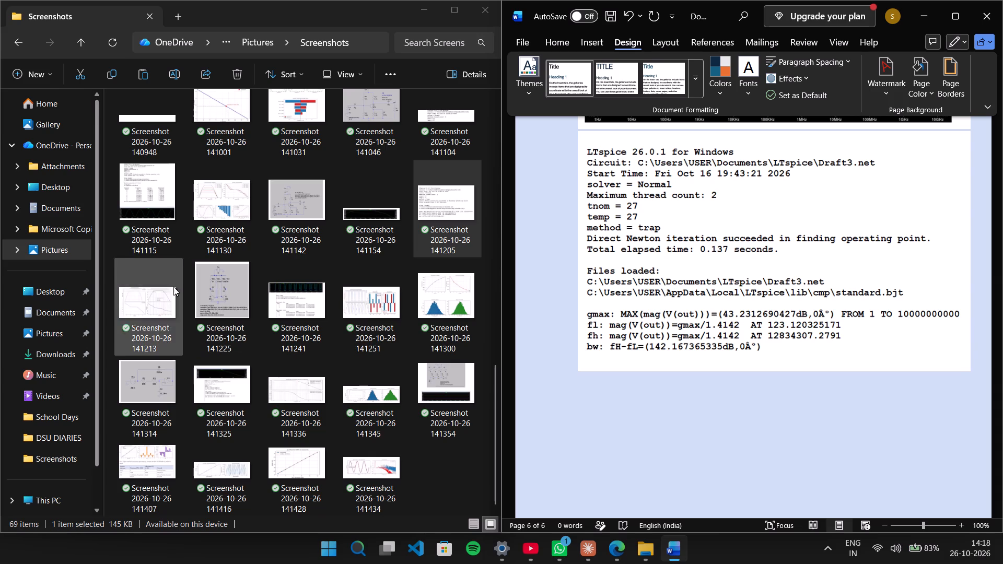
pyautogui.click(496, 233)
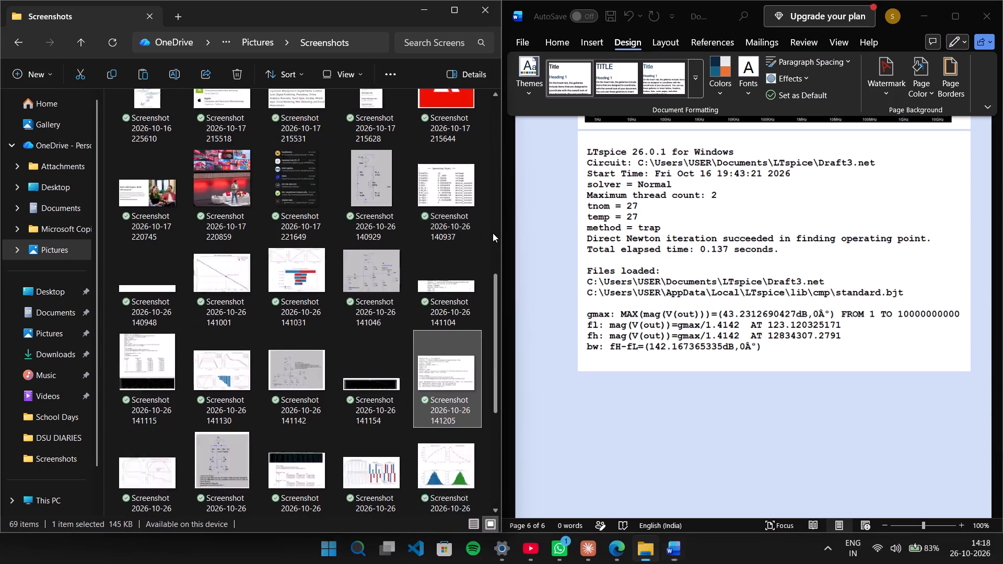
pyautogui.scroll(-6, 481, 230)
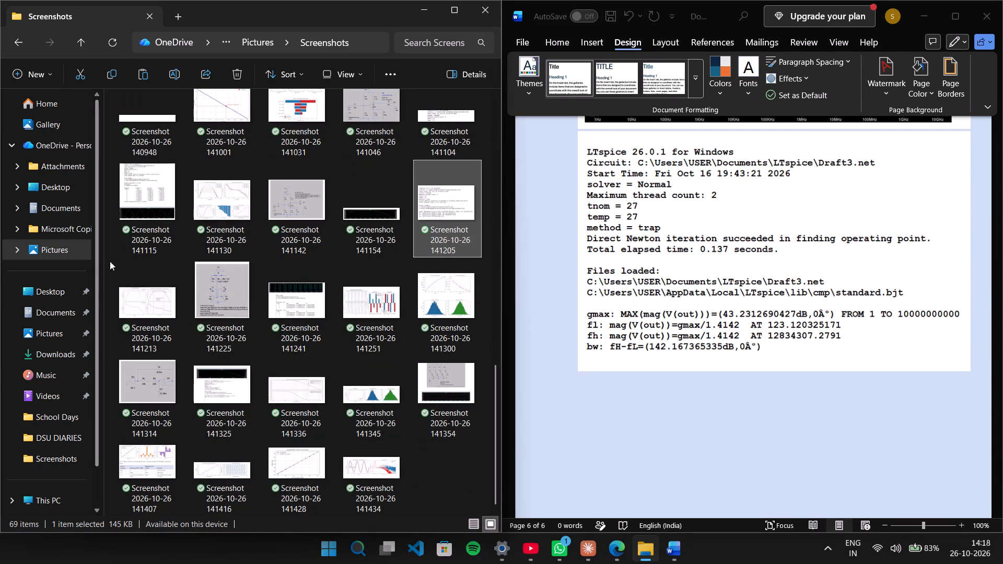
pyautogui.moveTo(111, 261); pyautogui.dragTo(430, 495)
pyautogui.hotkey('ctrl', 'c')
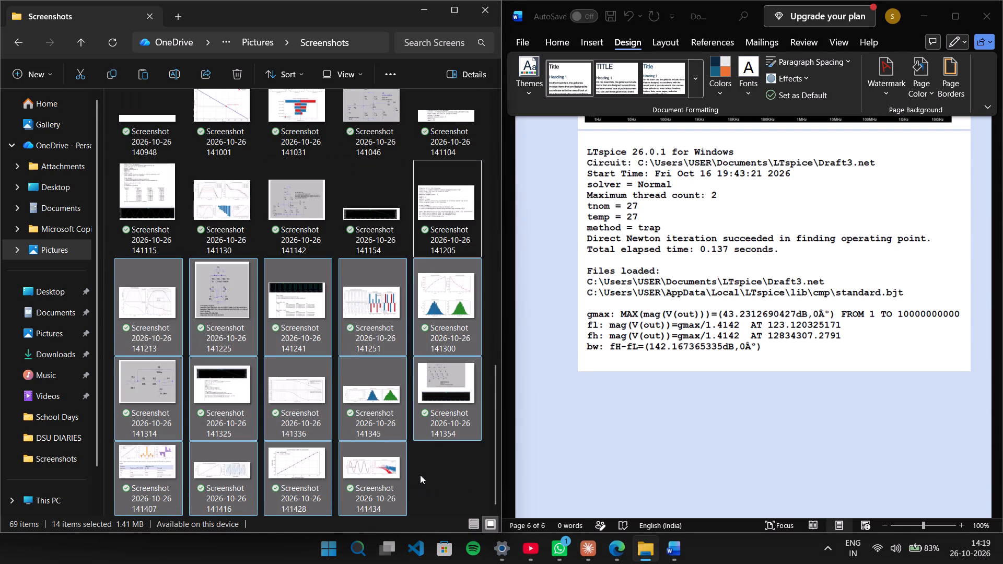
pyautogui.click(575, 387)
pyautogui.click(581, 386)
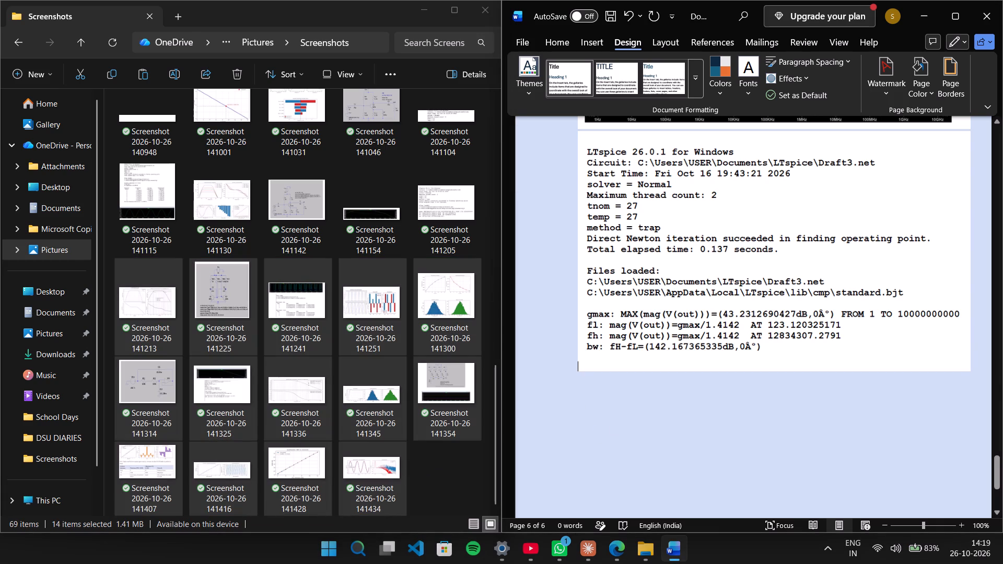
pyautogui.click(973, 371)
pyautogui.hotkey('ctrl', 'v')
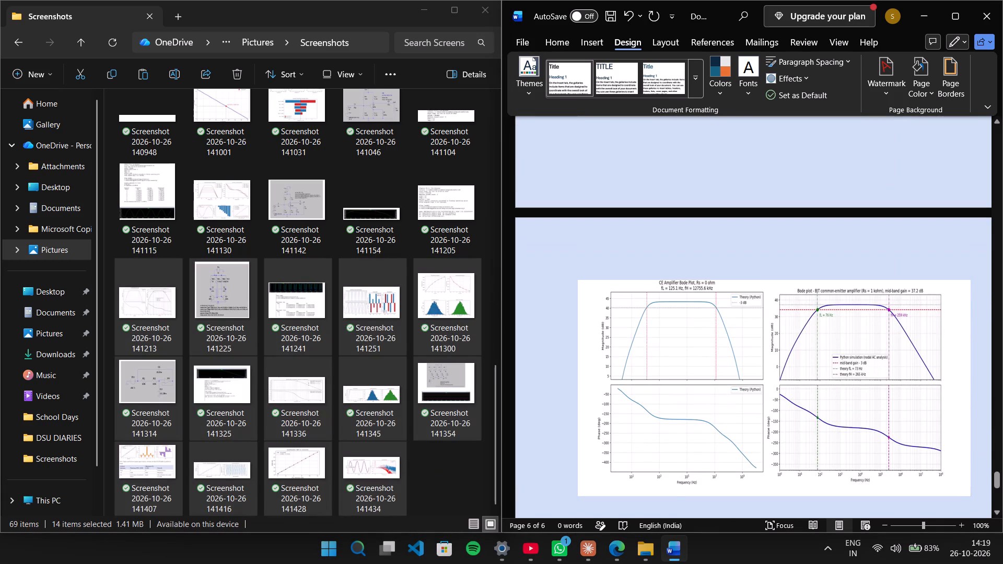
# Review the batch-pasted pictures across the document's last pages and compare their order with the screenshots in the folder.
pyautogui.scroll(3, 804, 297)
pyautogui.scroll(-13, 809, 301)
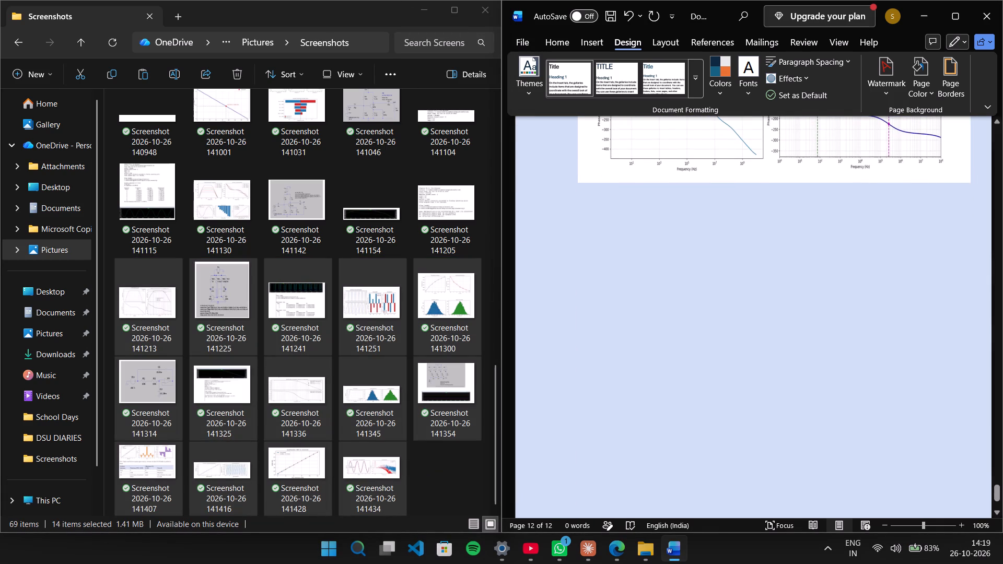
pyautogui.scroll(3, 637, 196)
pyautogui.scroll(-1, 436, 454)
pyautogui.scroll(1, 435, 455)
pyautogui.scroll(-2, 435, 455)
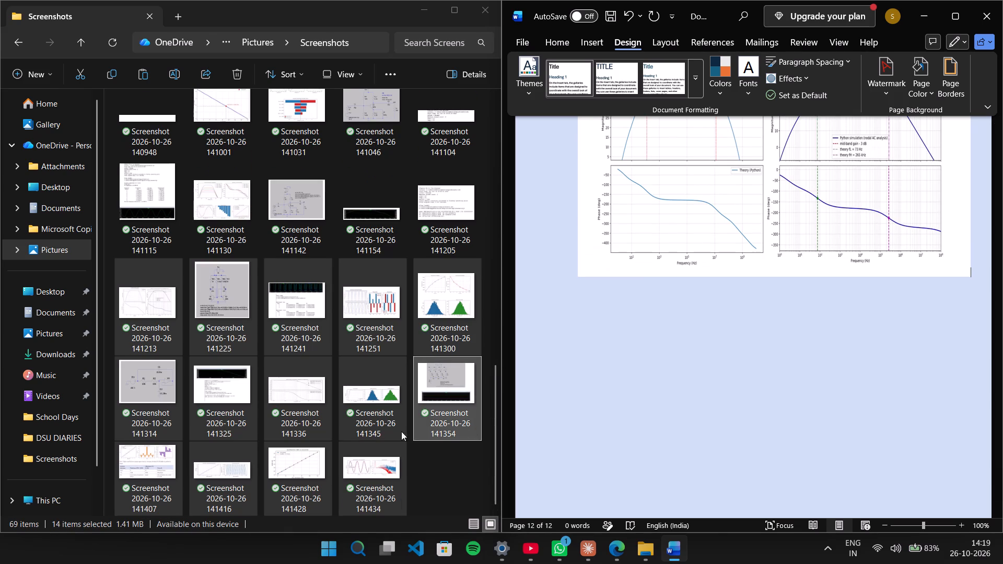
pyautogui.scroll(-5, 633, 434)
pyautogui.scroll(-6, 885, 298)
pyautogui.scroll(7, 902, 308)
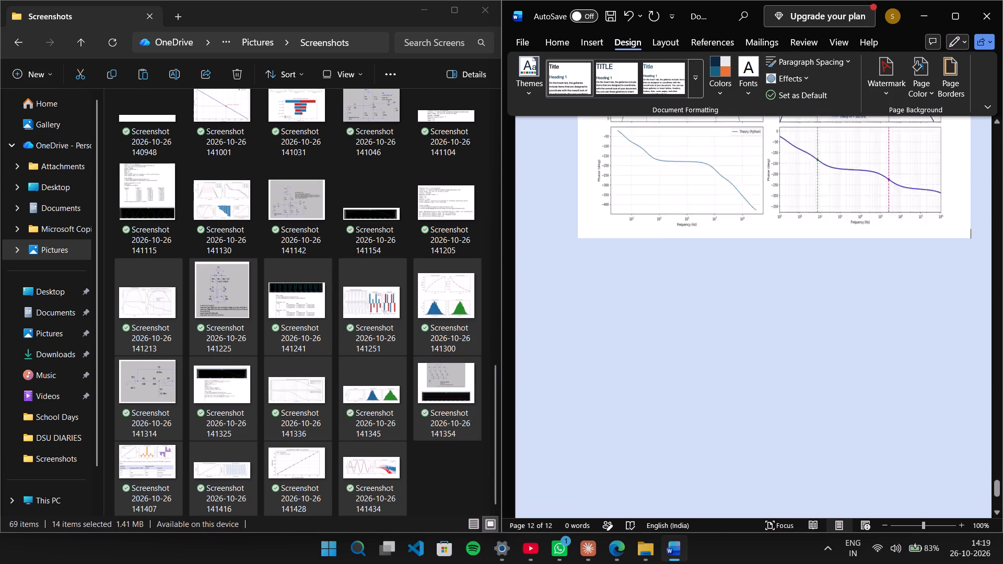
pyautogui.scroll(5, 898, 310)
pyautogui.scroll(-2, 897, 311)
pyautogui.scroll(20, 897, 311)
pyautogui.scroll(6, 897, 311)
pyautogui.scroll(-1, 896, 311)
pyautogui.scroll(8, 896, 311)
pyautogui.scroll(-1, 896, 311)
pyautogui.scroll(2, 896, 311)
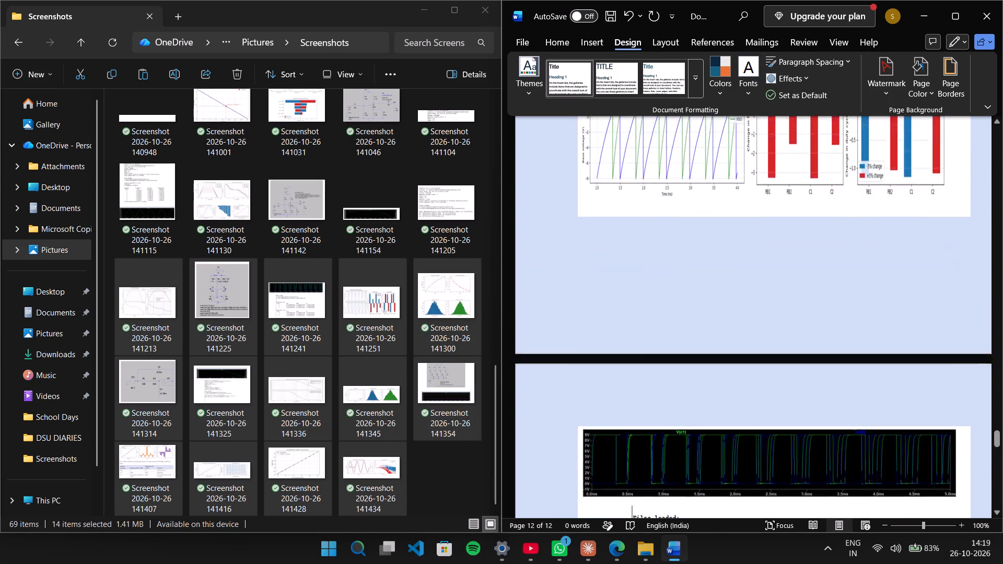
pyautogui.scroll(20, 896, 311)
pyautogui.scroll(4, 896, 311)
pyautogui.scroll(-17, 878, 309)
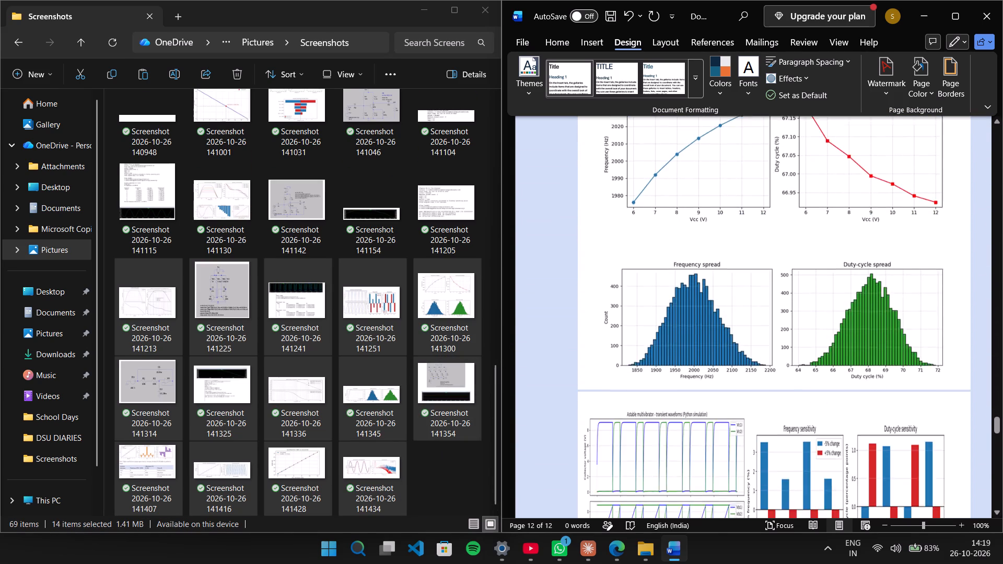
pyautogui.scroll(-17, 890, 266)
pyautogui.scroll(1, 901, 272)
pyautogui.scroll(-3, 901, 272)
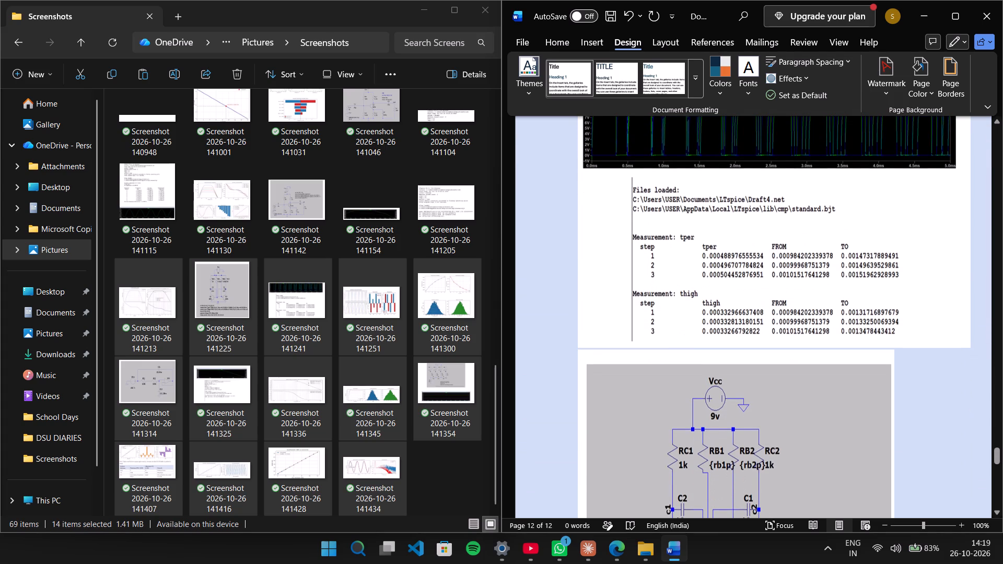
pyautogui.click(419, 470)
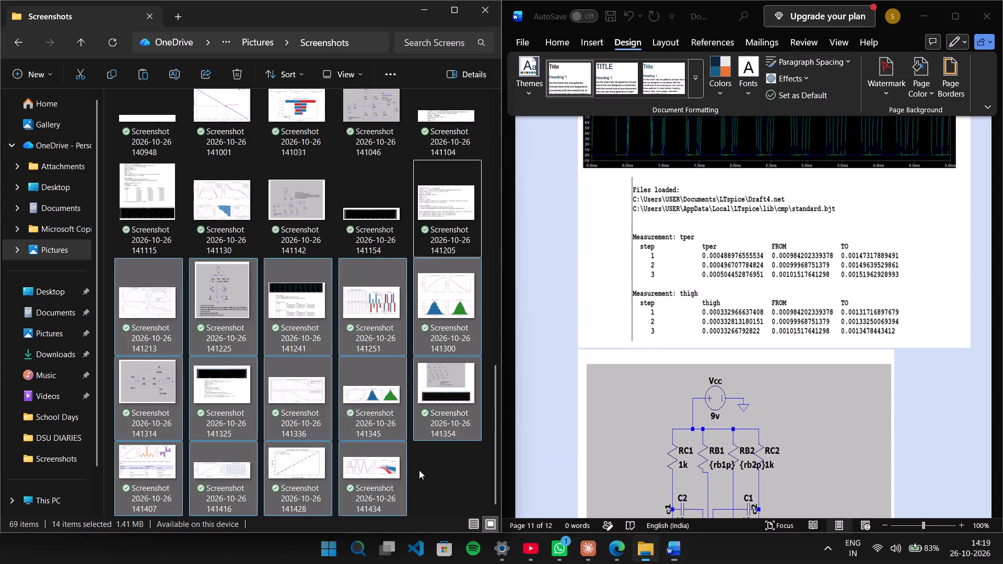
pyautogui.scroll(-20, 749, 430)
pyautogui.scroll(-13, 749, 430)
pyautogui.scroll(2, 783, 406)
pyautogui.scroll(-3, 786, 402)
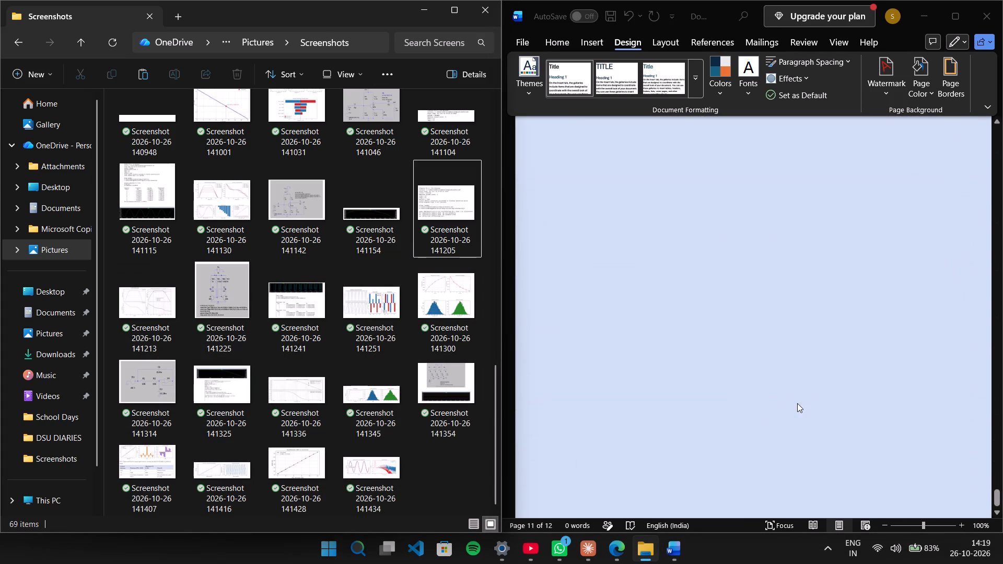
pyautogui.scroll(-12, 797, 403)
pyautogui.scroll(2, 834, 399)
pyautogui.scroll(-1, 834, 399)
pyautogui.scroll(20, 834, 399)
pyautogui.scroll(5, 834, 399)
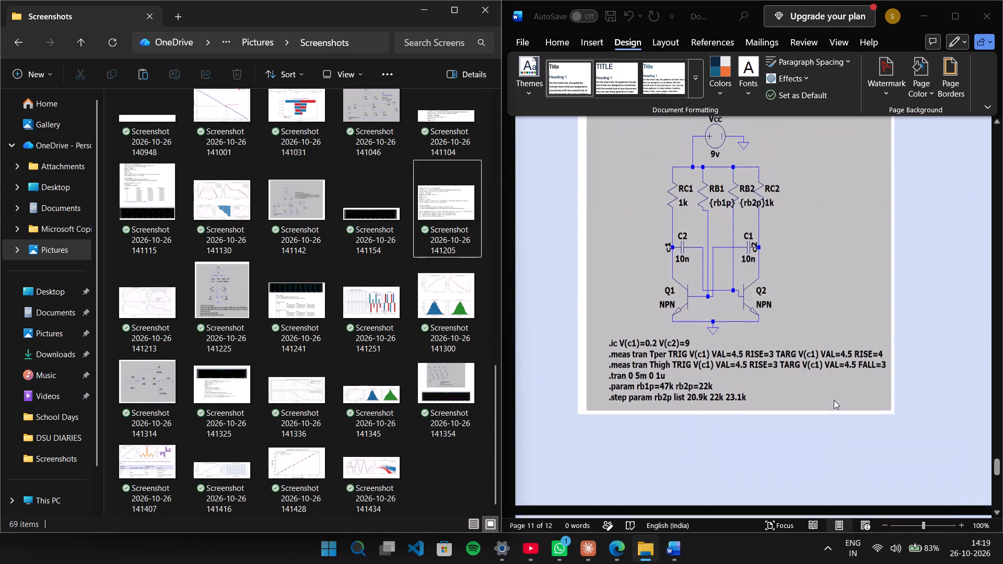
pyautogui.scroll(4, 834, 400)
pyautogui.scroll(-3, 834, 400)
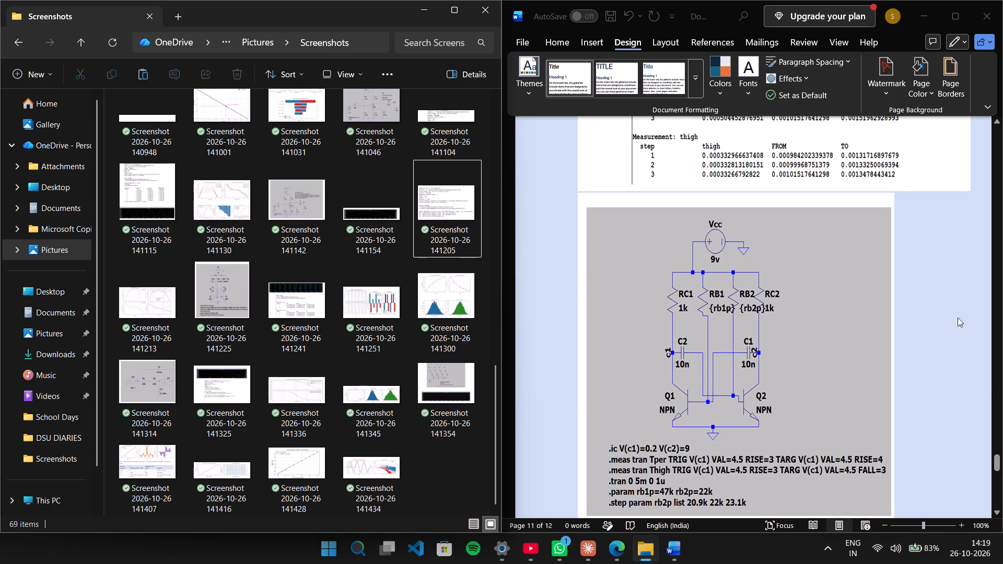
pyautogui.moveTo(995, 467); pyautogui.dragTo(976, 354)
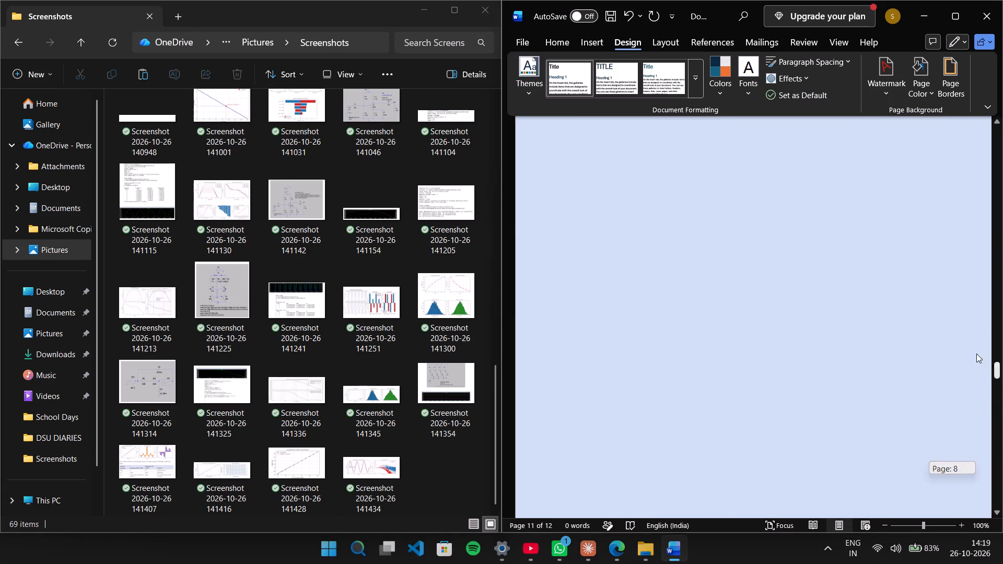
pyautogui.moveTo(976, 354); pyautogui.dragTo(1002, 563)
pyautogui.moveTo(1002, 563); pyautogui.dragTo(964, 443)
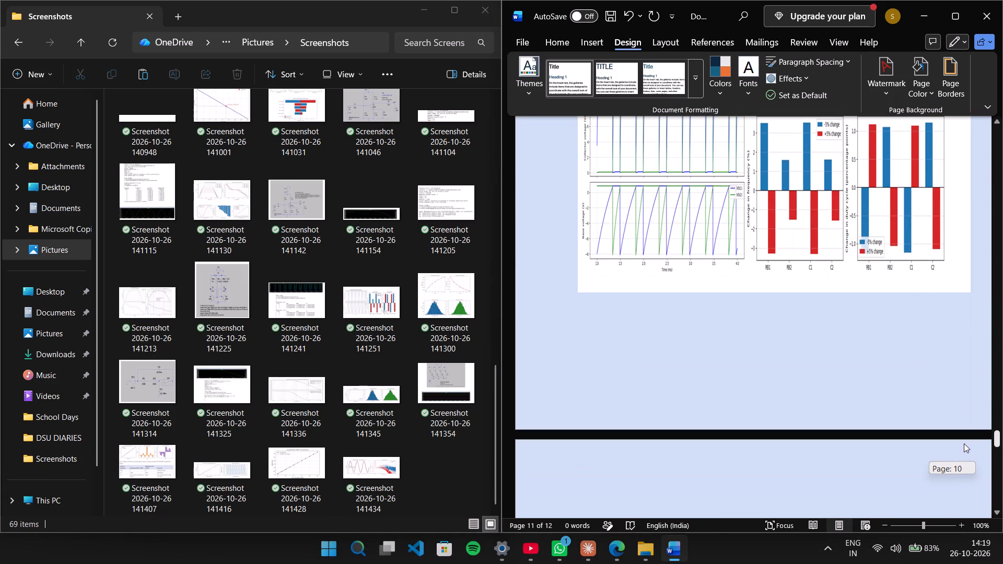
pyautogui.moveTo(964, 443); pyautogui.dragTo(977, 473)
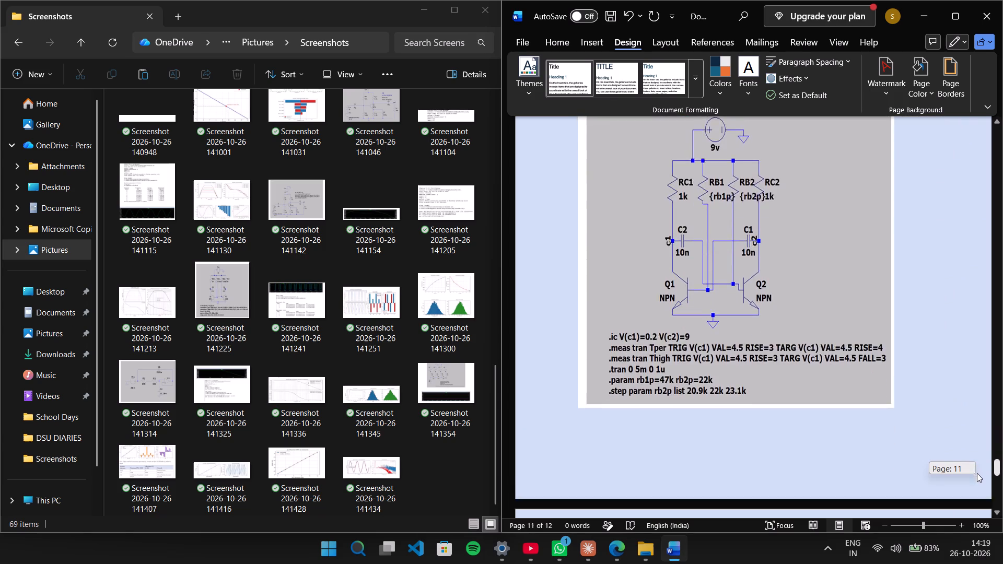
pyautogui.moveTo(977, 473); pyautogui.dragTo(989, 489)
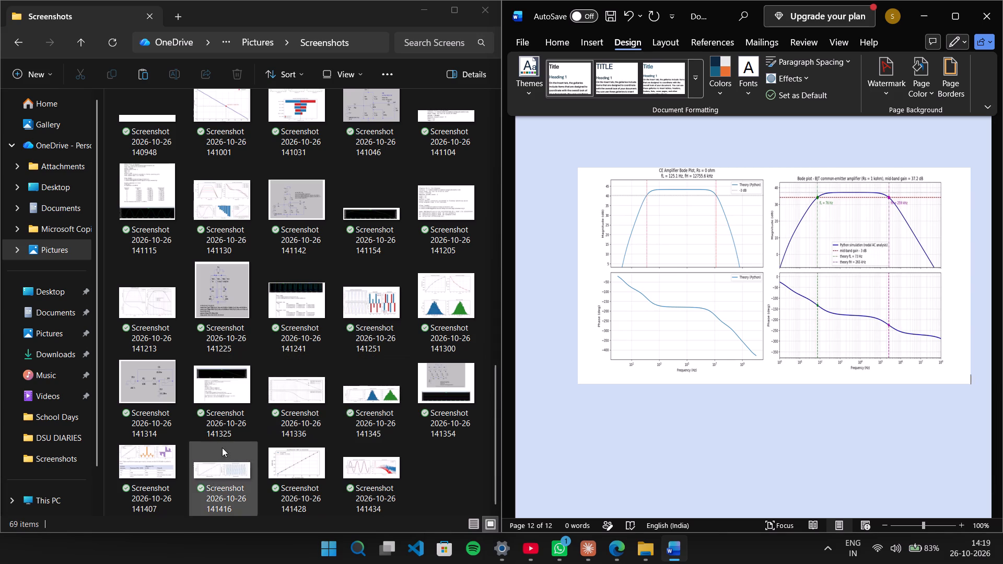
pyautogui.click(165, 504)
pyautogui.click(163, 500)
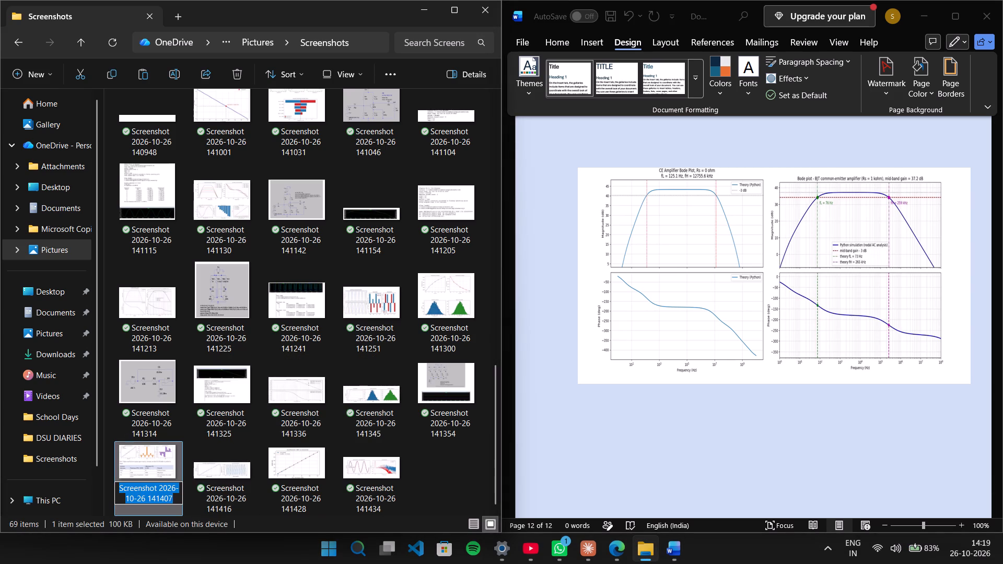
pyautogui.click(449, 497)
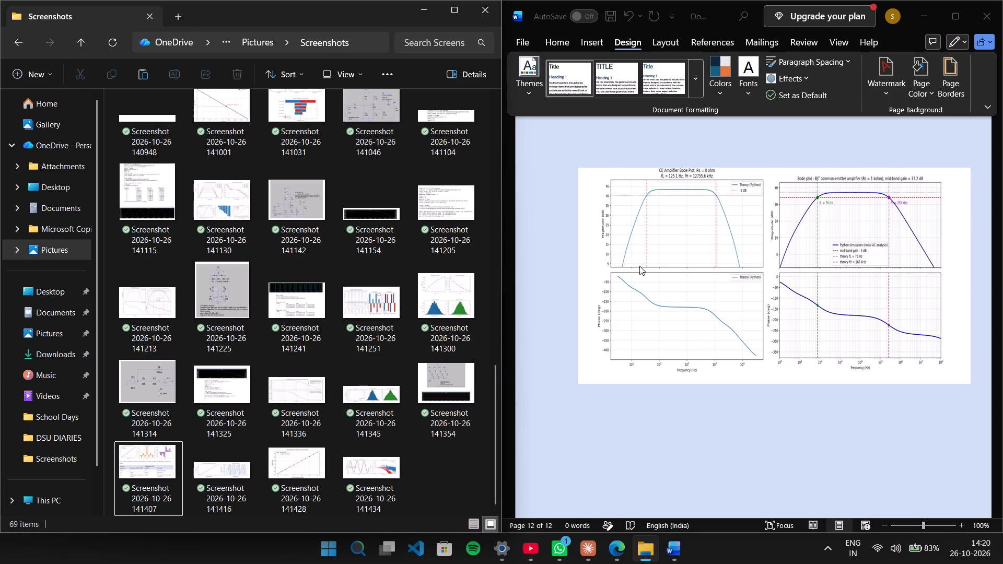
# Review the pasted pictures backwards from the document's last page to the amplifier circuit with the analysis directives.
pyautogui.scroll(13, 720, 289)
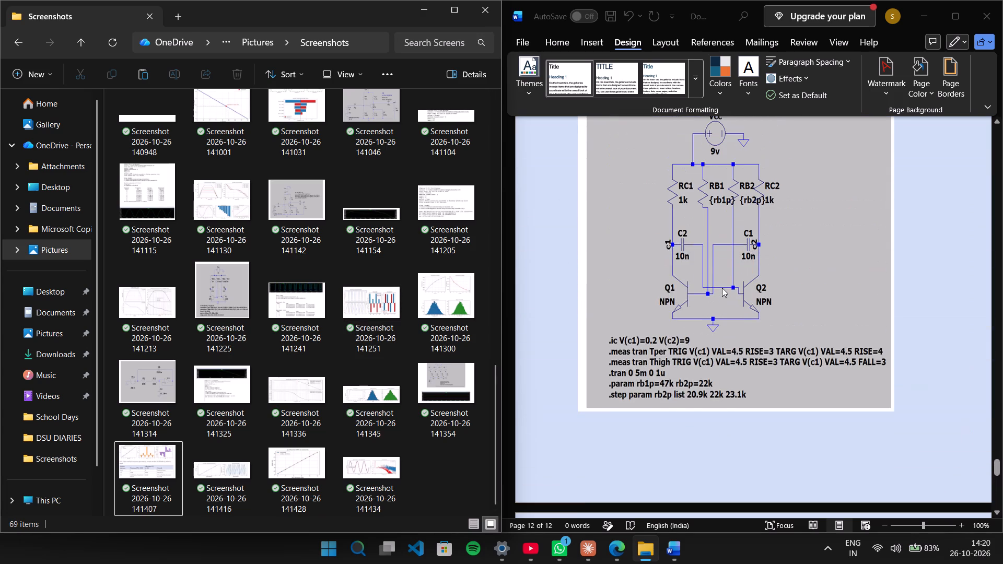
pyautogui.scroll(20, 722, 288)
pyautogui.scroll(8, 722, 288)
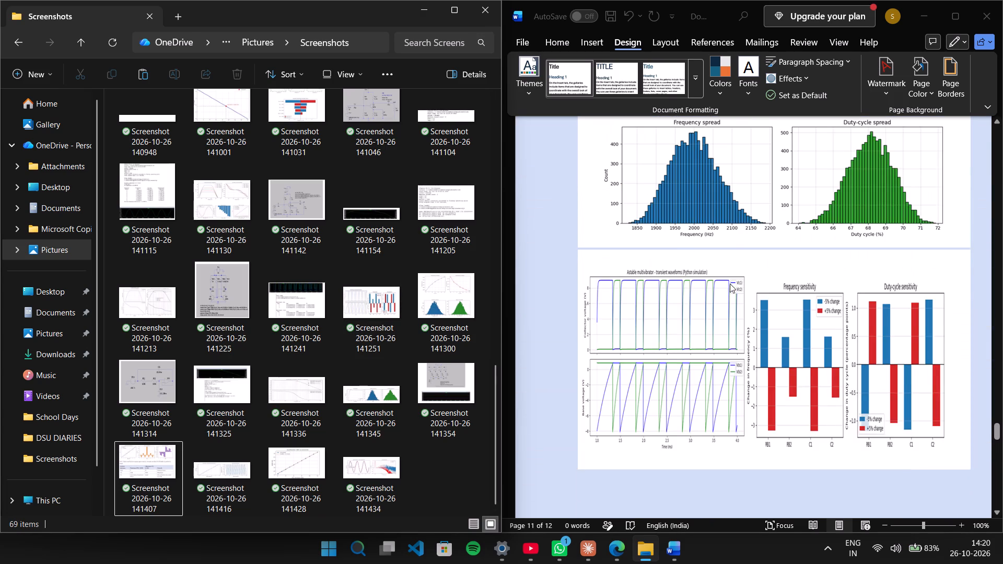
pyautogui.scroll(20, 732, 282)
pyautogui.scroll(8, 732, 282)
pyautogui.scroll(-2, 734, 281)
pyautogui.scroll(15, 734, 281)
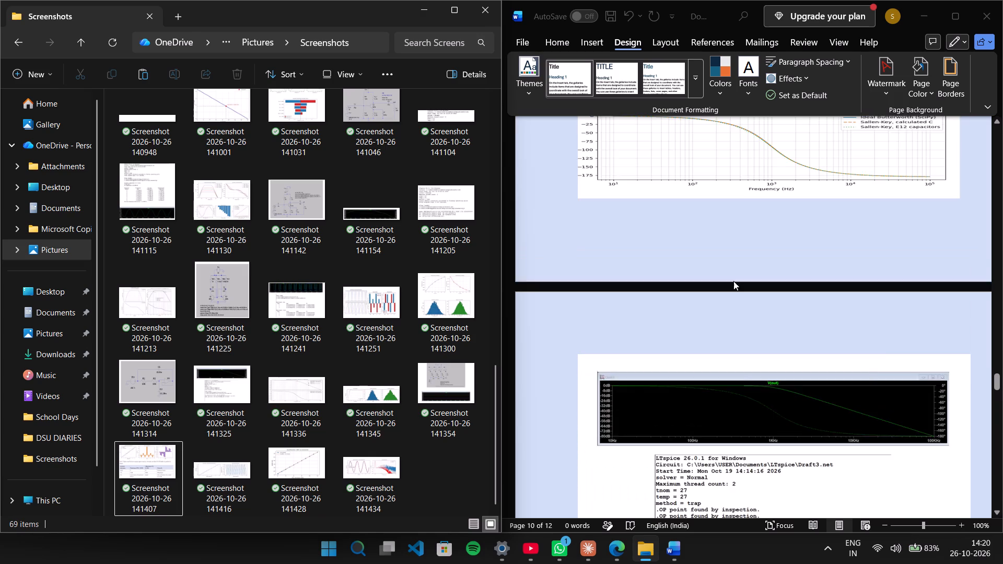
pyautogui.scroll(10, 733, 281)
pyautogui.scroll(-1, 733, 281)
pyautogui.scroll(20, 733, 281)
pyautogui.scroll(3, 733, 281)
pyautogui.scroll(-2, 733, 285)
pyautogui.scroll(20, 733, 285)
pyautogui.scroll(1, 733, 285)
pyautogui.scroll(-1, 726, 300)
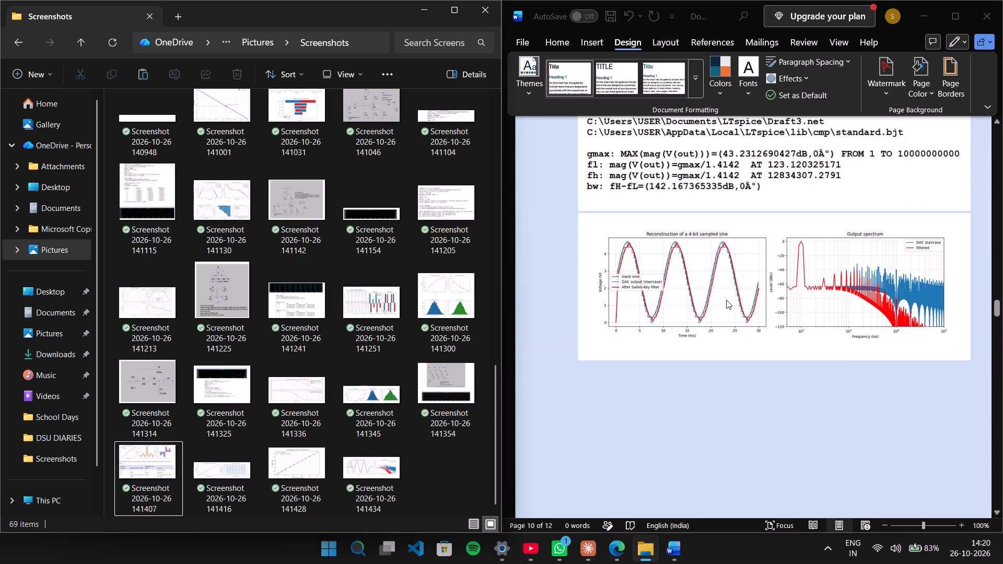
pyautogui.scroll(20, 726, 300)
pyautogui.scroll(4, 726, 300)
pyautogui.scroll(-1, 726, 300)
pyautogui.scroll(9, 726, 300)
pyautogui.scroll(-1, 725, 301)
pyautogui.scroll(20, 725, 301)
pyautogui.scroll(3, 725, 301)
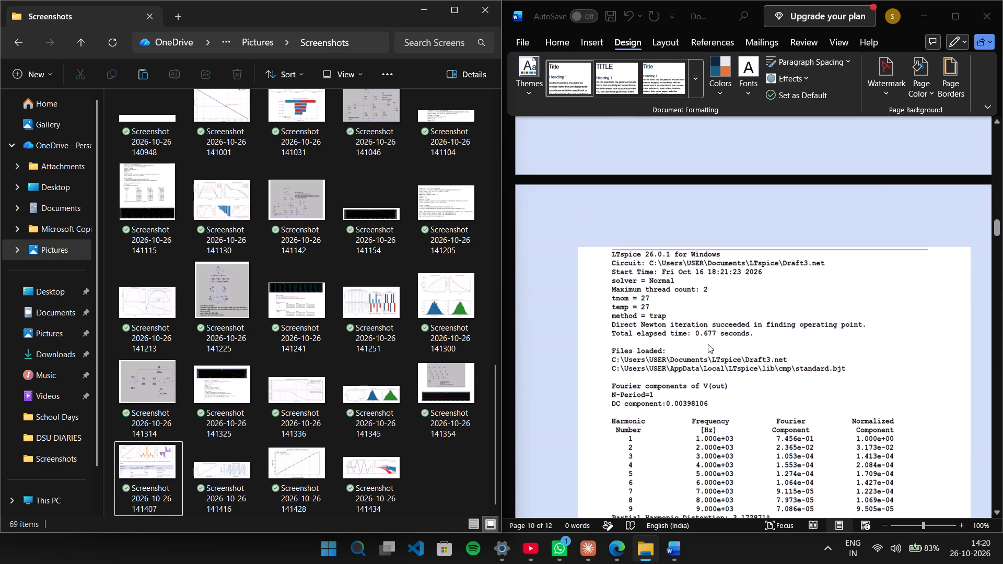
pyautogui.scroll(16, 708, 344)
pyautogui.scroll(-1, 678, 416)
pyautogui.scroll(6, 678, 416)
pyautogui.scroll(-1, 686, 436)
pyautogui.scroll(20, 682, 491)
pyautogui.scroll(1, 682, 491)
pyautogui.scroll(-4, 664, 563)
pyautogui.scroll(13, 664, 563)
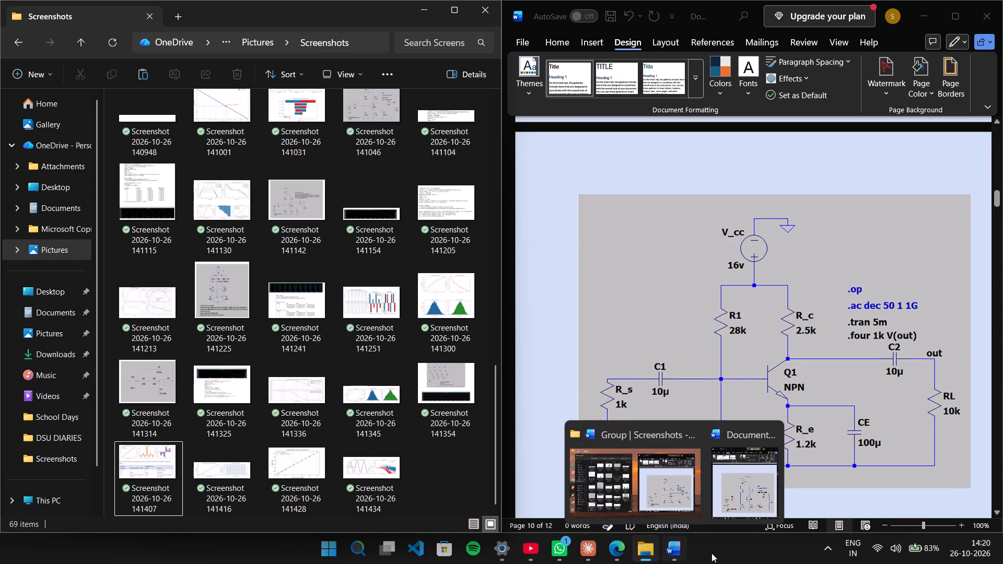
# Examine the pictures from the Fourier log down to the Draft3 gain and bandwidth log, where the batch-pasted pictures begin.
pyautogui.scroll(-1, 718, 553)
pyautogui.scroll(-6, 932, 325)
pyautogui.scroll(-20, 768, 295)
pyautogui.scroll(-3, 768, 295)
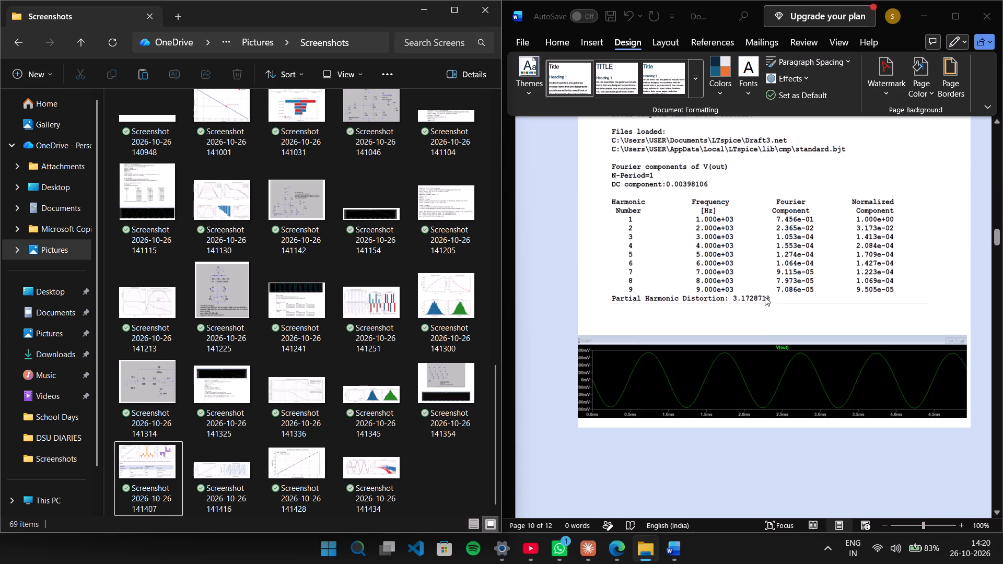
pyautogui.scroll(-15, 765, 297)
pyautogui.scroll(-18, 764, 292)
pyautogui.scroll(1, 764, 295)
pyautogui.scroll(-13, 764, 295)
pyautogui.scroll(2, 764, 292)
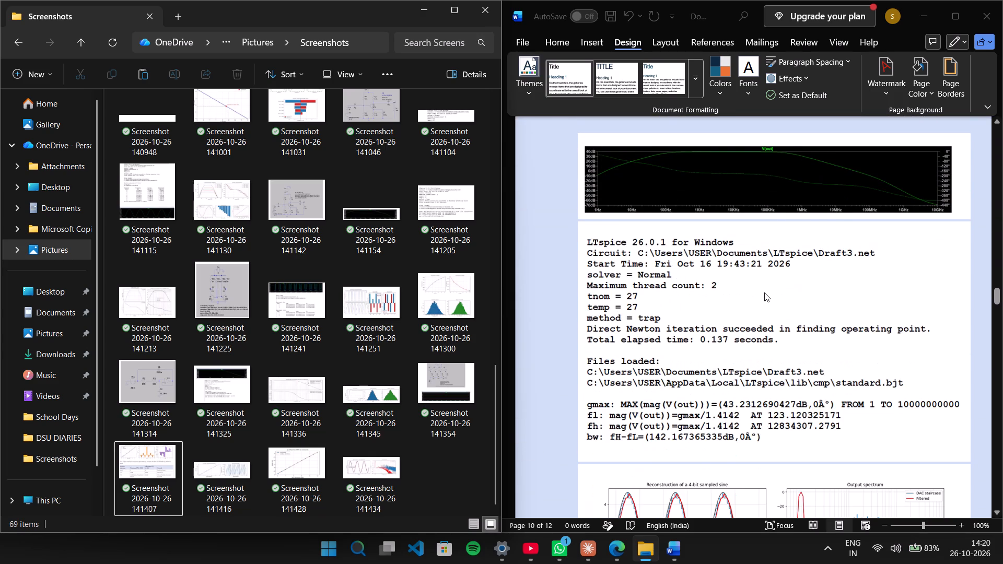
# Check the batch-pasted pictures one by one from the Draft3 gain log to the DAC picture with the resistor tolerance table.
pyautogui.click(754, 225)
pyautogui.click(755, 277)
pyautogui.scroll(-6, 756, 285)
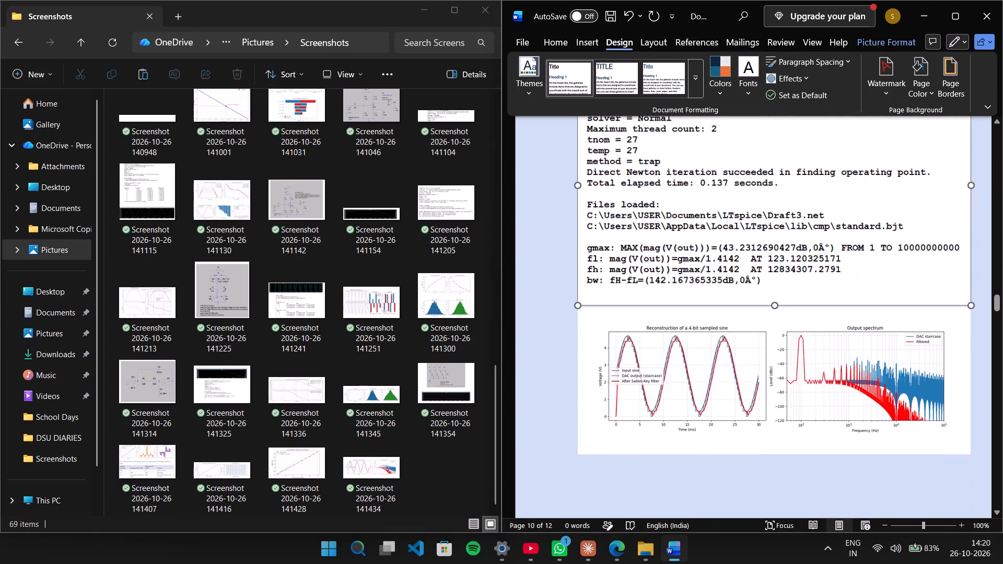
pyautogui.scroll(-3, 756, 289)
pyautogui.click(755, 289)
pyautogui.scroll(-5, 754, 287)
pyautogui.scroll(1, 754, 286)
pyautogui.scroll(-8, 754, 286)
pyautogui.click(754, 285)
pyautogui.scroll(-8, 754, 285)
pyautogui.click(756, 289)
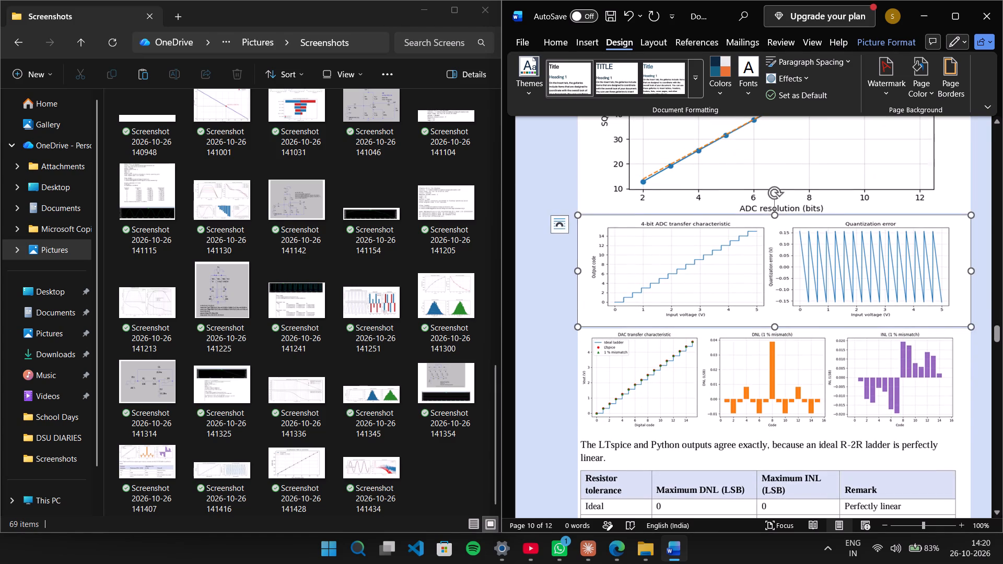
pyautogui.scroll(-7, 759, 287)
pyautogui.click(754, 238)
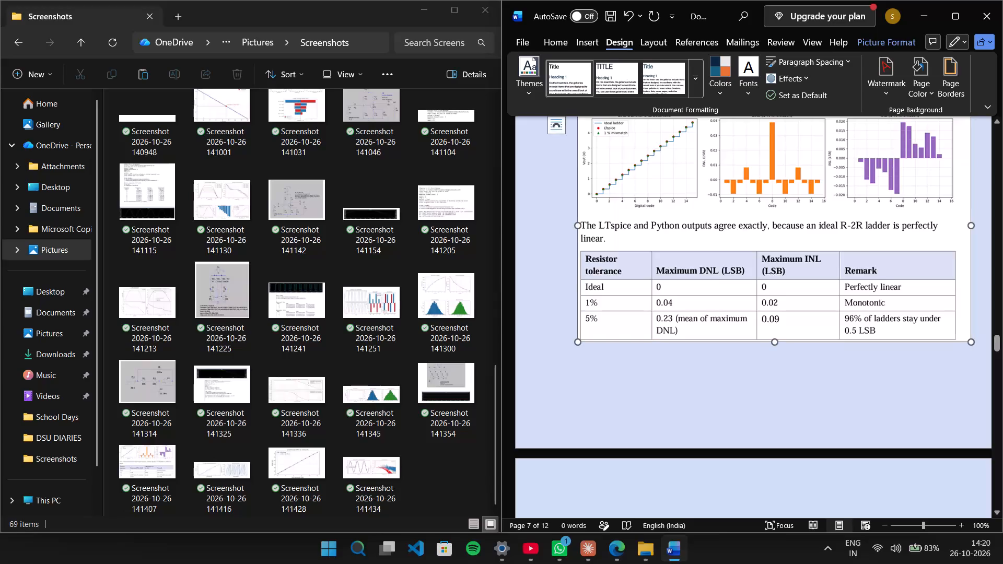
# Check the pasted pictures one by one after the resistor tolerance table, through the filter circuit, to the multivibrator sensitivity charts.
pyautogui.scroll(-11, 753, 242)
pyautogui.click(752, 248)
pyautogui.scroll(-10, 753, 249)
pyautogui.doubleClick(754, 252)
pyautogui.scroll(-6, 752, 254)
pyautogui.click(754, 229)
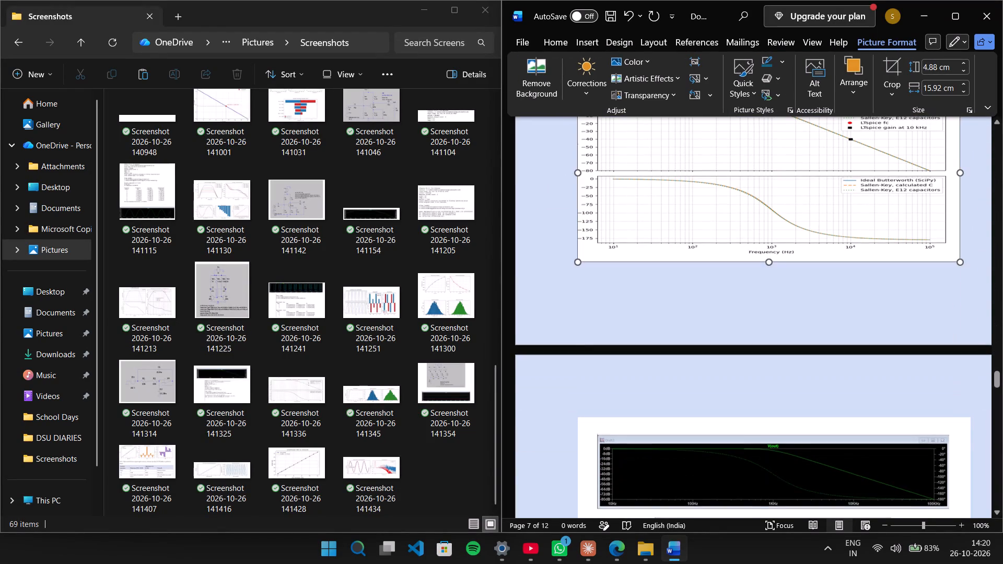
pyautogui.scroll(-7, 751, 238)
pyautogui.doubleClick(751, 243)
pyautogui.scroll(-6, 751, 242)
pyautogui.click(763, 342)
pyautogui.scroll(-3, 759, 328)
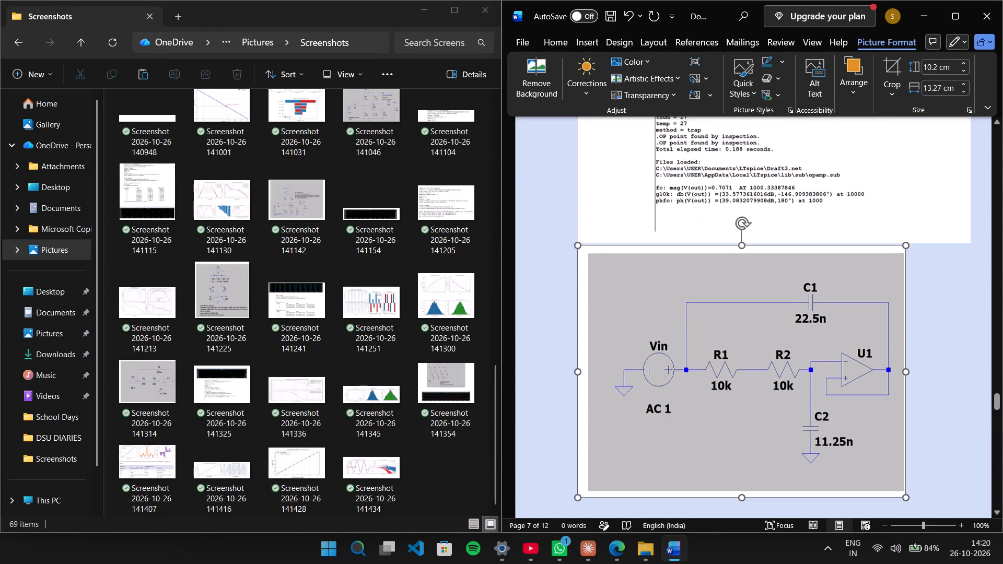
pyautogui.scroll(-17, 758, 327)
pyautogui.scroll(-7, 756, 321)
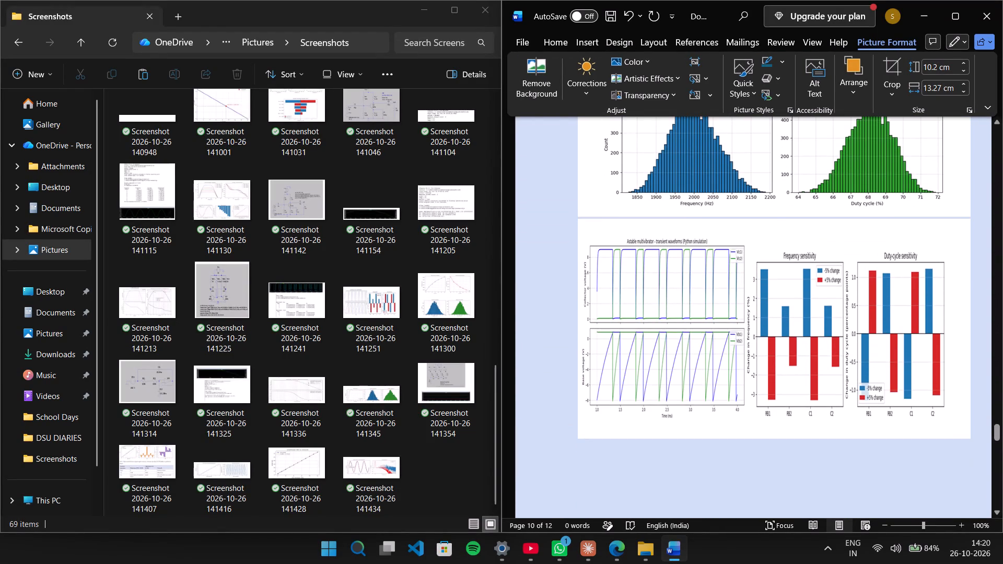
# Check the remaining pasted pictures one by one from the multivibrator charts to the Bode plots on the last page.
pyautogui.click(715, 151)
pyautogui.click(732, 307)
pyautogui.scroll(-5, 732, 307)
pyautogui.scroll(3, 732, 307)
pyautogui.scroll(-10, 732, 307)
pyautogui.doubleClick(732, 308)
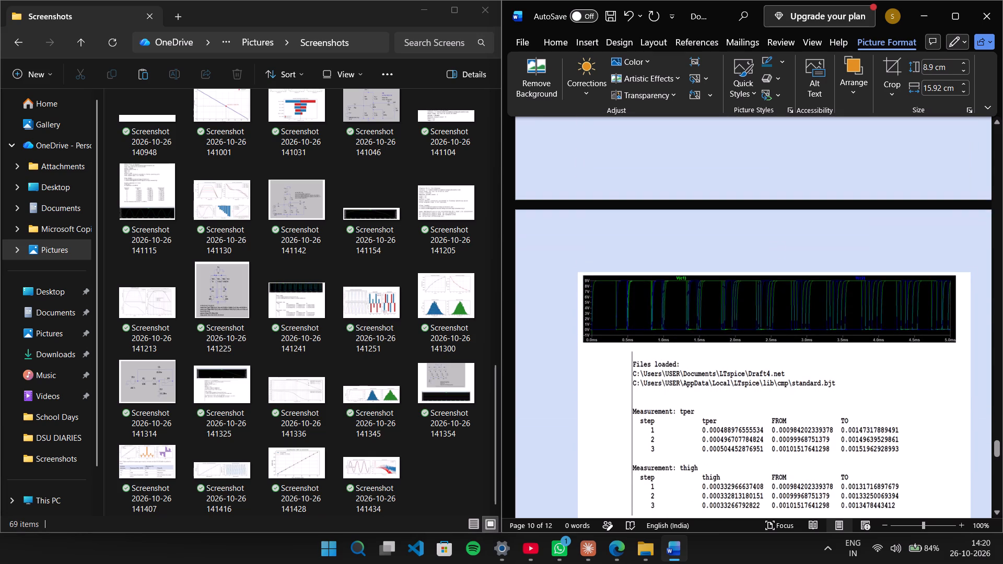
pyautogui.scroll(-12, 732, 307)
pyautogui.doubleClick(732, 307)
pyautogui.scroll(-14, 732, 308)
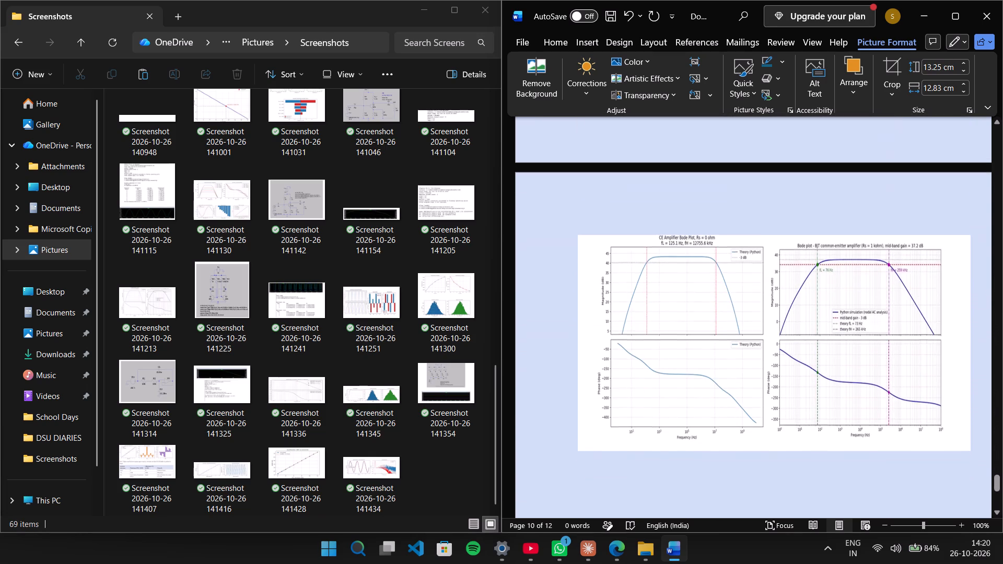
pyautogui.click(733, 308)
pyautogui.scroll(-6, 733, 308)
pyautogui.scroll(1, 733, 308)
pyautogui.scroll(-18, 733, 308)
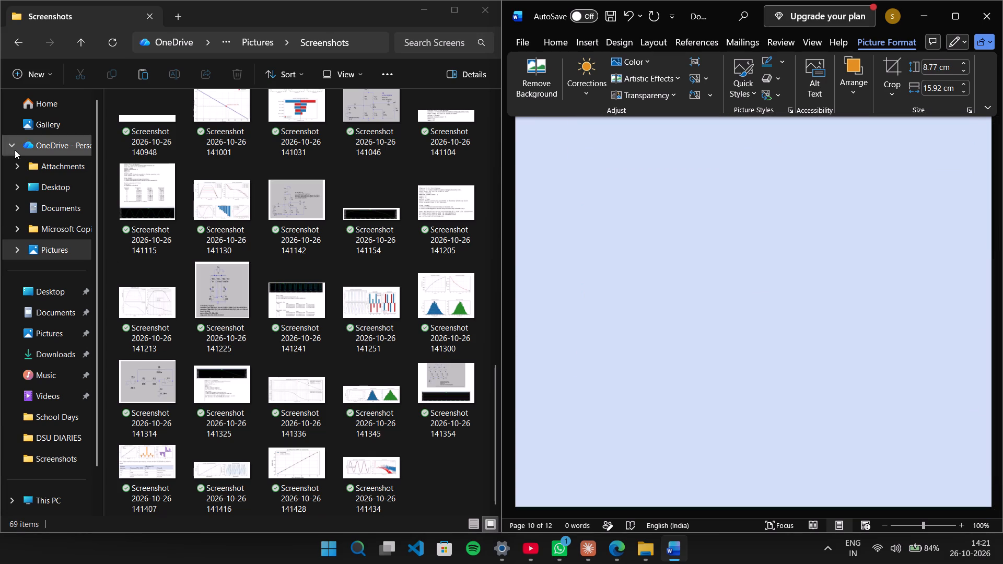
# Look through the Screenshots folder to check the order of the 2026-10-26 files, from 140929 through 141434.
pyautogui.scroll(3, 263, 184)
pyautogui.scroll(-4, 265, 191)
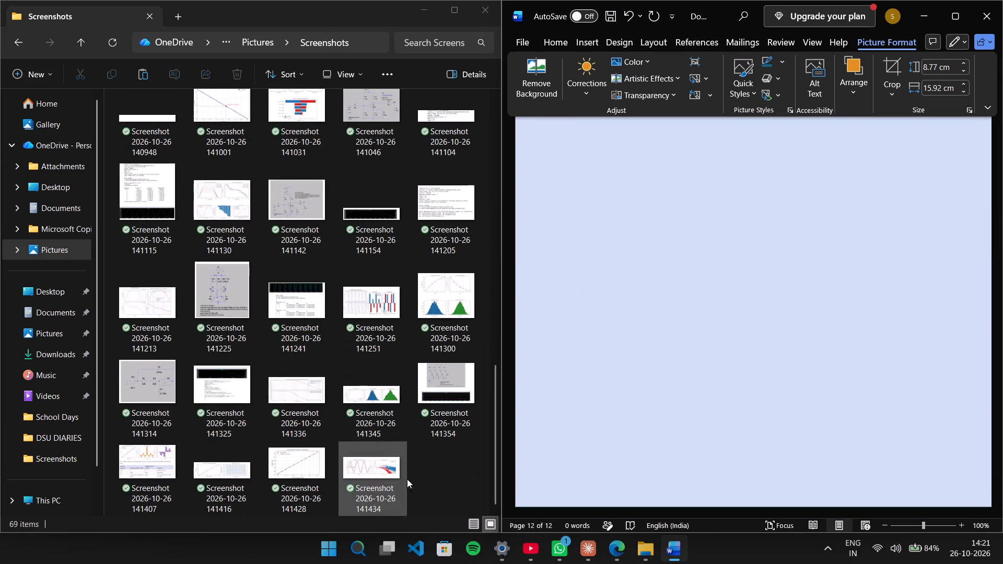
pyautogui.scroll(1, 356, 250)
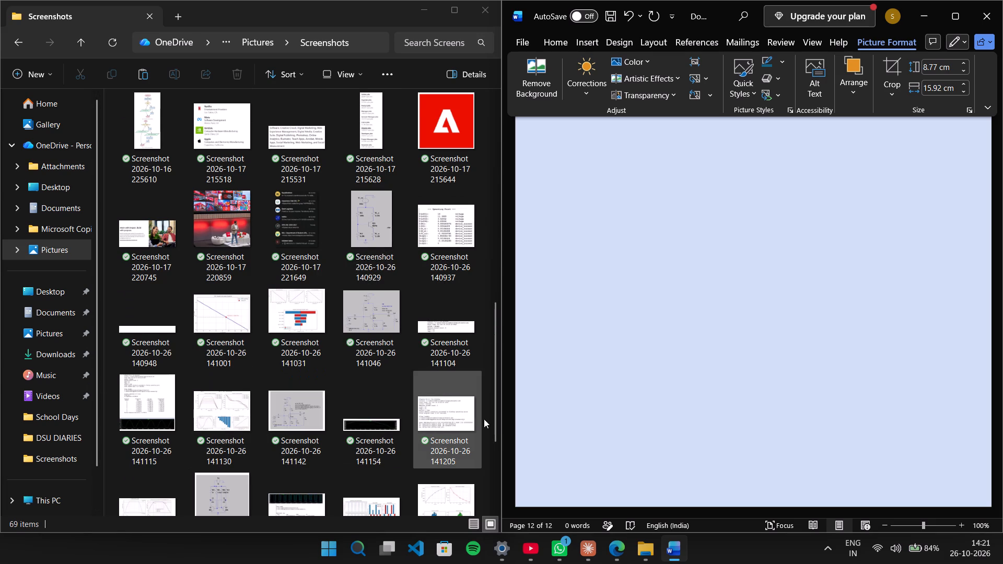
pyautogui.scroll(-3, 325, 434)
pyautogui.scroll(2, 219, 263)
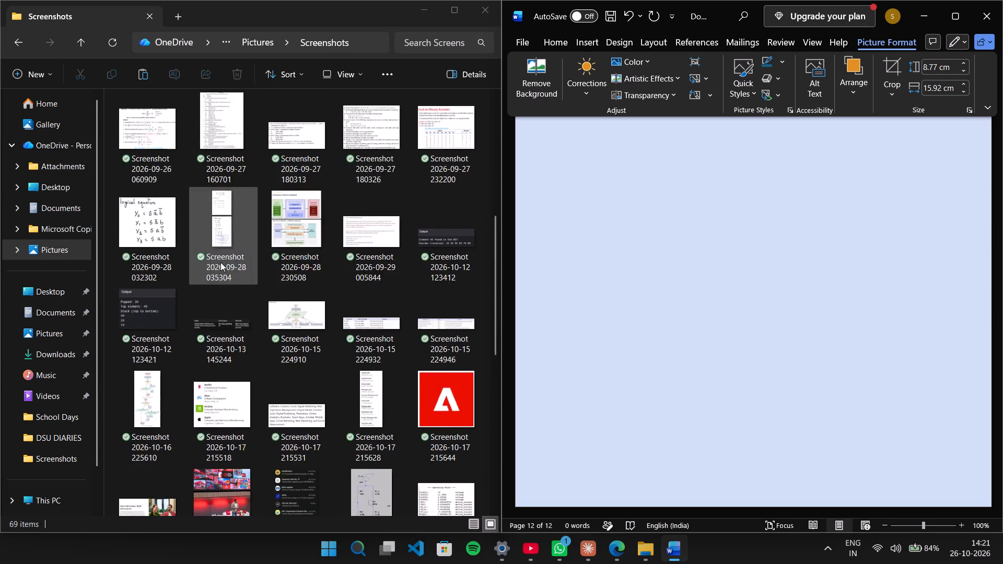
pyautogui.scroll(-2, 375, 234)
pyautogui.scroll(2, 375, 234)
pyautogui.scroll(-5, 407, 283)
pyautogui.scroll(1, 405, 275)
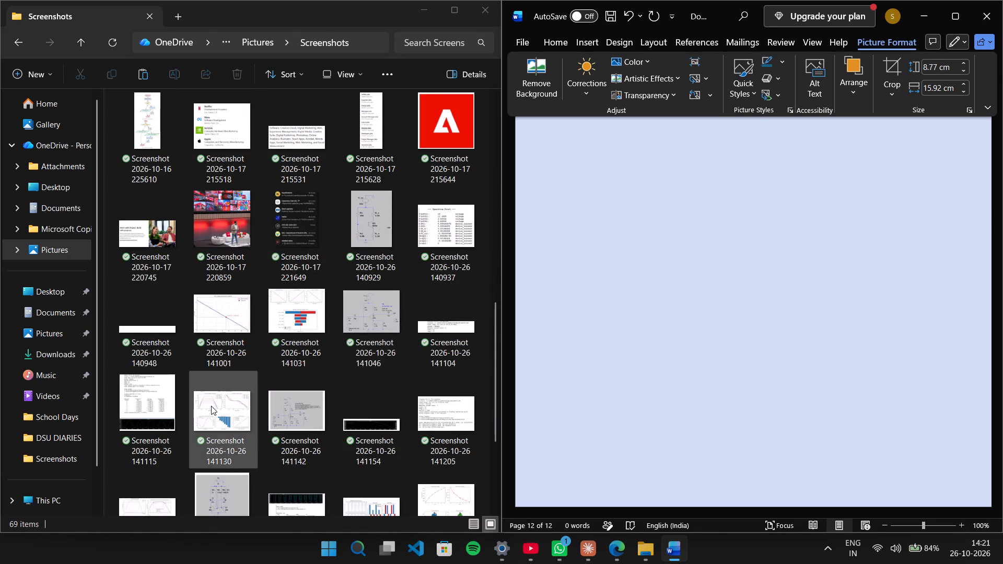
pyautogui.scroll(-1, 240, 468)
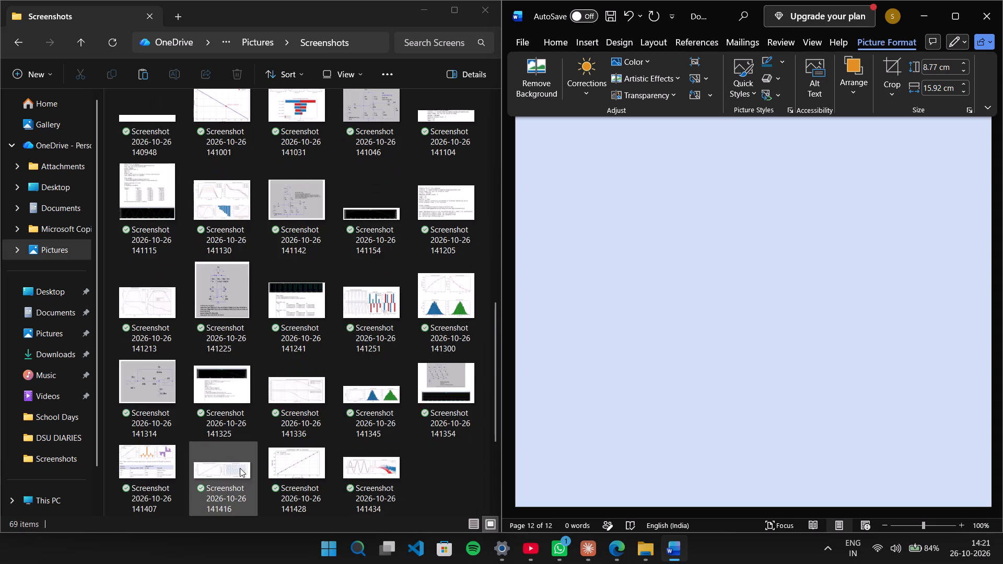
pyautogui.scroll(2, 179, 311)
pyautogui.scroll(-4, 179, 311)
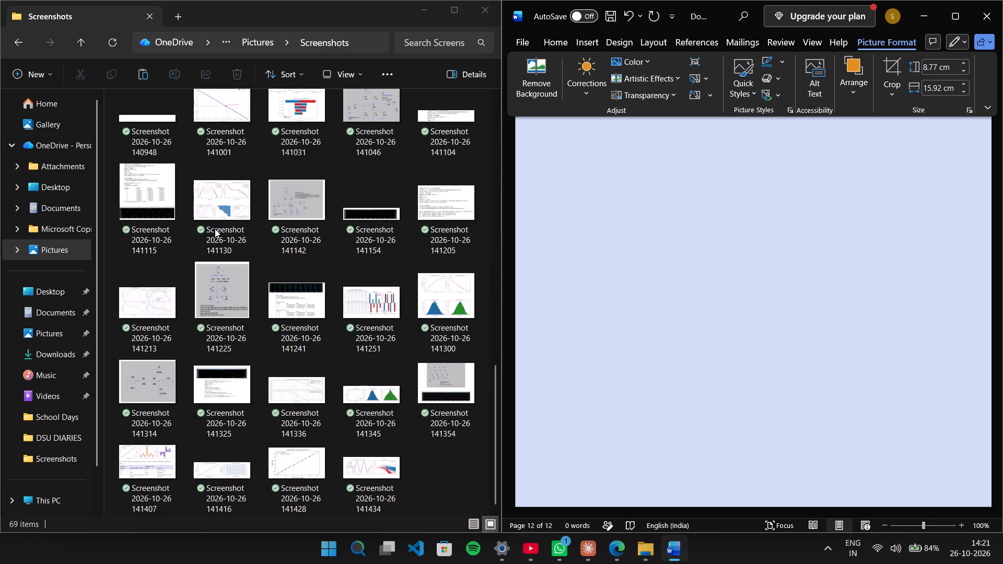
pyautogui.scroll(1, 343, 140)
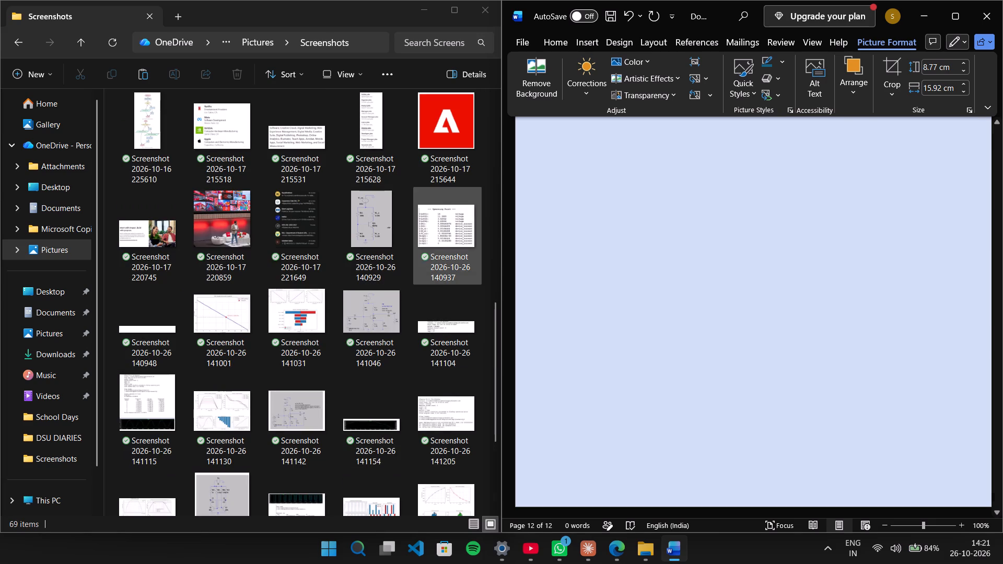
# Recheck the order of the last pasted pictures, from the frequency spread histograms to the final Bode plots, against the Screenshots folder.
pyautogui.scroll(20, 692, 304)
pyautogui.scroll(20, 692, 304)
pyautogui.scroll(11, 692, 304)
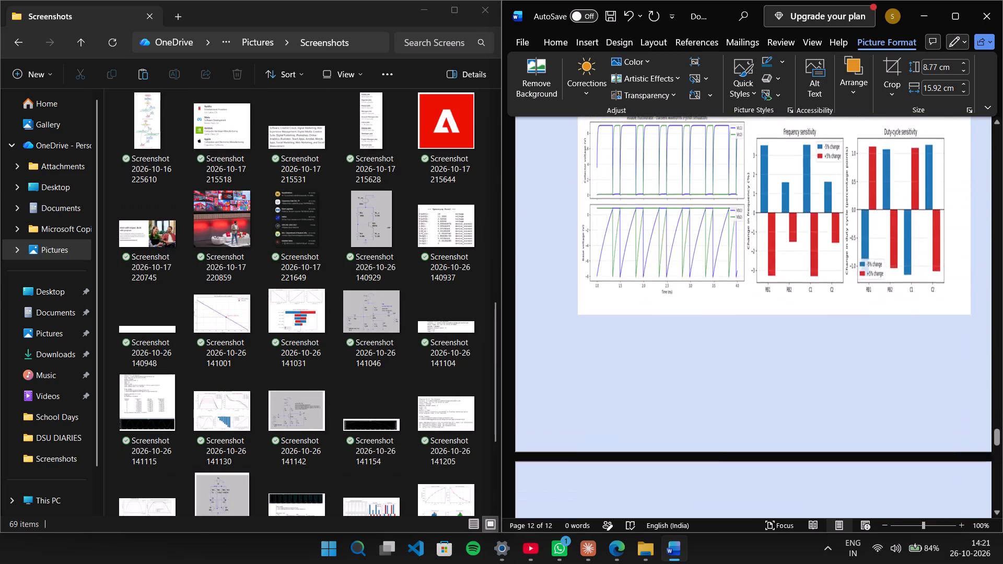
pyautogui.scroll(4, 691, 305)
pyautogui.scroll(-3, 682, 318)
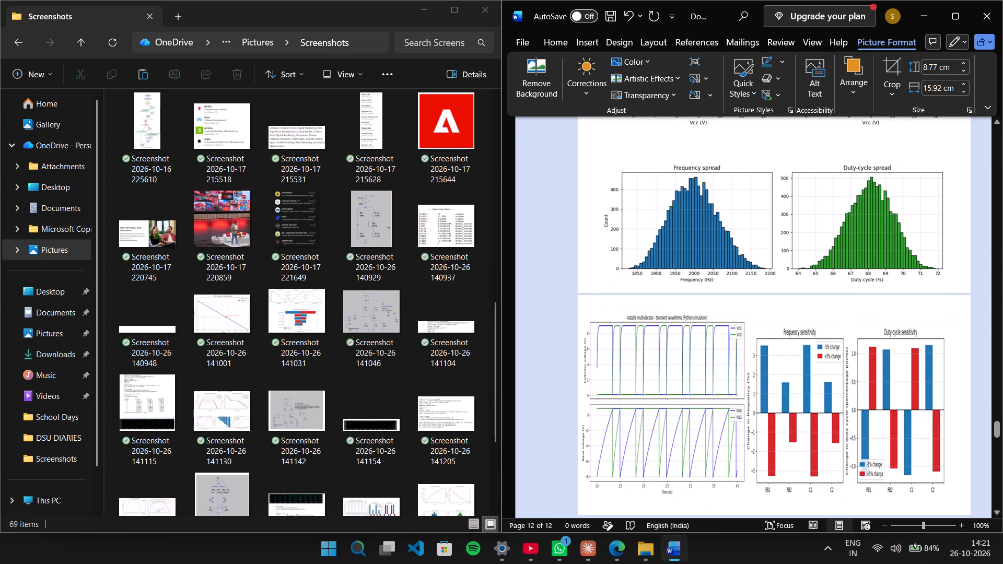
pyautogui.scroll(14, 683, 318)
pyautogui.scroll(-14, 683, 318)
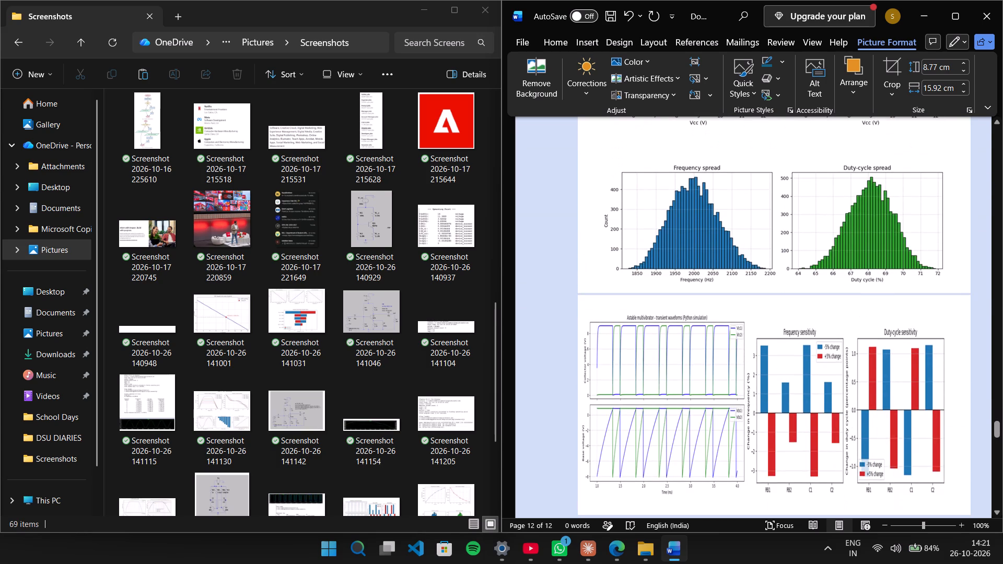
pyautogui.scroll(-2, 709, 385)
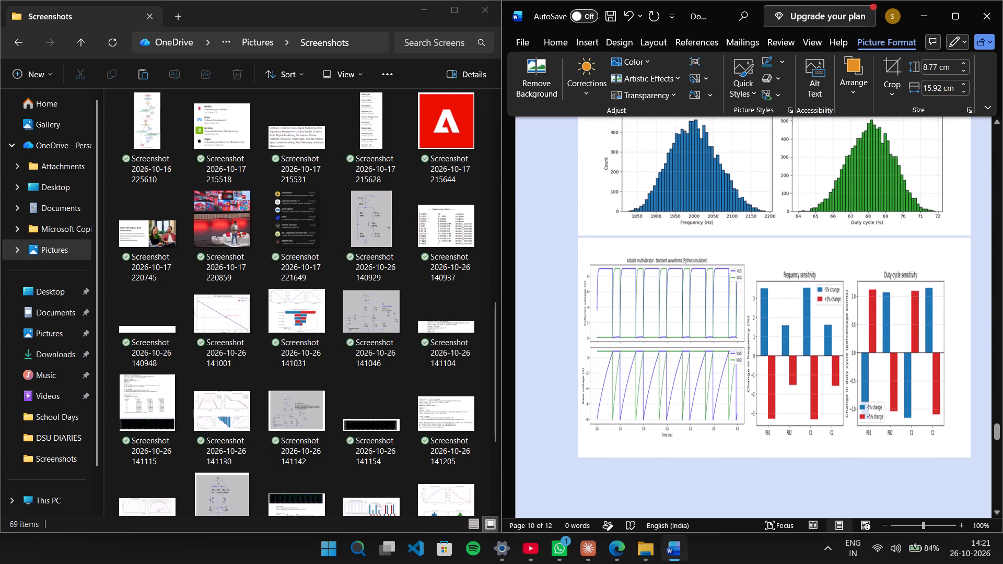
pyautogui.scroll(-4, 708, 391)
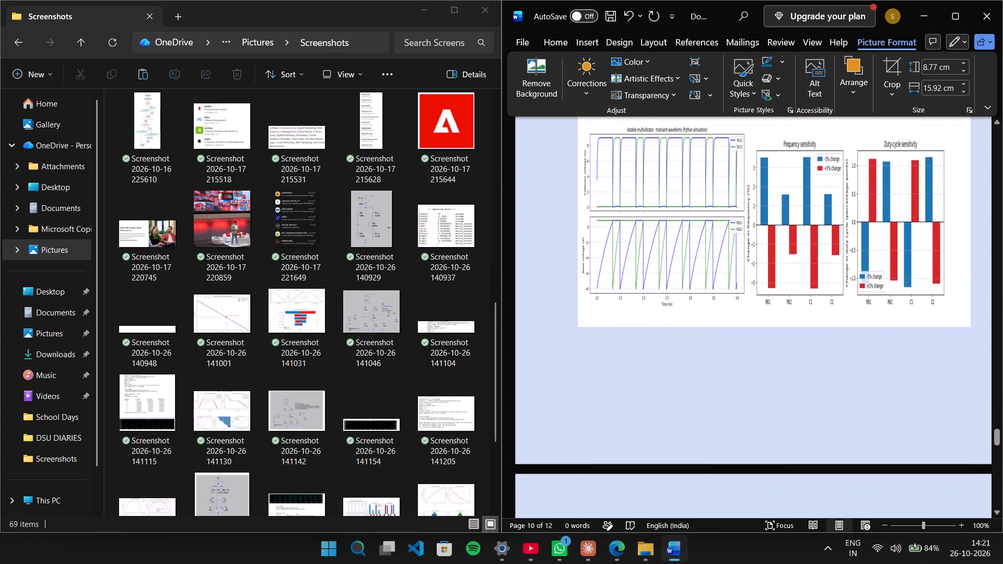
pyautogui.scroll(-6, 401, 387)
pyautogui.scroll(-5, 1002, 464)
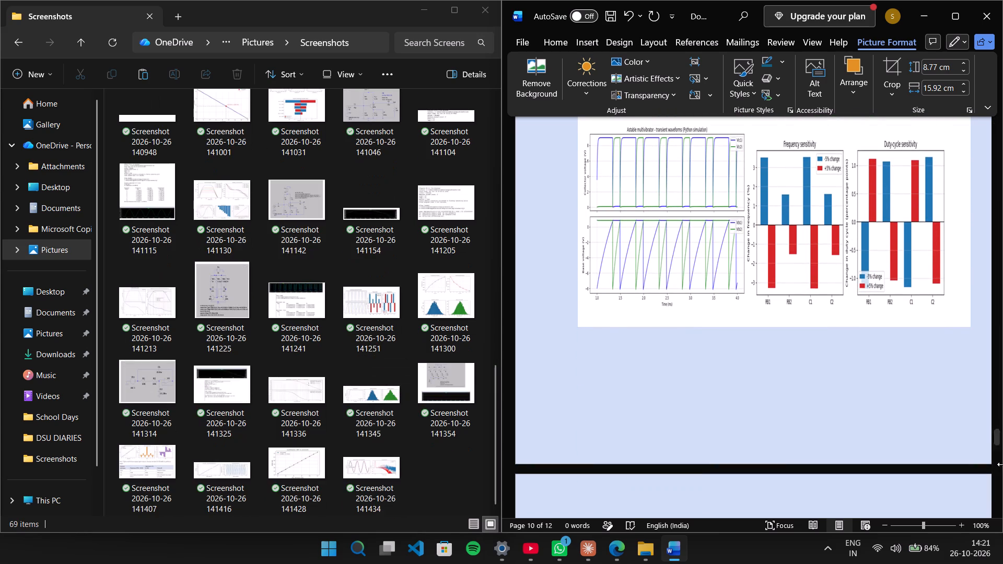
pyautogui.scroll(-20, 1002, 464)
pyautogui.scroll(-20, 1002, 464)
pyautogui.scroll(-6, 1002, 464)
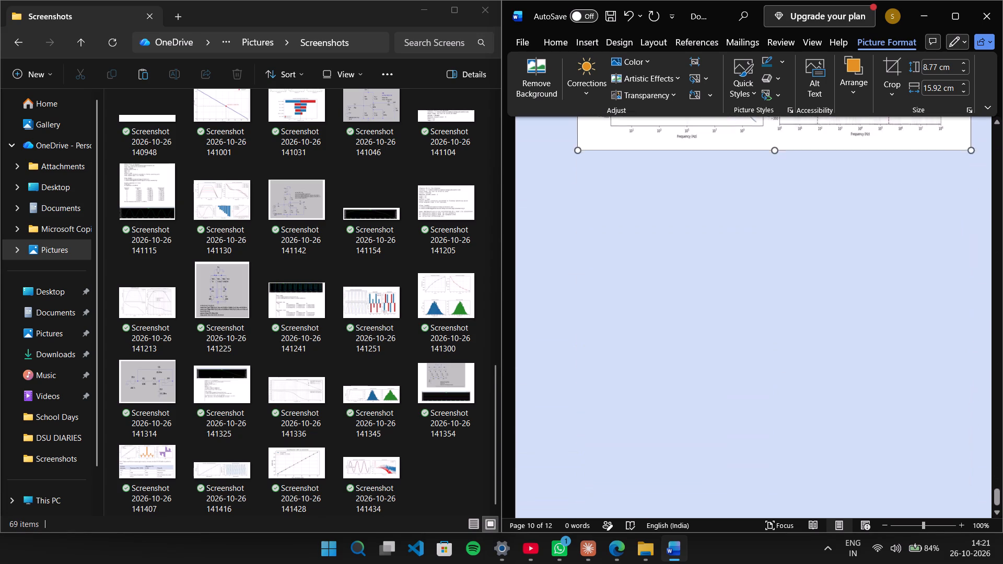
# Review the pasted pictures backwards from the last page's Bode plots to the DAC transfer picture with the resistor tolerance table.
pyautogui.scroll(-1, 877, 374)
pyautogui.scroll(1, 877, 374)
pyautogui.scroll(-2, 877, 374)
pyautogui.scroll(20, 877, 374)
pyautogui.scroll(2, 877, 374)
pyautogui.scroll(-1, 849, 374)
pyautogui.scroll(16, 849, 374)
pyautogui.scroll(-1, 828, 383)
pyautogui.scroll(20, 828, 383)
pyautogui.scroll(3, 828, 383)
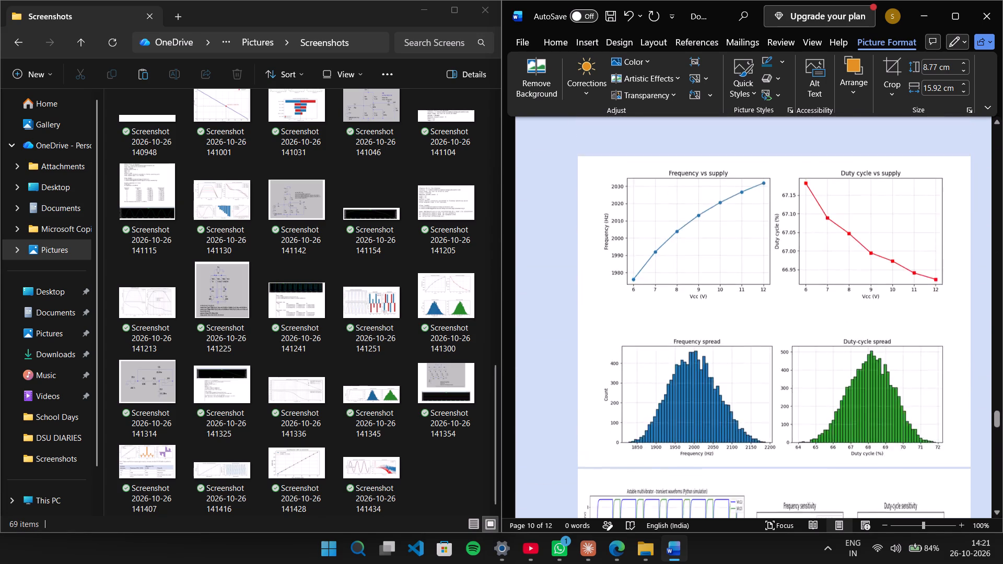
pyautogui.scroll(20, 801, 384)
pyautogui.scroll(20, 801, 384)
pyautogui.scroll(19, 801, 384)
pyautogui.scroll(-1, 584, 384)
pyautogui.scroll(1, 584, 384)
pyautogui.scroll(-6, 584, 384)
pyautogui.scroll(12, 584, 384)
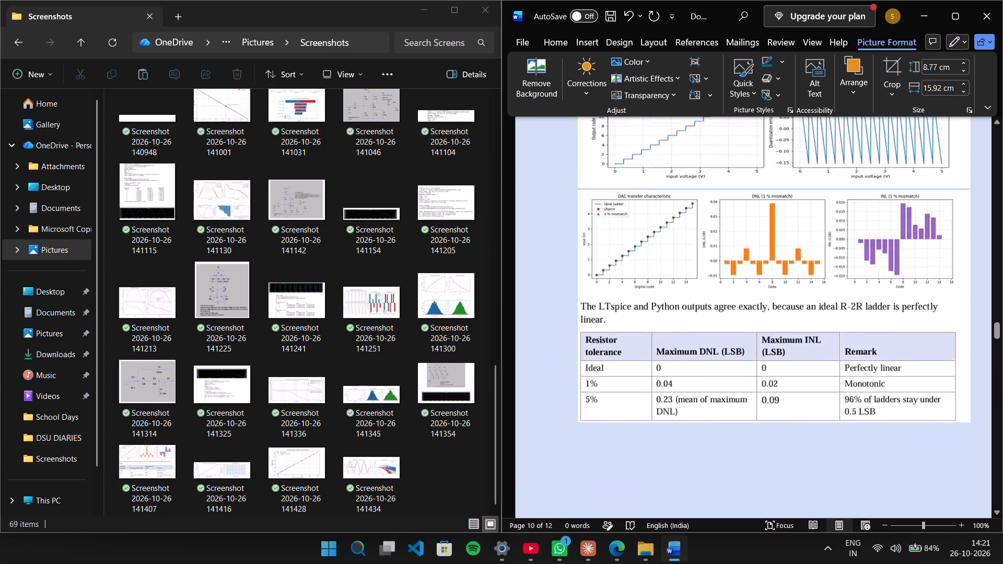
# Review the pasted pictures backwards from the DAC picture through the Draft3 log and DC load line to the Operating Point listing.
pyautogui.scroll(20, 563, 381)
pyautogui.scroll(13, 563, 381)
pyautogui.middleClick(472, 390)
pyautogui.scroll(-1, 473, 389)
pyautogui.scroll(14, 473, 389)
pyautogui.scroll(10, 675, 335)
pyautogui.scroll(-1, 676, 335)
pyautogui.scroll(20, 676, 335)
pyautogui.scroll(1, 676, 335)
pyautogui.scroll(-1, 677, 335)
pyautogui.scroll(9, 677, 335)
pyautogui.scroll(-2, 644, 342)
pyautogui.scroll(15, 644, 342)
pyautogui.scroll(-3, 616, 349)
pyautogui.scroll(1, 616, 349)
pyautogui.scroll(-2, 616, 349)
pyautogui.scroll(13, 616, 349)
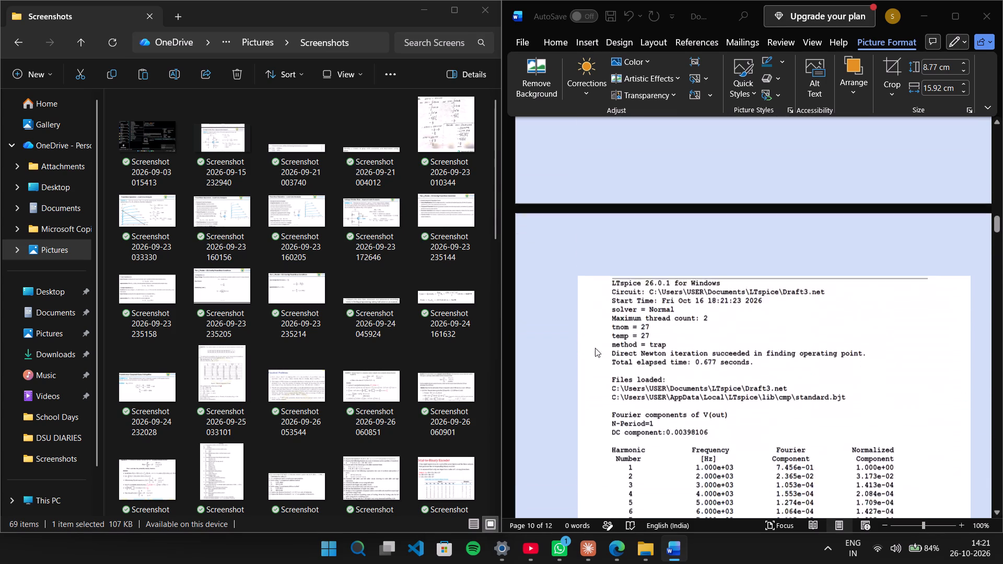
pyautogui.scroll(20, 595, 348)
pyautogui.scroll(8, 595, 348)
pyautogui.scroll(2, 648, 347)
pyautogui.scroll(-5, 648, 347)
pyautogui.scroll(15, 648, 347)
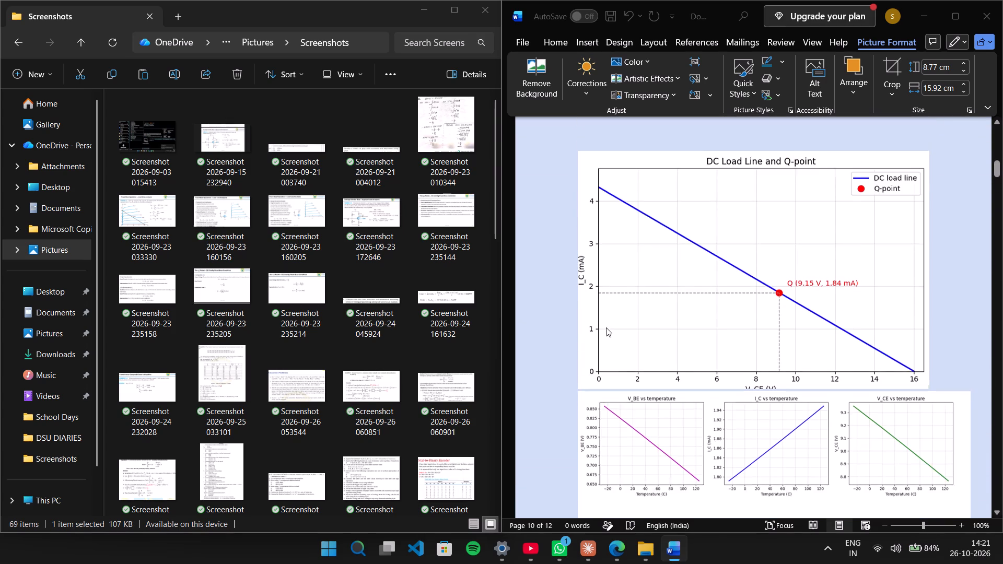
pyautogui.scroll(19, 612, 283)
pyautogui.scroll(8, 594, 202)
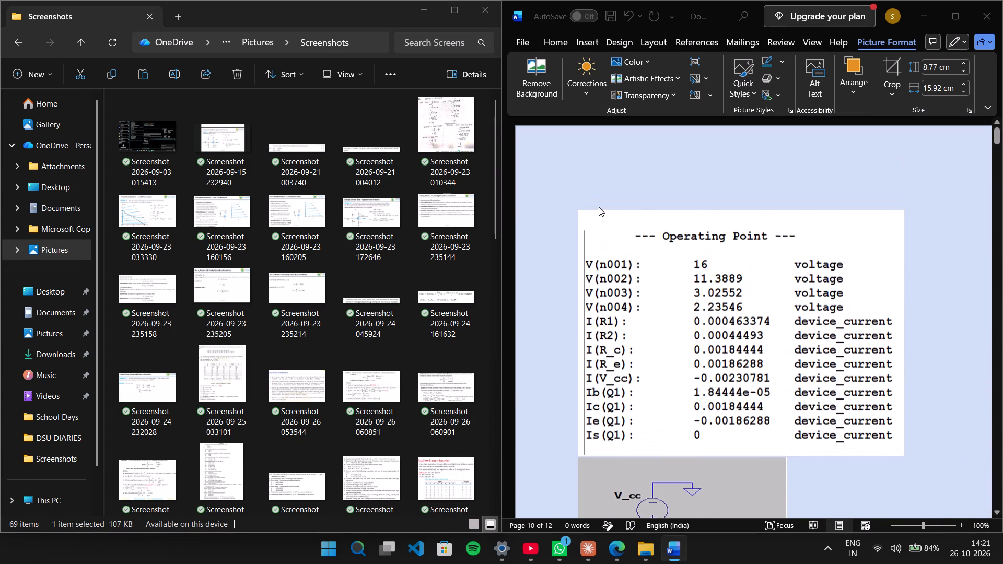
# Delete the Operating Point listing and the V_cc circuit schematic at the beginning of the document.
pyautogui.moveTo(599, 207); pyautogui.dragTo(631, 266)
pyautogui.click(626, 265)
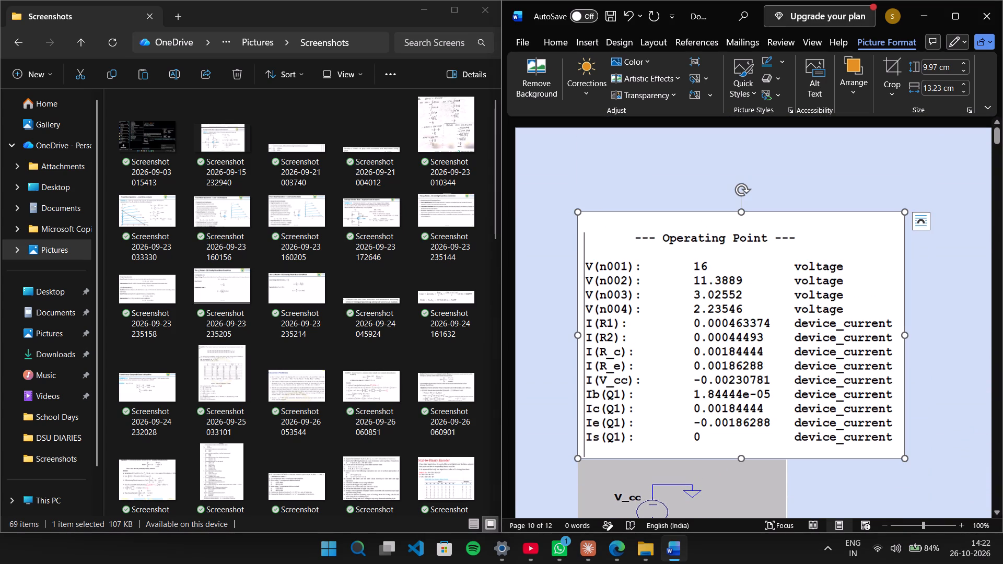
pyautogui.press('BackSpace')
pyautogui.scroll(-5, 715, 320)
pyautogui.click(716, 319)
pyautogui.press('BackSpace')
pyautogui.press('BackSpace')
pyautogui.press('BackSpace')
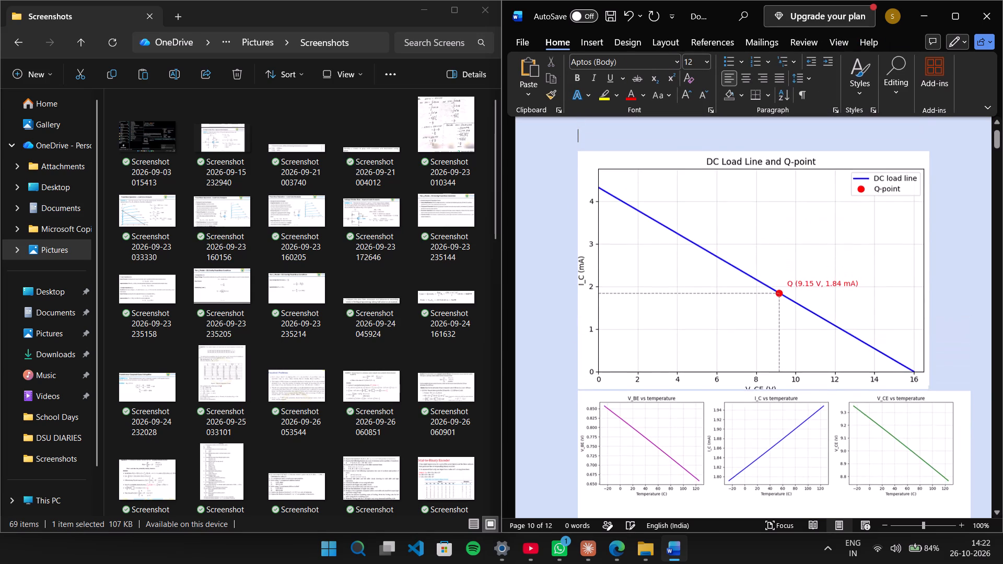
# Delete the pasted pictures from the DC load line plot and temperature charts up to the frequency response charts.
pyautogui.click(714, 307)
pyautogui.press('BackSpace')
pyautogui.press('BackSpace')
pyautogui.click(714, 306)
pyautogui.press('BackSpace')
pyautogui.press('BackSpace')
pyautogui.click(714, 304)
pyautogui.press('BackSpace')
pyautogui.press('BackSpace')
pyautogui.click(714, 304)
pyautogui.press('BackSpace')
pyautogui.click(714, 304)
pyautogui.press('BackSpace')
pyautogui.click(714, 304)
pyautogui.press('BackSpace')
pyautogui.click(714, 304)
pyautogui.press('BackSpace')
pyautogui.press('BackSpace')
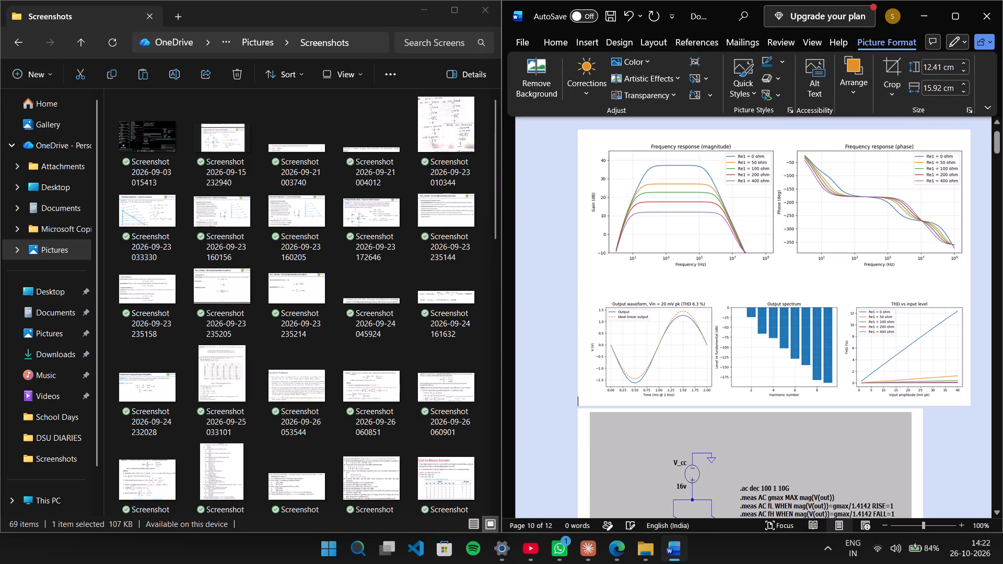
# Delete the pasted pictures from the frequency response charts through the sampled sine reconstruction and the quantization SNR plot.
pyautogui.click(716, 305)
pyautogui.press('BackSpace')
pyautogui.press('BackSpace')
pyautogui.doubleClick(716, 305)
pyautogui.press('BackSpace')
pyautogui.doubleClick(717, 304)
pyautogui.press('BackSpace')
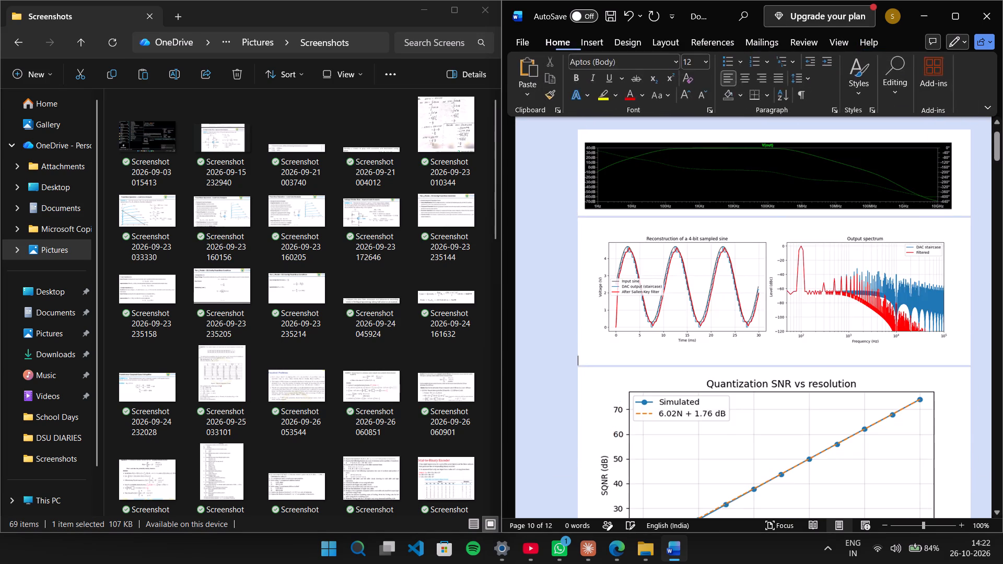
pyautogui.click(717, 303)
pyautogui.press('BackSpace')
pyautogui.click(717, 301)
pyautogui.press('BackSpace')
pyautogui.doubleClick(718, 301)
pyautogui.press('BackSpace')
pyautogui.click(718, 301)
pyautogui.press('BackSpace')
pyautogui.click(718, 300)
pyautogui.press('BackSpace')
pyautogui.click(718, 300)
pyautogui.press('BackSpace')
pyautogui.click(719, 299)
pyautogui.press('BackSpace')
pyautogui.press('BackSpace')
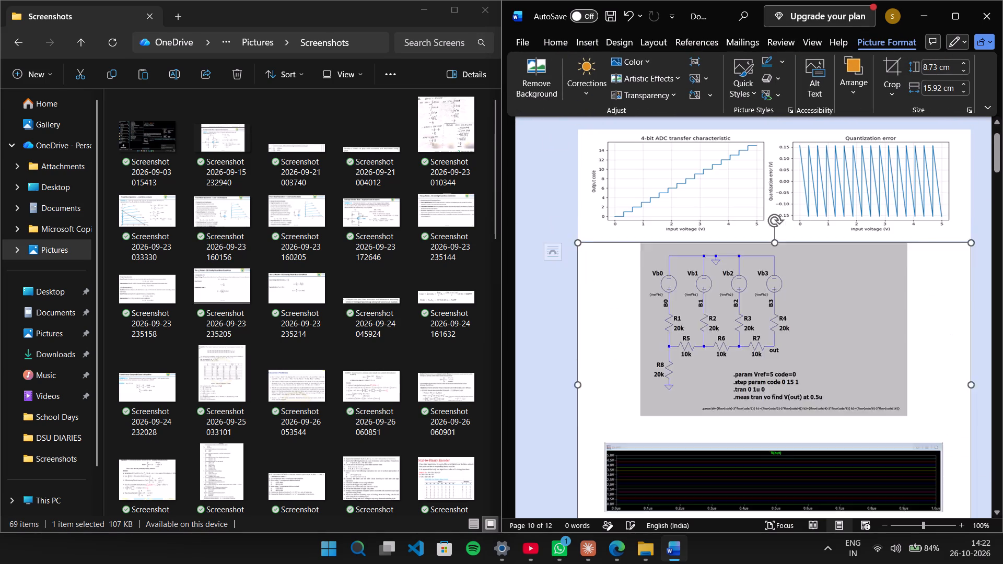
# Delete the next pasted pictures, including the R-2R ladder schematic, up to the Draft4 tper and thigh measurement log.
pyautogui.click(721, 299)
pyautogui.press('BackSpace')
pyautogui.click(723, 301)
pyautogui.press('BackSpace')
pyautogui.click(724, 300)
pyautogui.press('BackSpace')
pyautogui.click(724, 299)
pyautogui.press('BackSpace')
pyautogui.click(725, 299)
pyautogui.press('BackSpace')
pyautogui.click(725, 299)
pyautogui.press('BackSpace')
pyautogui.click(725, 298)
pyautogui.press('BackSpace')
pyautogui.click(724, 297)
pyautogui.press('BackSpace')
pyautogui.click(724, 297)
pyautogui.press('BackSpace')
pyautogui.click(724, 296)
pyautogui.press('BackSpace')
# Delete all remaining pictures, from the Draft4 measurement log and multivibrator schematic onward, to leave the document blank.
pyautogui.click(724, 296)
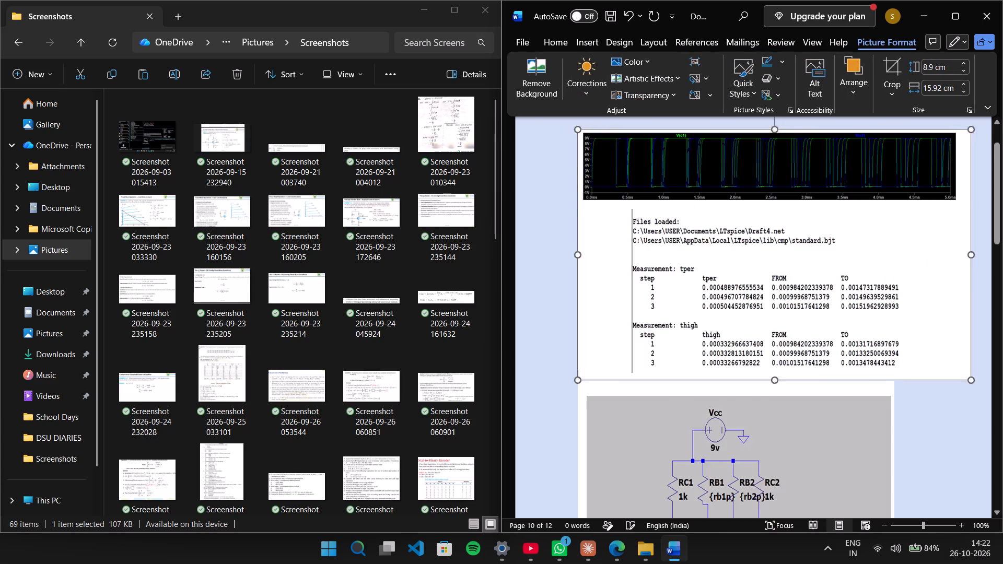
pyautogui.press('BackSpace')
pyautogui.click(724, 297)
pyautogui.press('BackSpace')
pyautogui.click(723, 299)
pyautogui.press('BackSpace')
pyautogui.click(722, 300)
pyautogui.press('BackSpace')
pyautogui.click(721, 299)
pyautogui.scroll(11, 721, 299)
pyautogui.scroll(-1, 720, 299)
pyautogui.scroll(6, 720, 299)
pyautogui.scroll(-4, 720, 299)
pyautogui.scroll(1, 720, 515)
pyautogui.scroll(-15, 720, 515)
pyautogui.scroll(10, 673, 422)
pyautogui.click(592, 225)
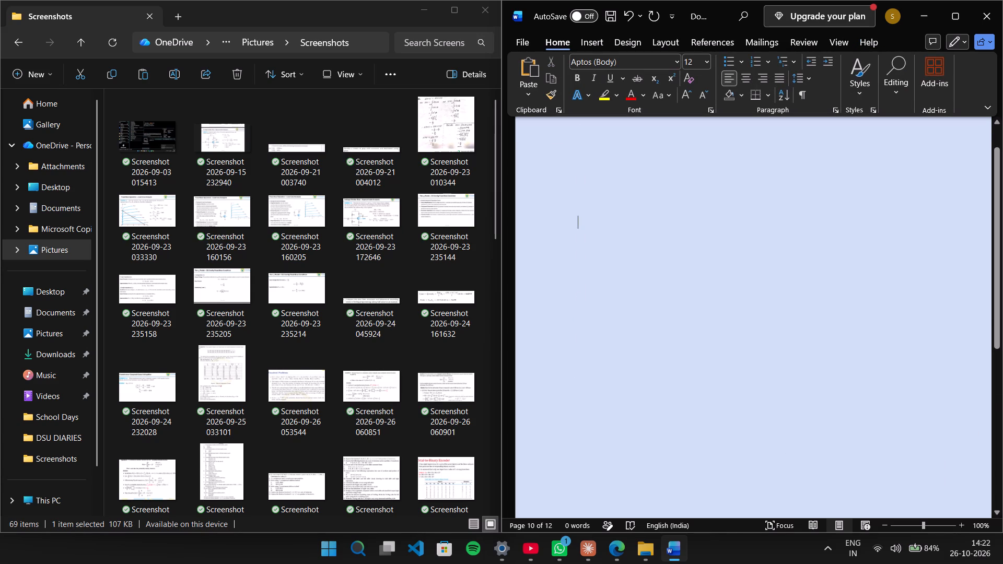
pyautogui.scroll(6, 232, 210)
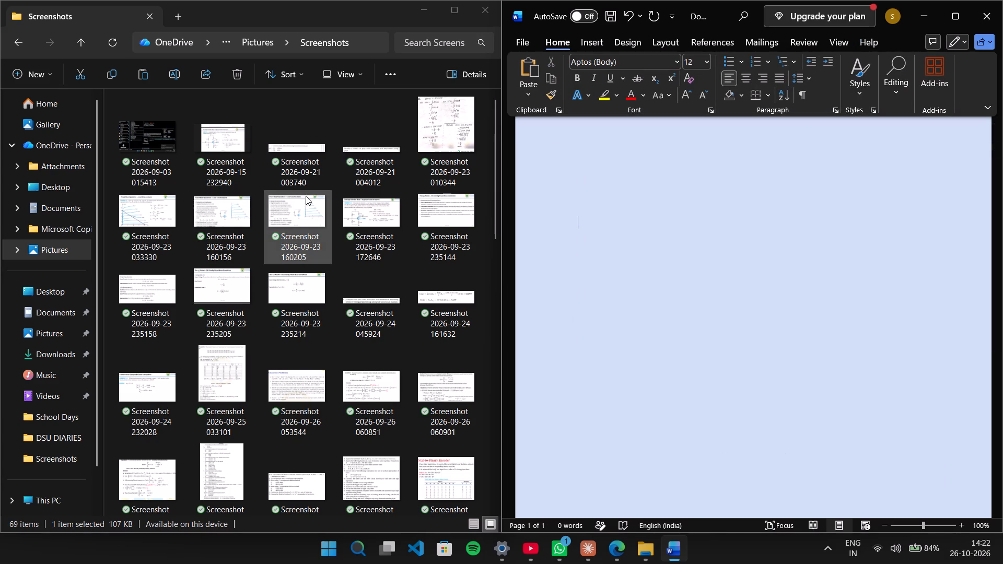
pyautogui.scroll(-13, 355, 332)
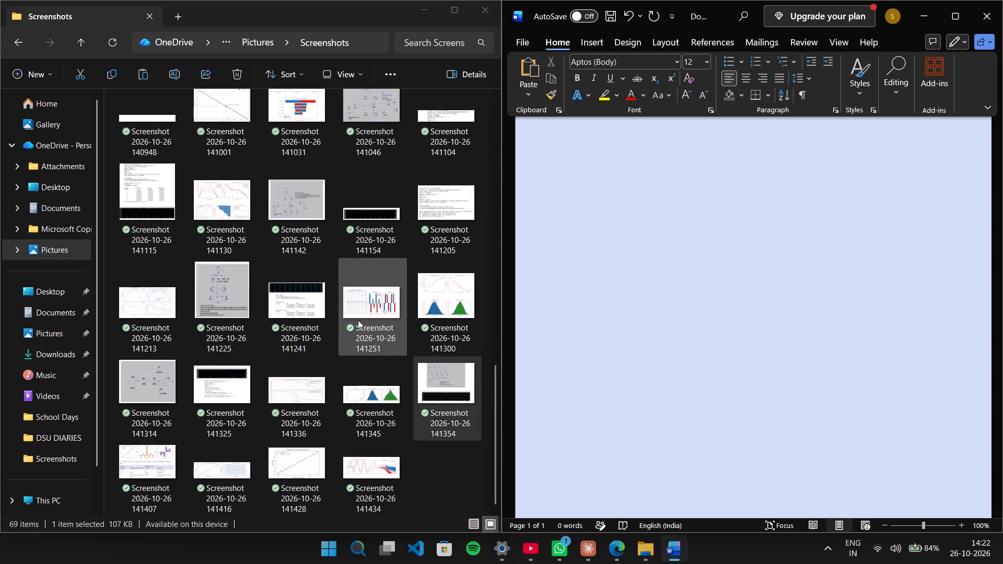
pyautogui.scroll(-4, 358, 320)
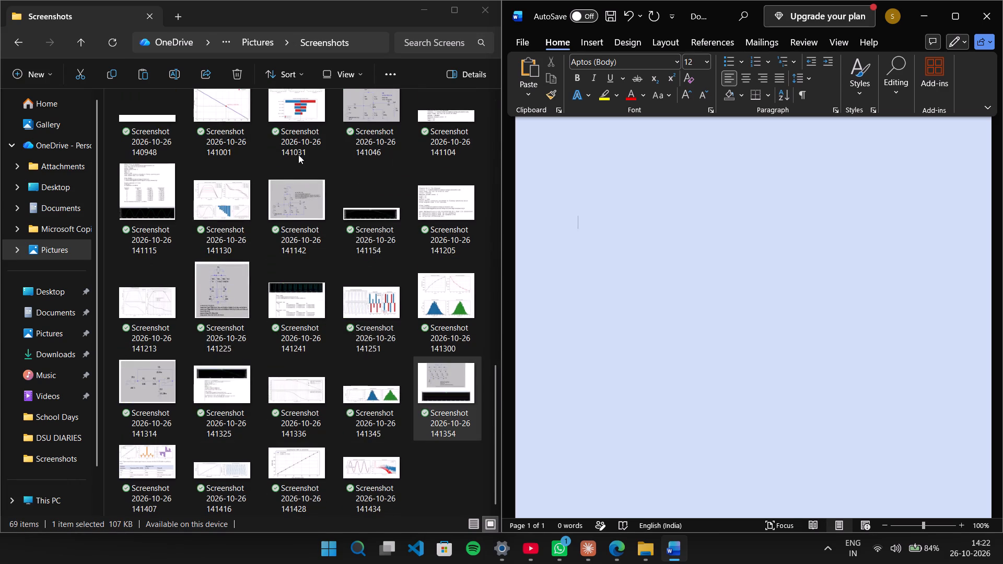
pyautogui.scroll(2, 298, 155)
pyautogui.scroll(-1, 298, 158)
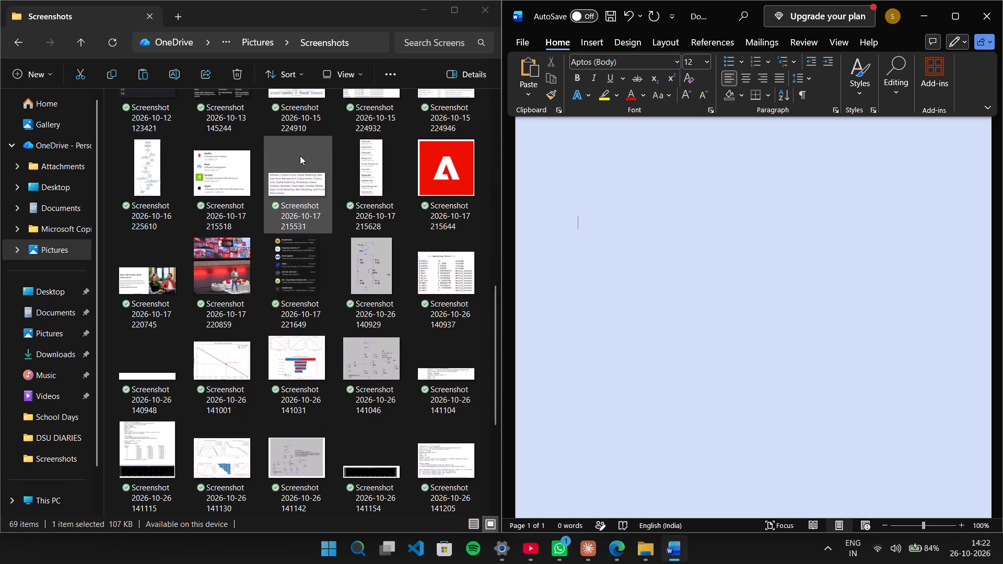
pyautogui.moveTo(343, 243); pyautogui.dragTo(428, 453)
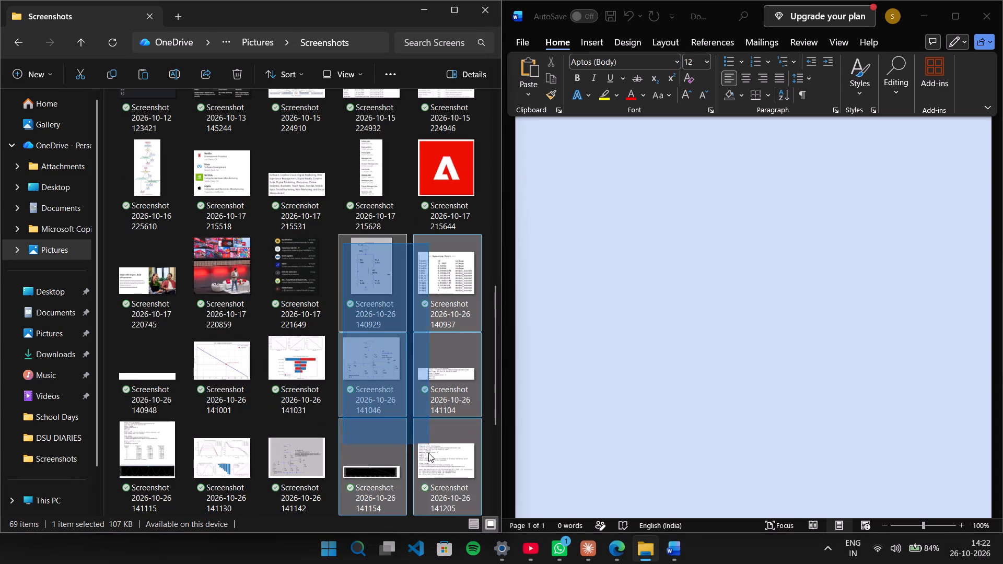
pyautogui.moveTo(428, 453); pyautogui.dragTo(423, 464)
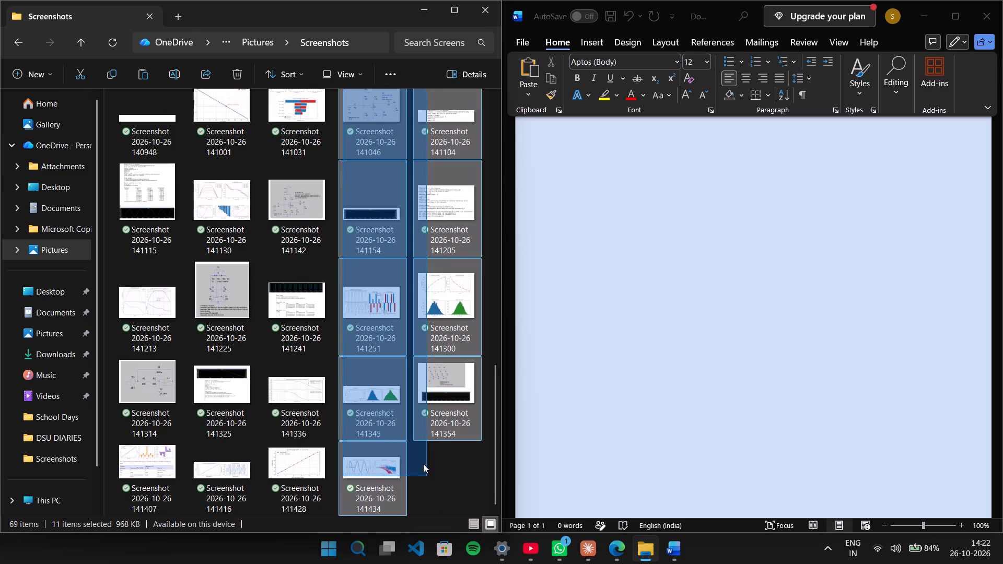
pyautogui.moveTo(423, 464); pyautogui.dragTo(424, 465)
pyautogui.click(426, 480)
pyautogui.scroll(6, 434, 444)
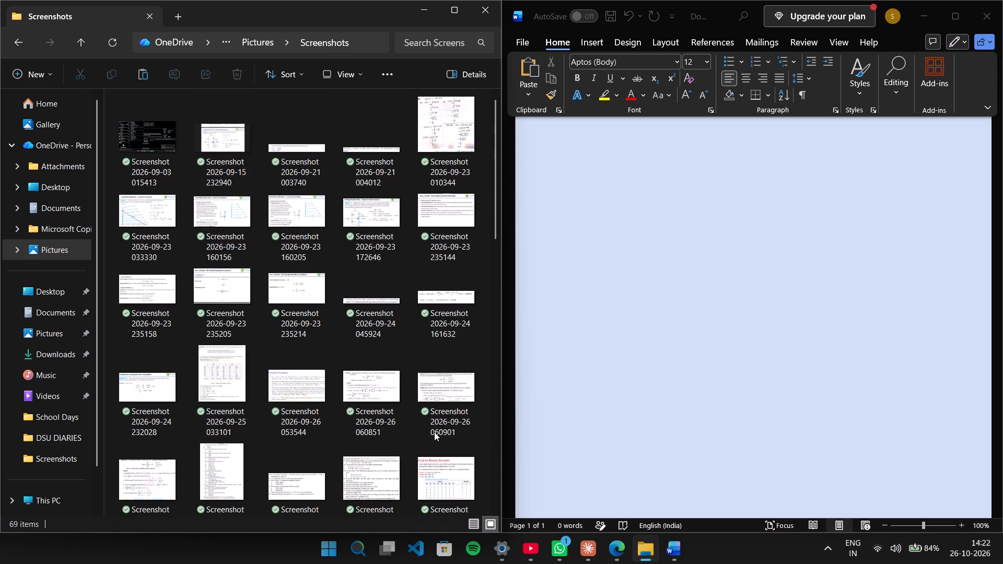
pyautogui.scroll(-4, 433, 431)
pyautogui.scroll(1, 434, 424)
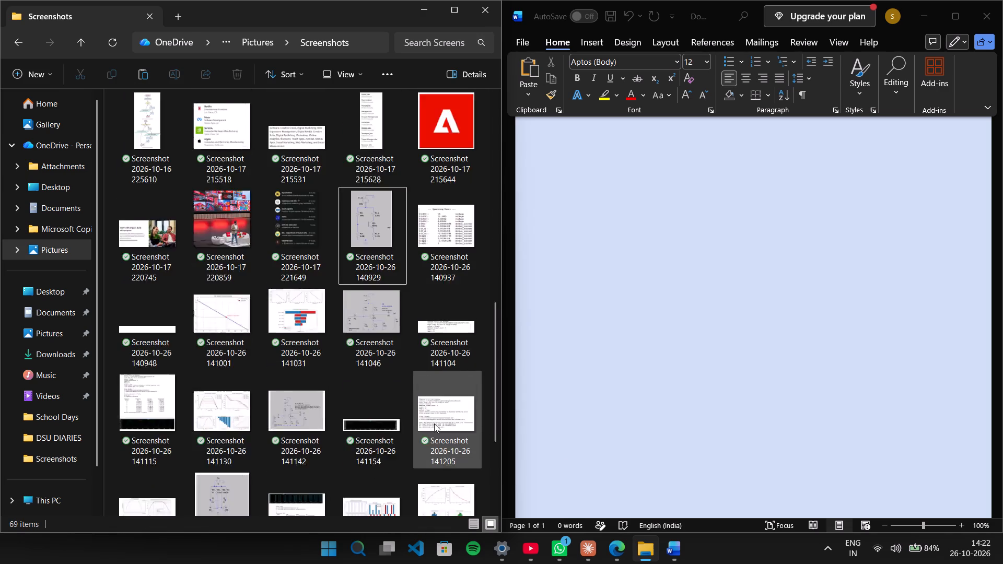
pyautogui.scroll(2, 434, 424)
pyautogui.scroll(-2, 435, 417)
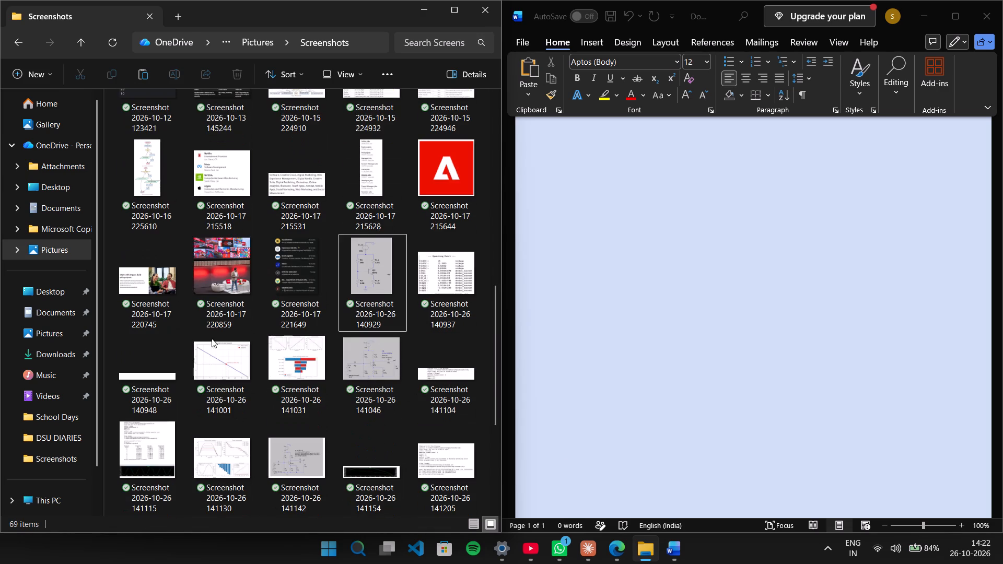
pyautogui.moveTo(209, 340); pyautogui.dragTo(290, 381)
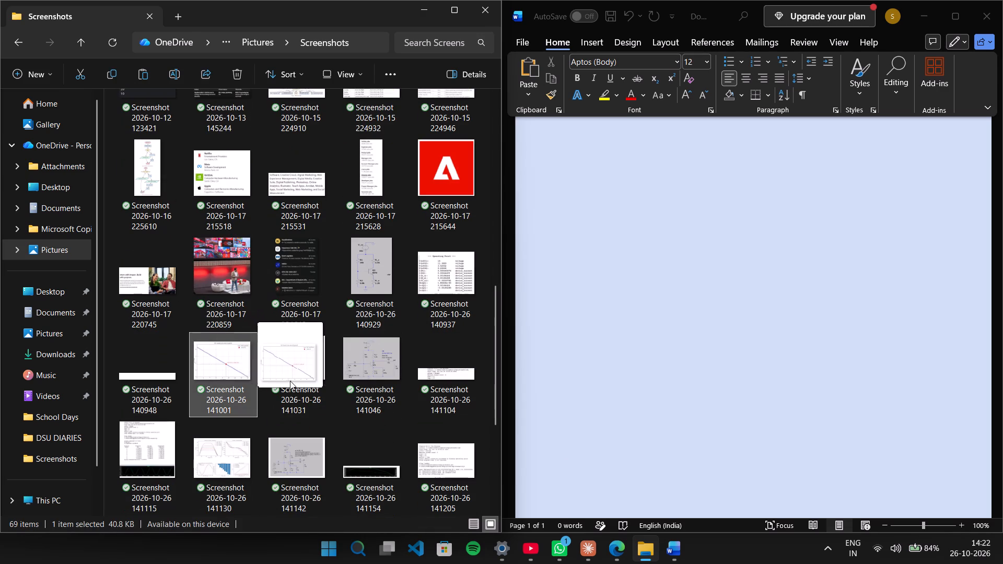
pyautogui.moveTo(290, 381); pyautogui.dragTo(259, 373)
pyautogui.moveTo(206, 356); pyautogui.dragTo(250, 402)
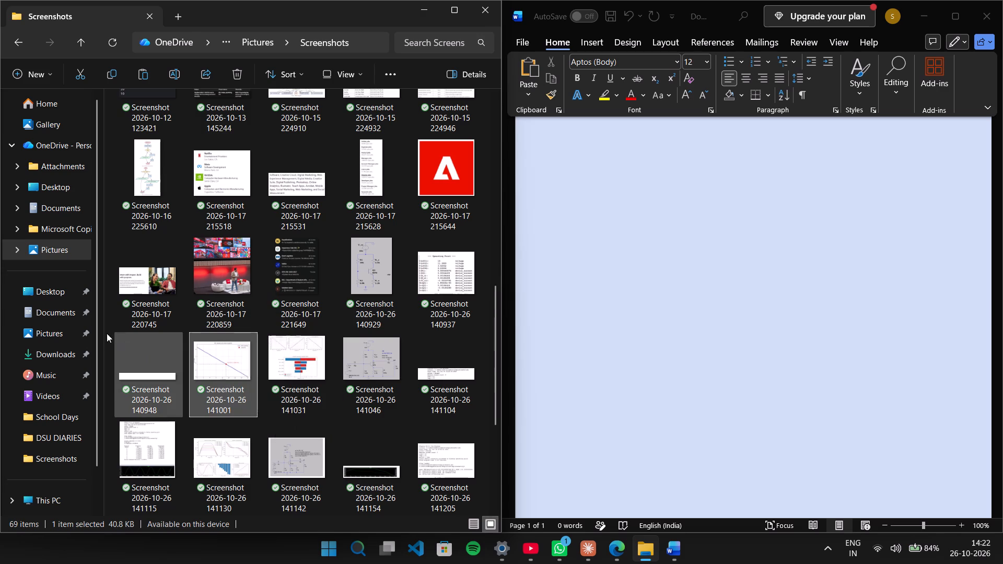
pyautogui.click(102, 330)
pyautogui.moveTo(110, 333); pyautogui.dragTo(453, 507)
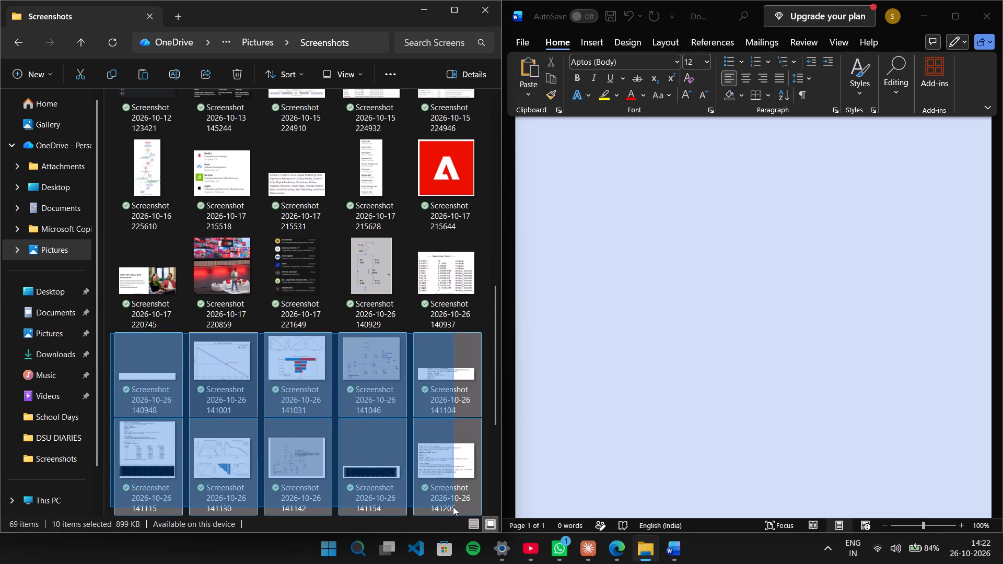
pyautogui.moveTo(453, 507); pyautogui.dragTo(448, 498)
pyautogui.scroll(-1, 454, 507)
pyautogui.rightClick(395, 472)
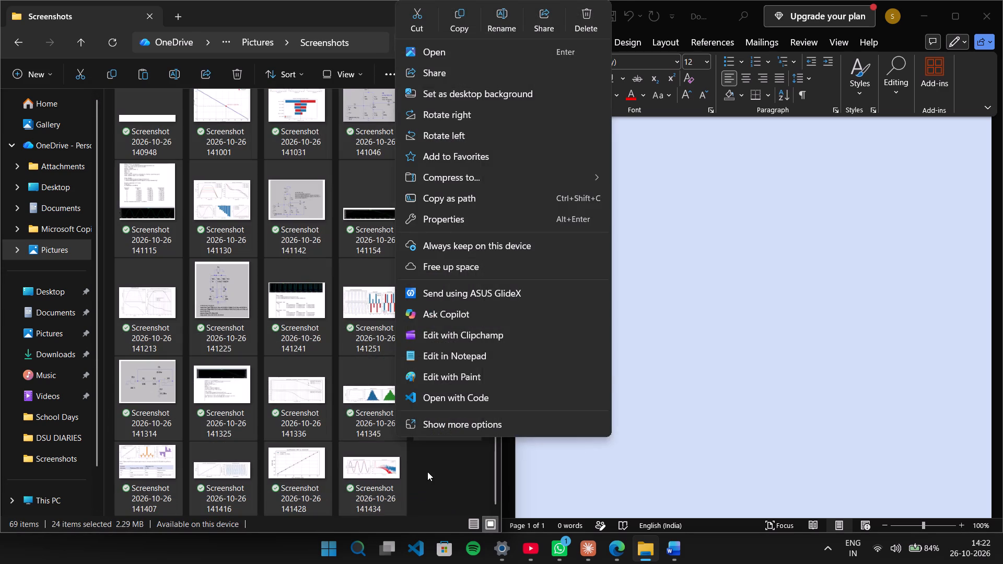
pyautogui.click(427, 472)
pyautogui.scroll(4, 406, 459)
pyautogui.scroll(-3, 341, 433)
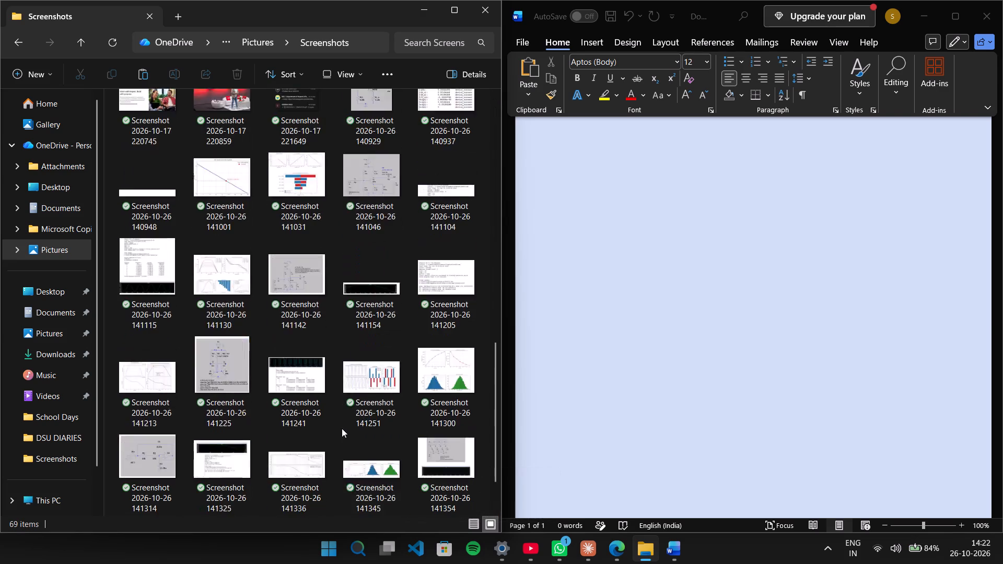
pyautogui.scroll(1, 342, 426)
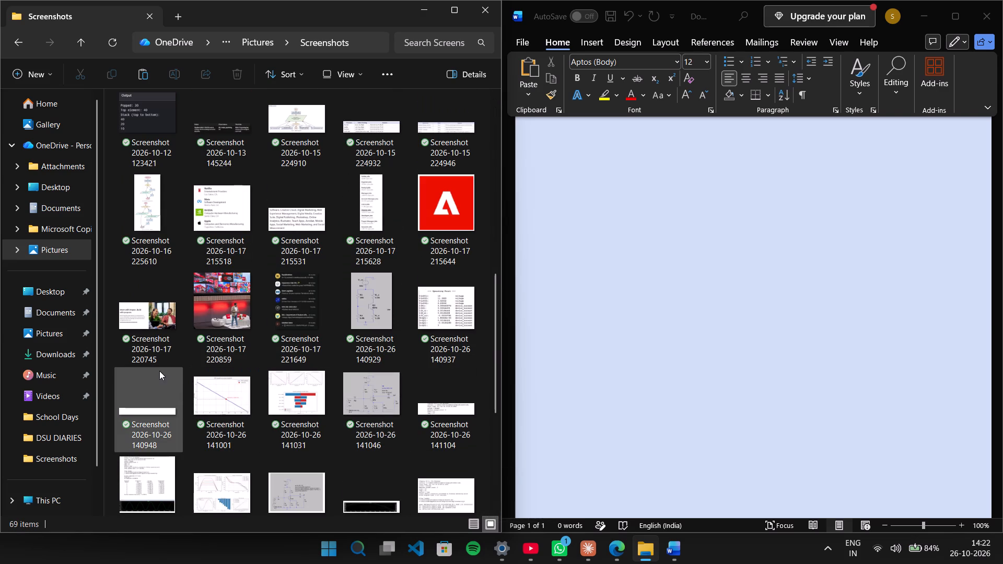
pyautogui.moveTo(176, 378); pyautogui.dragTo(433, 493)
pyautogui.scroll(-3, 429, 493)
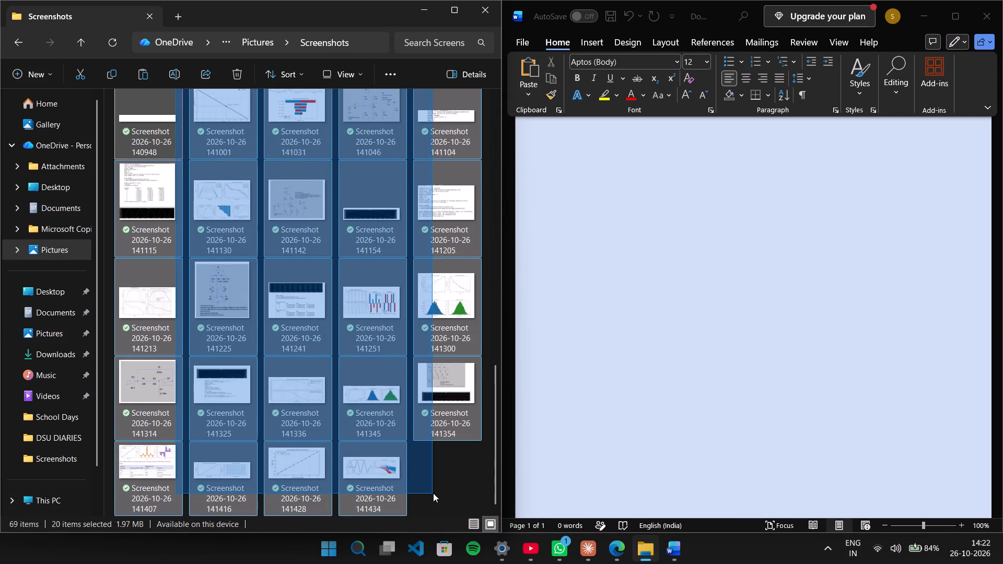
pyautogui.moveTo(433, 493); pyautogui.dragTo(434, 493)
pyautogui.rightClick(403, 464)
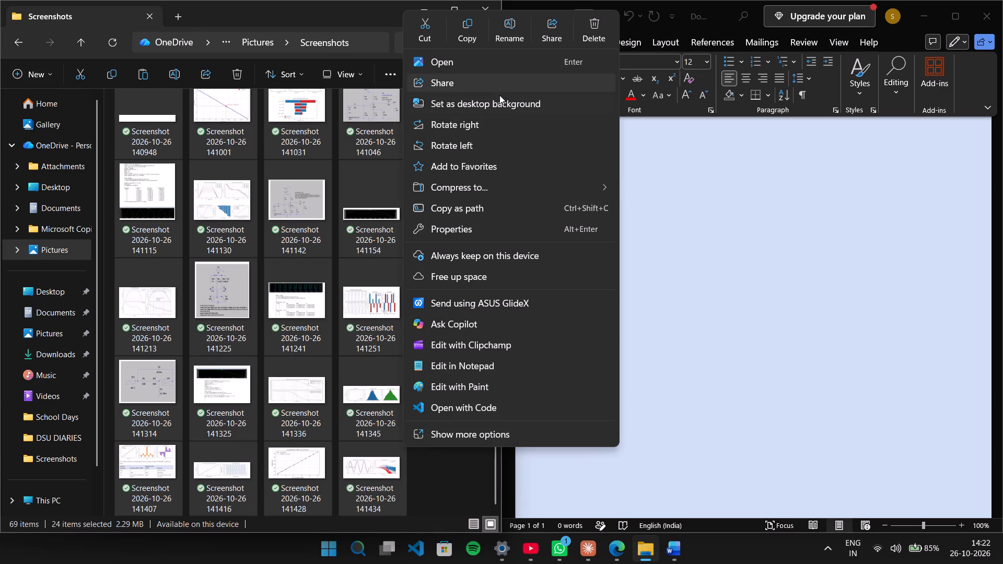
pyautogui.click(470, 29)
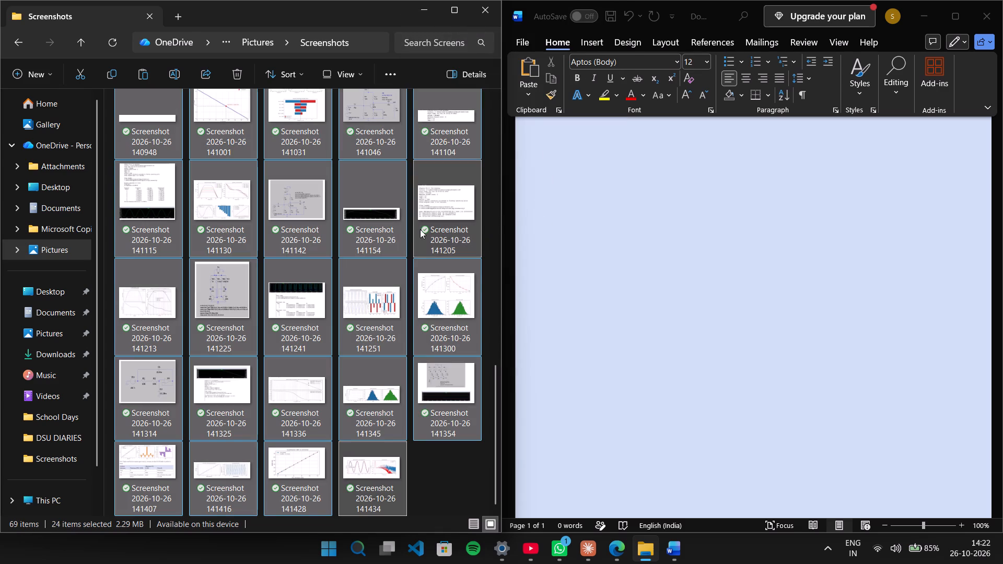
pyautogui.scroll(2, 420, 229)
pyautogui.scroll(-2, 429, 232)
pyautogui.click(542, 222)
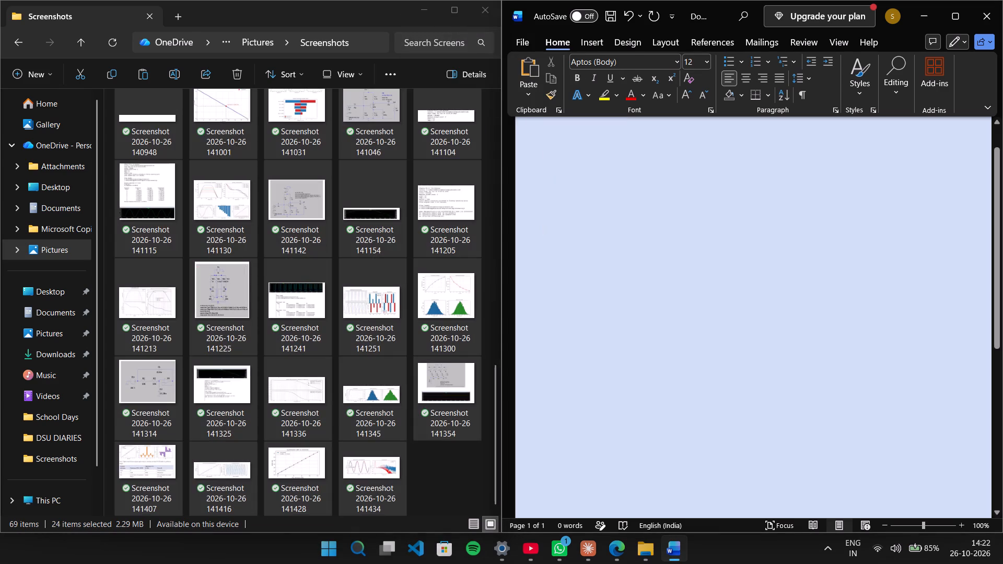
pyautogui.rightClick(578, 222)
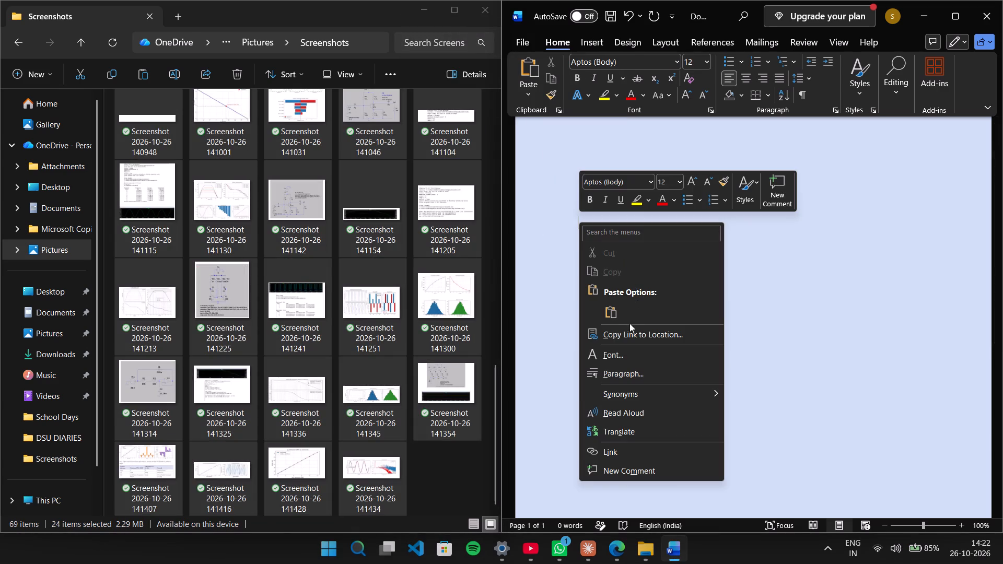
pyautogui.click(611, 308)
# Check the order of the pasted pictures across the last pages of the document against the Screenshots folder.
pyautogui.scroll(4, 888, 351)
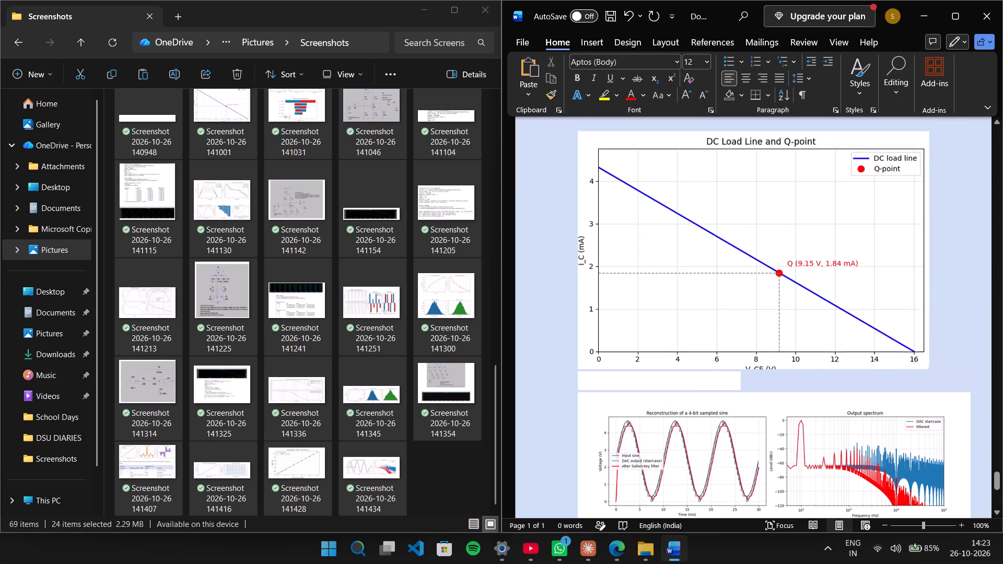
pyautogui.scroll(20, 894, 351)
pyautogui.scroll(16, 894, 351)
pyautogui.scroll(-1, 894, 351)
pyautogui.scroll(8, 891, 353)
pyautogui.scroll(-9, 938, 381)
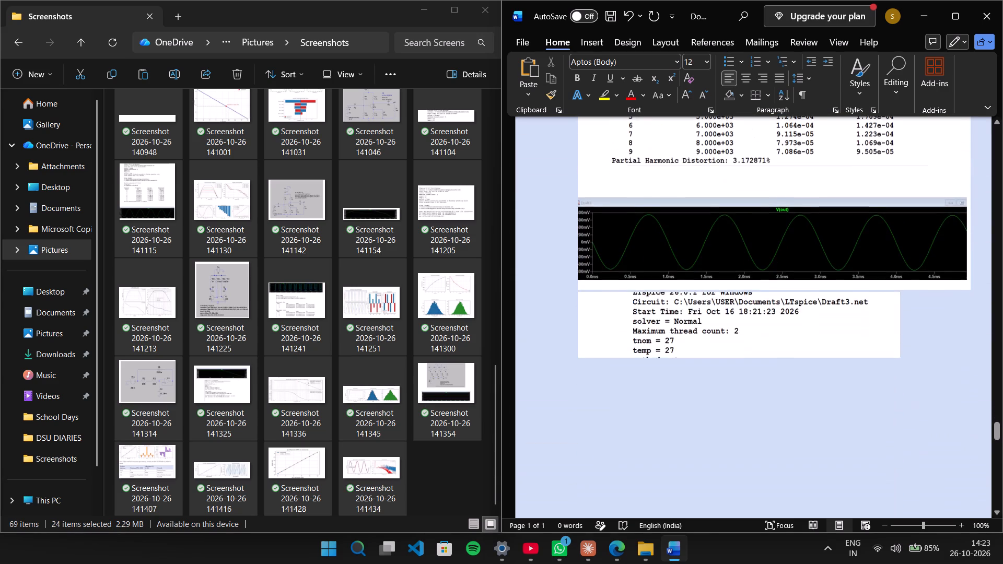
pyautogui.scroll(-10, 845, 291)
pyautogui.scroll(-2, 805, 306)
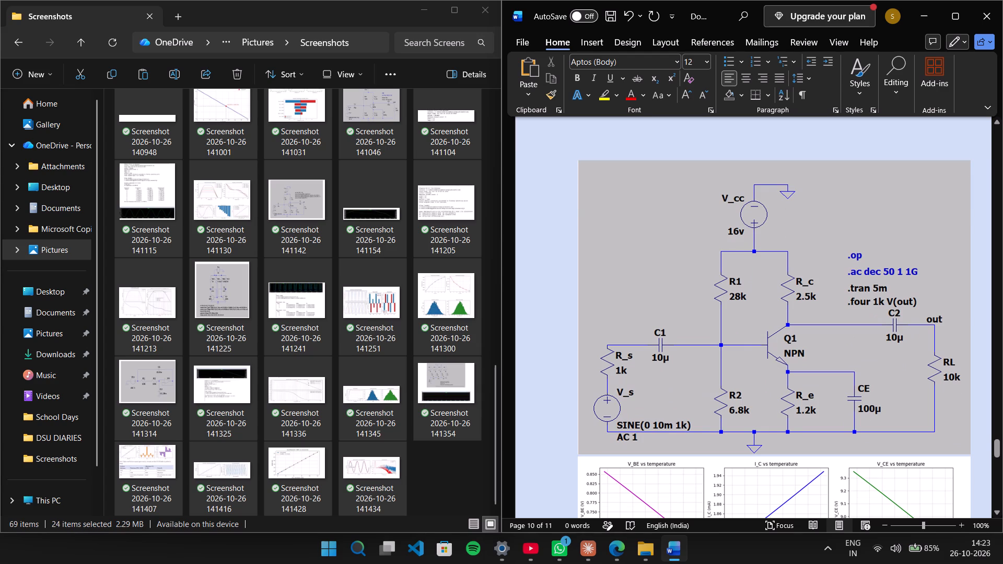
# Compare the pasted 16v transistor amplifier schematic with screenshots 141314 and 141354 by viewing each at full size.
pyautogui.click(789, 332)
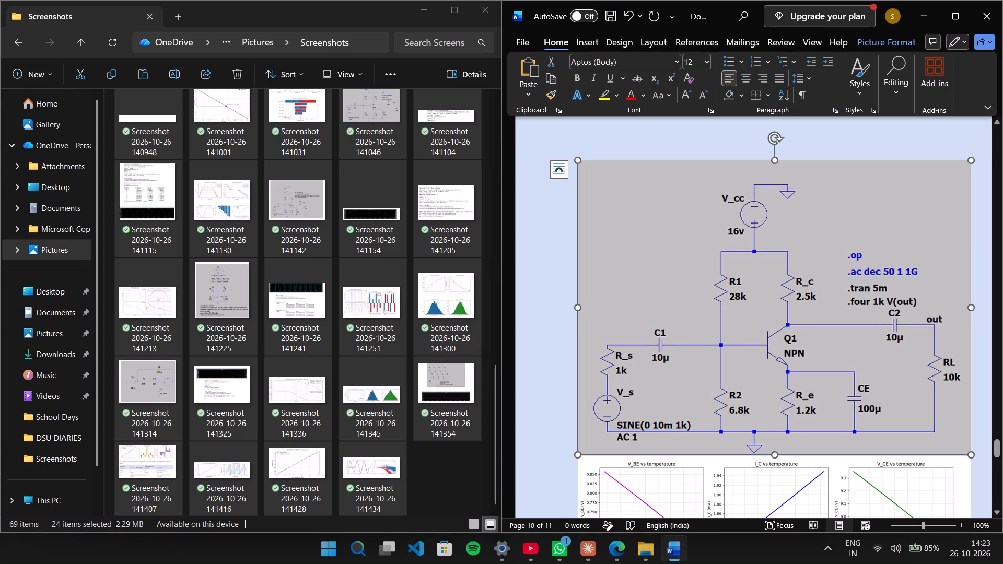
pyautogui.doubleClick(164, 375)
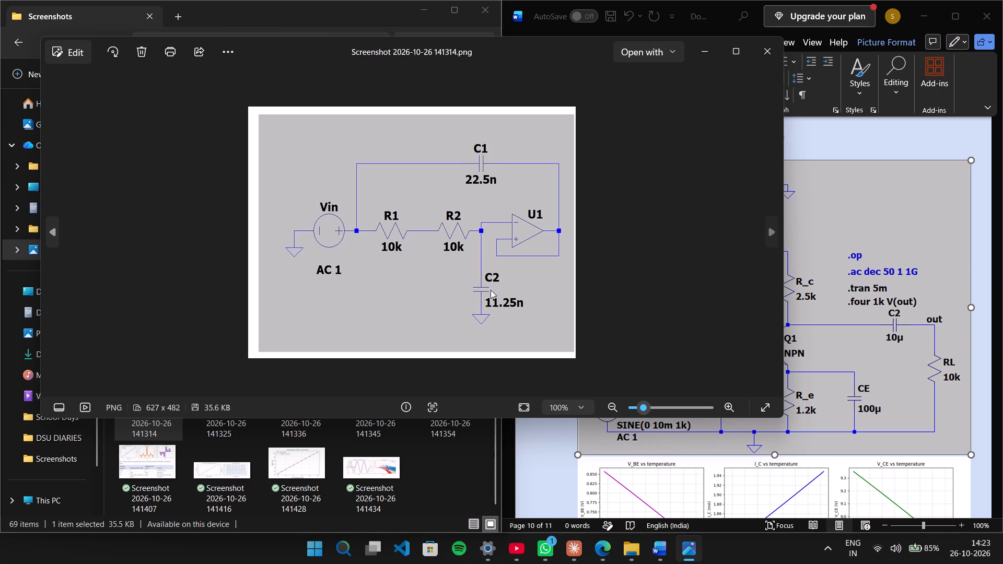
pyautogui.click(701, 48)
pyautogui.scroll(-3, 307, 305)
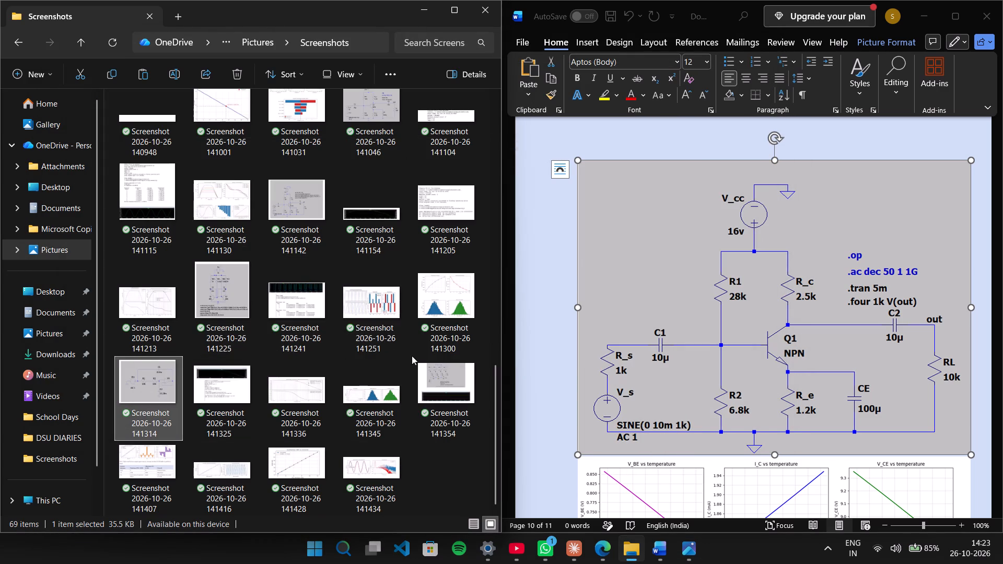
pyautogui.doubleClick(433, 378)
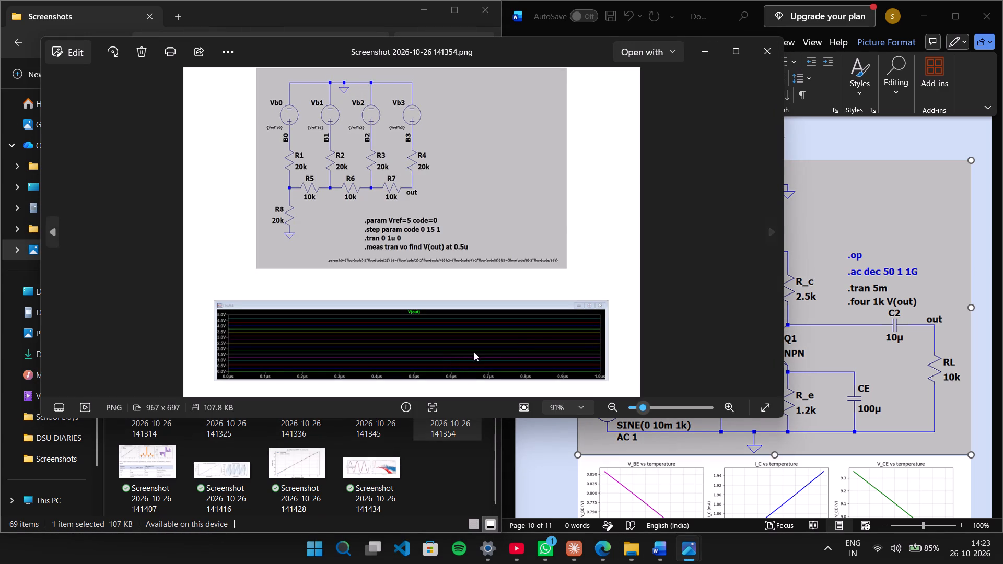
pyautogui.click(706, 61)
pyautogui.scroll(-3, 729, 150)
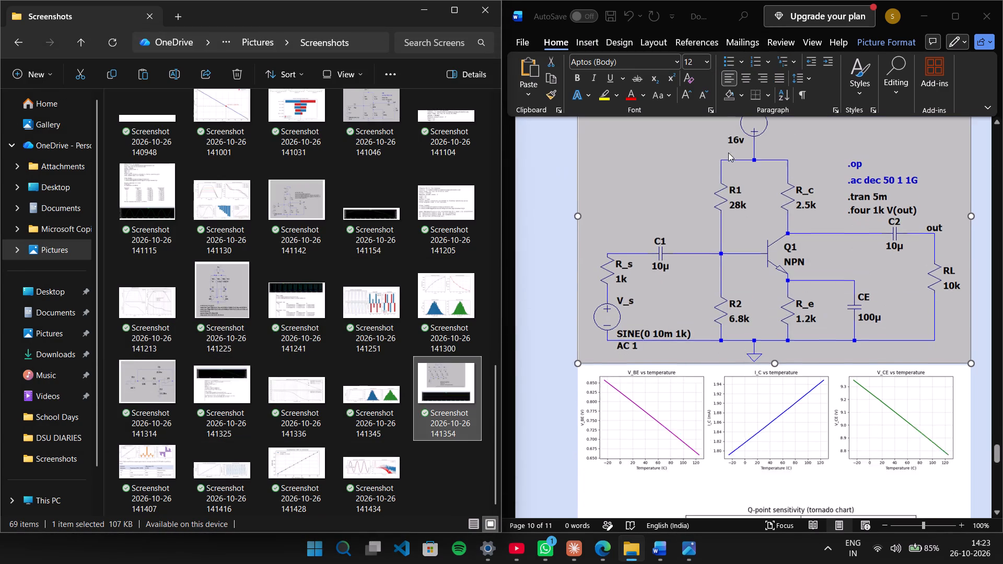
# Examine the picture order around the amplifier schematic, temperature charts, tornado chart and Draft3 Fourier log pages.
pyautogui.scroll(-10, 728, 152)
pyautogui.scroll(4, 726, 161)
pyautogui.scroll(-2, 728, 162)
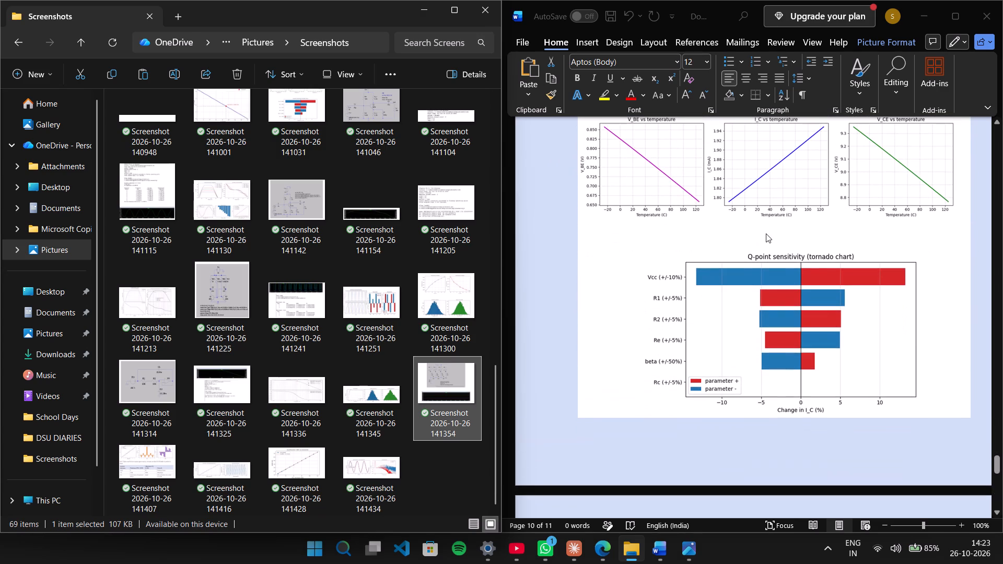
pyautogui.scroll(3, 780, 217)
pyautogui.scroll(-1, 780, 217)
pyautogui.scroll(7, 782, 218)
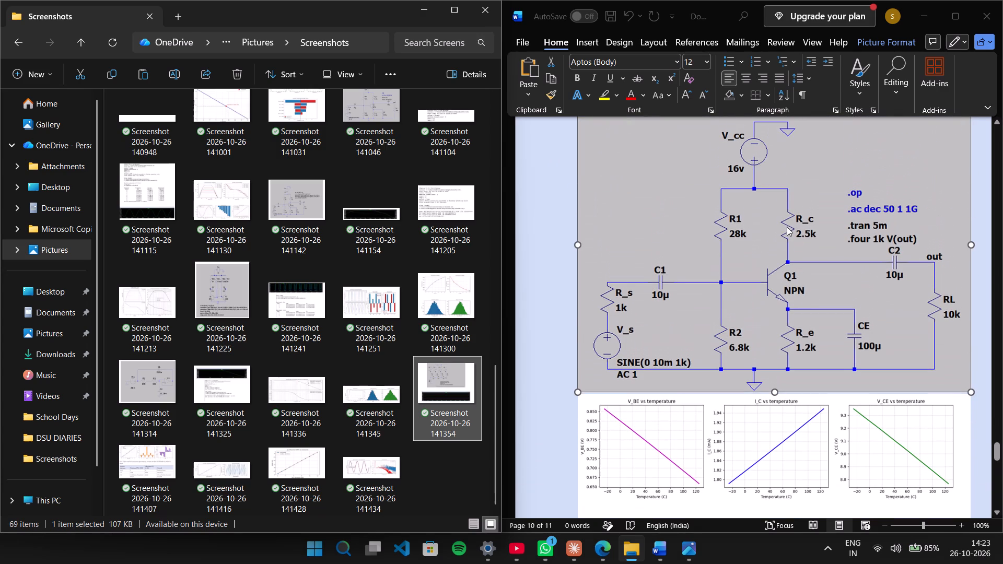
pyautogui.scroll(3, 777, 172)
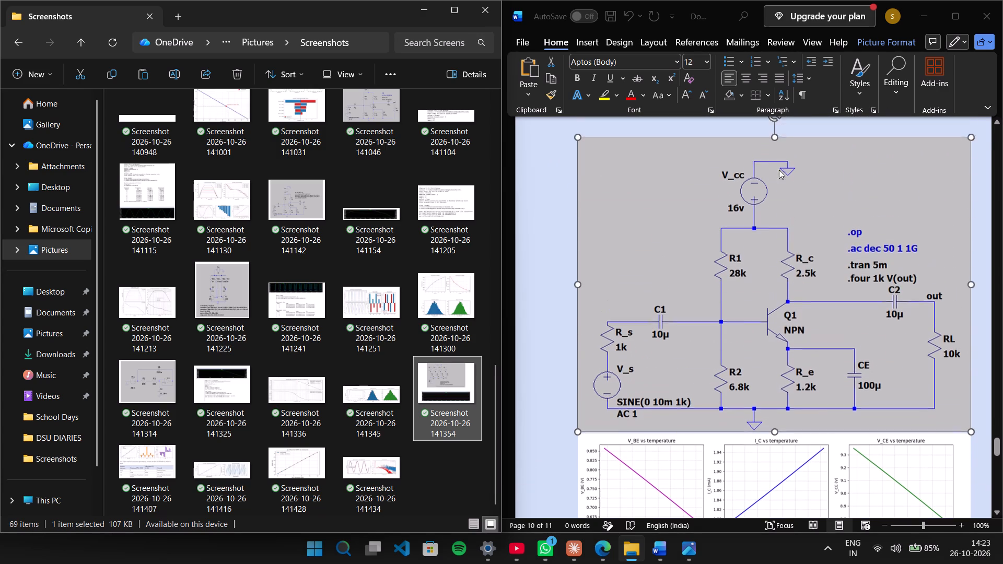
pyautogui.scroll(9, 779, 170)
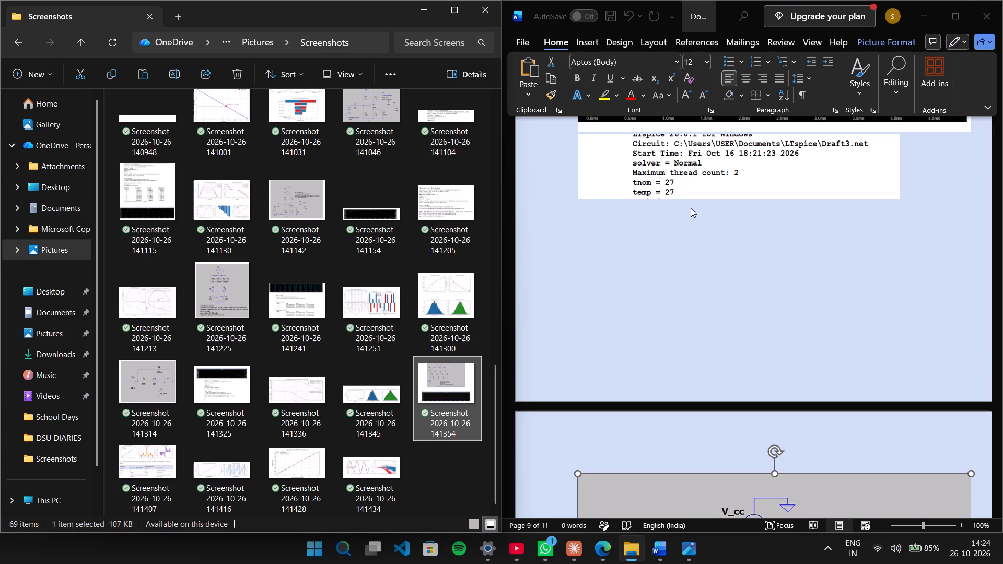
pyautogui.scroll(3, 691, 208)
pyautogui.scroll(-1, 691, 208)
pyautogui.scroll(10, 691, 208)
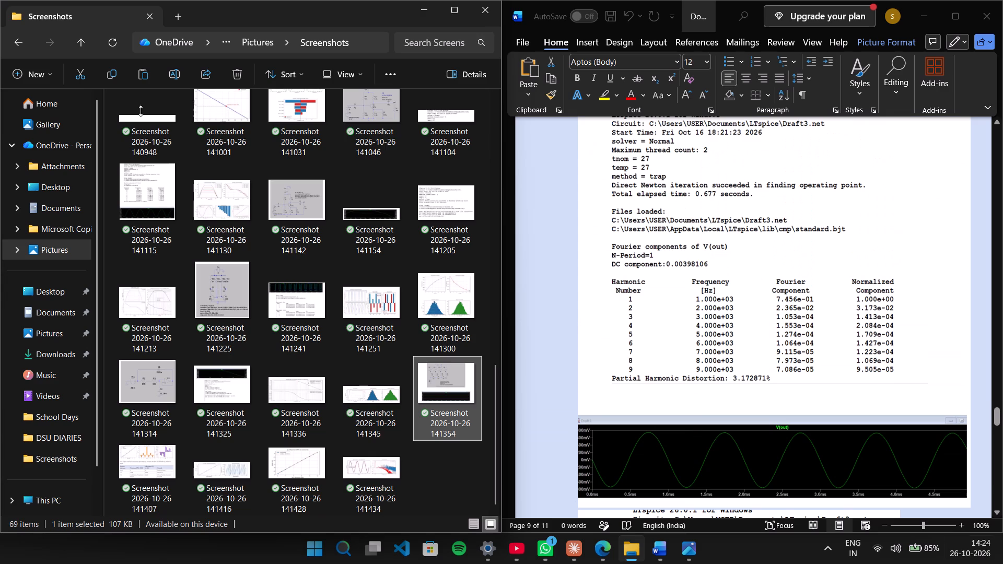
pyautogui.click(767, 278)
pyautogui.scroll(-3, 768, 289)
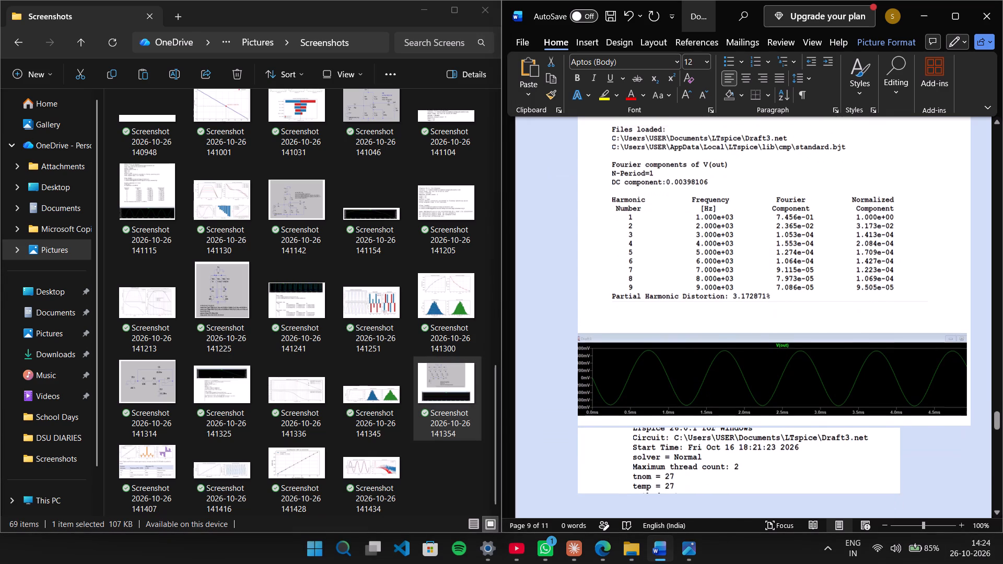
pyautogui.scroll(-7, 768, 325)
pyautogui.scroll(1, 768, 326)
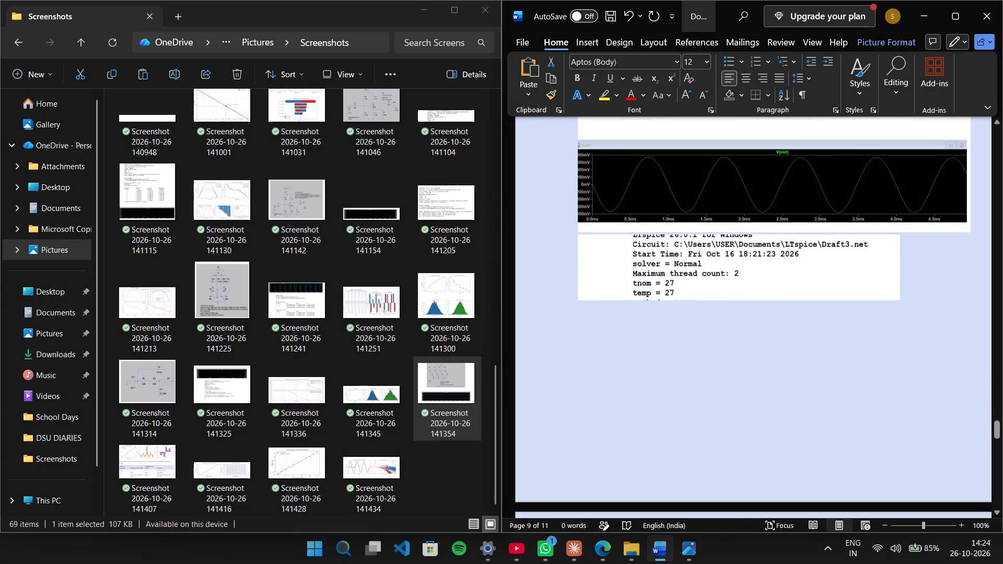
pyautogui.scroll(-16, 772, 320)
pyautogui.scroll(-3, 783, 207)
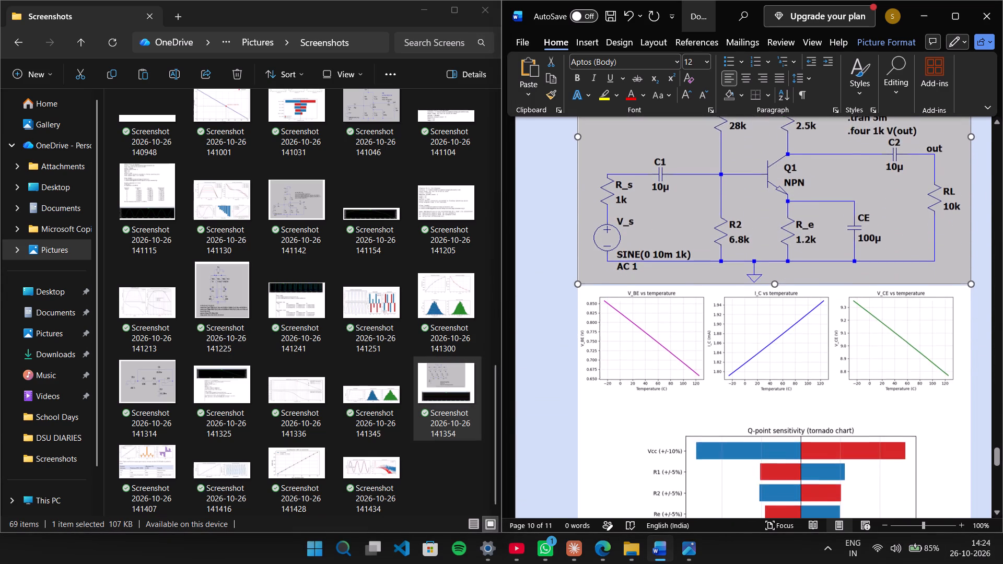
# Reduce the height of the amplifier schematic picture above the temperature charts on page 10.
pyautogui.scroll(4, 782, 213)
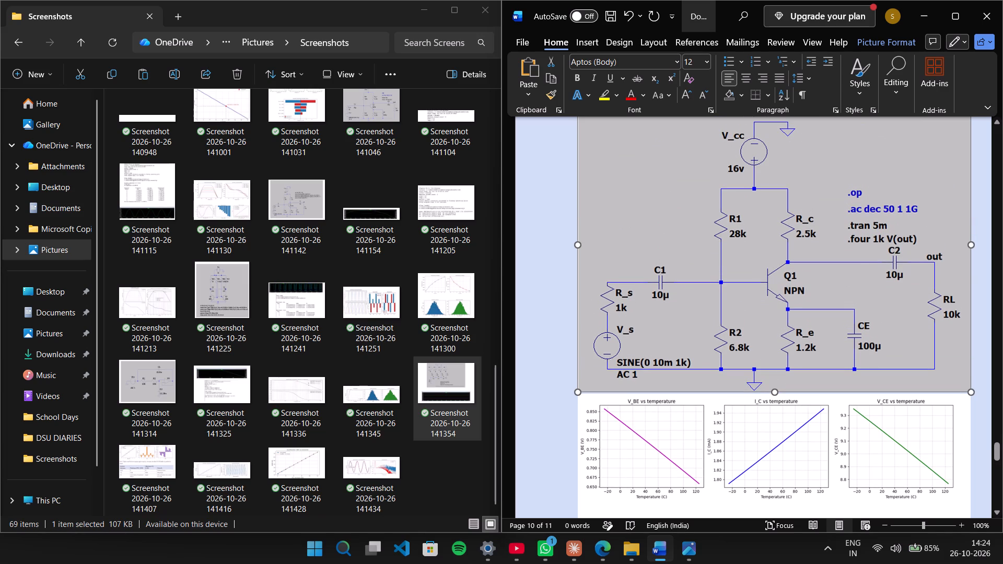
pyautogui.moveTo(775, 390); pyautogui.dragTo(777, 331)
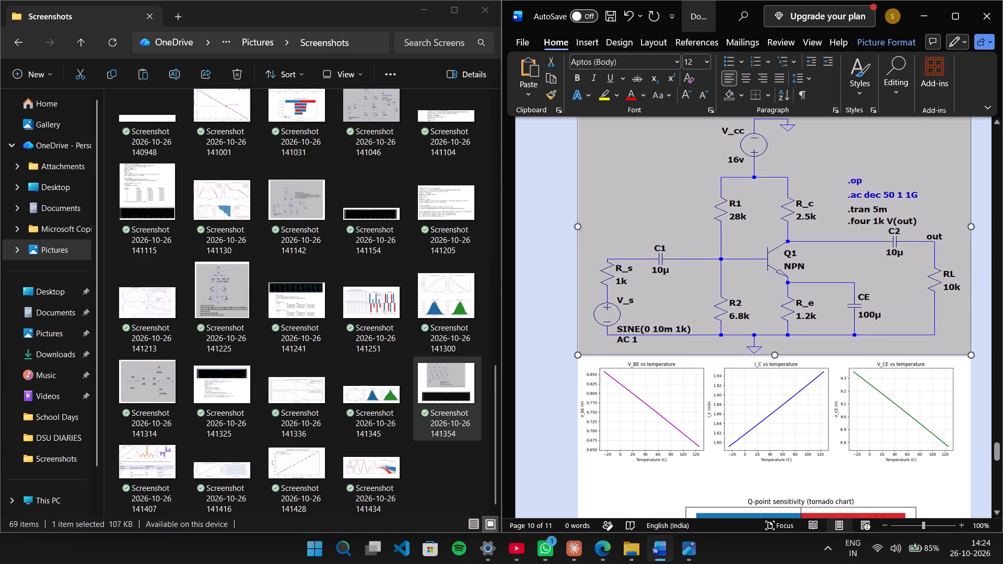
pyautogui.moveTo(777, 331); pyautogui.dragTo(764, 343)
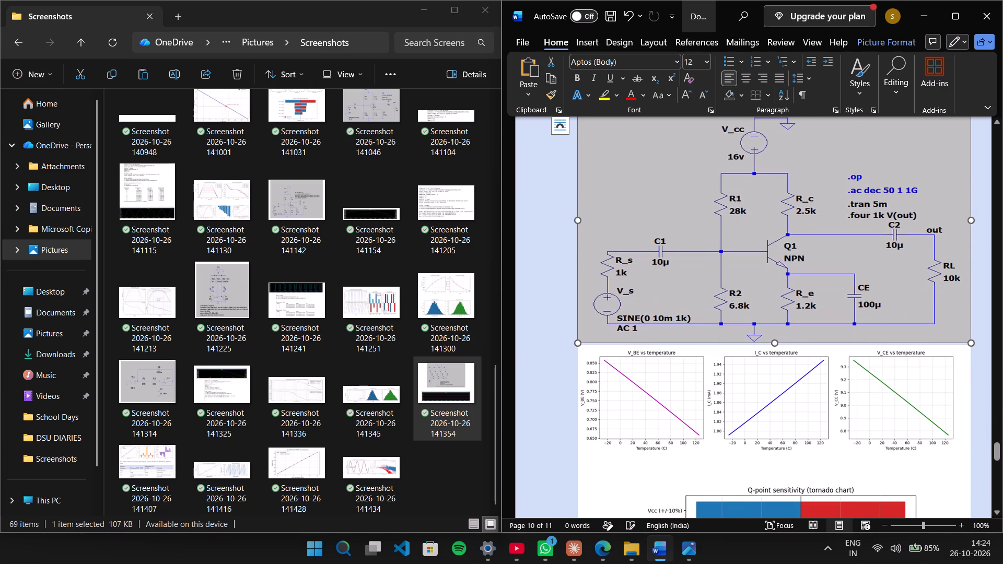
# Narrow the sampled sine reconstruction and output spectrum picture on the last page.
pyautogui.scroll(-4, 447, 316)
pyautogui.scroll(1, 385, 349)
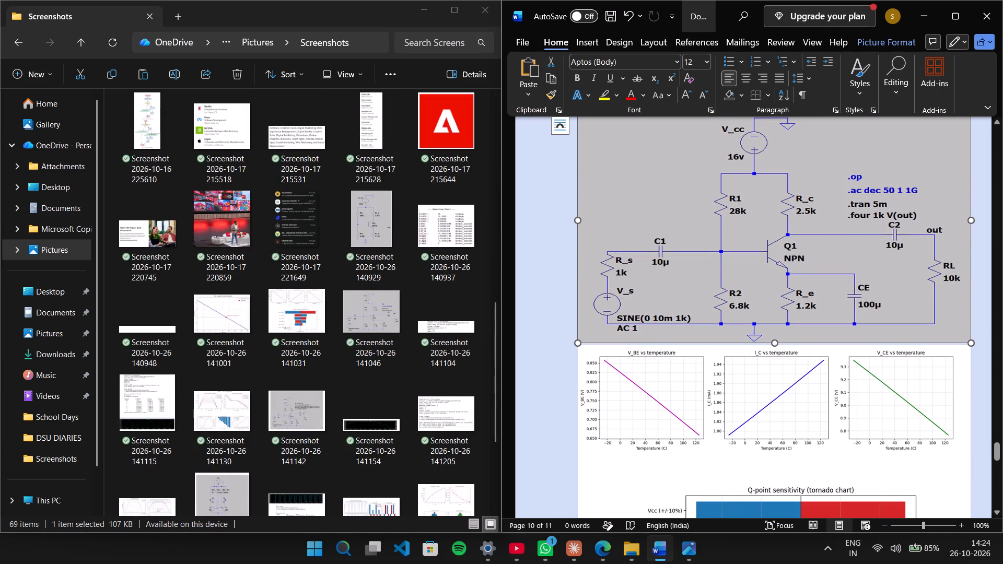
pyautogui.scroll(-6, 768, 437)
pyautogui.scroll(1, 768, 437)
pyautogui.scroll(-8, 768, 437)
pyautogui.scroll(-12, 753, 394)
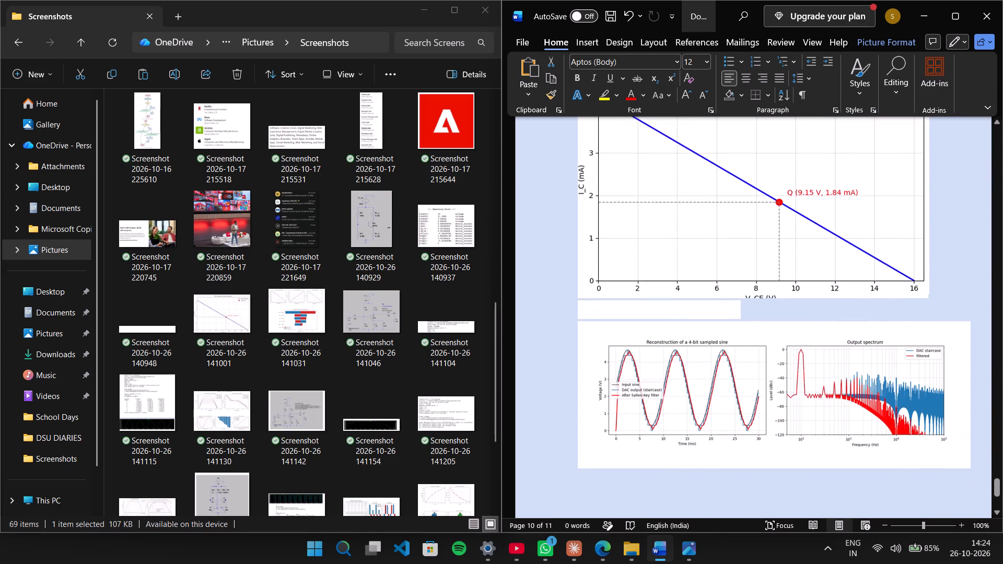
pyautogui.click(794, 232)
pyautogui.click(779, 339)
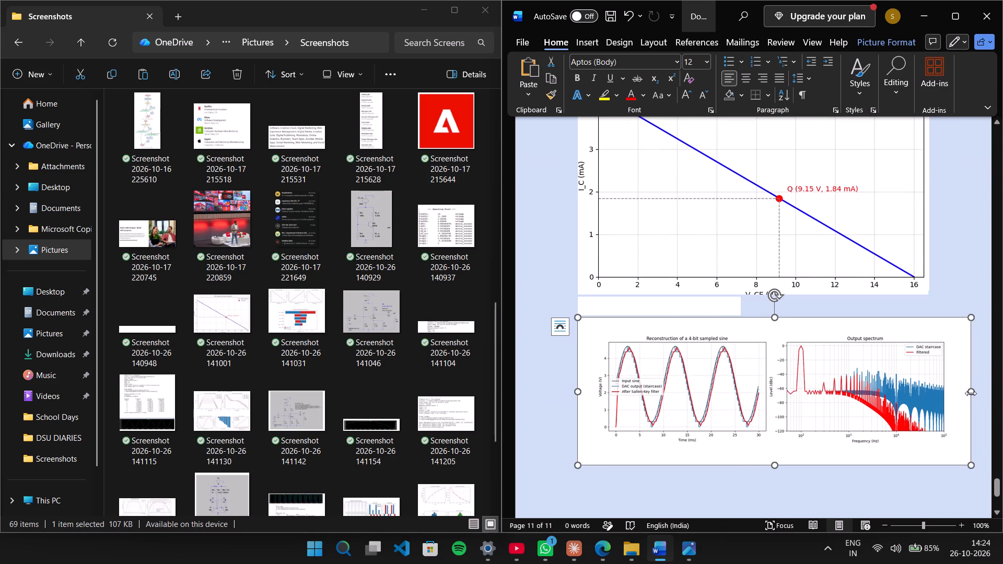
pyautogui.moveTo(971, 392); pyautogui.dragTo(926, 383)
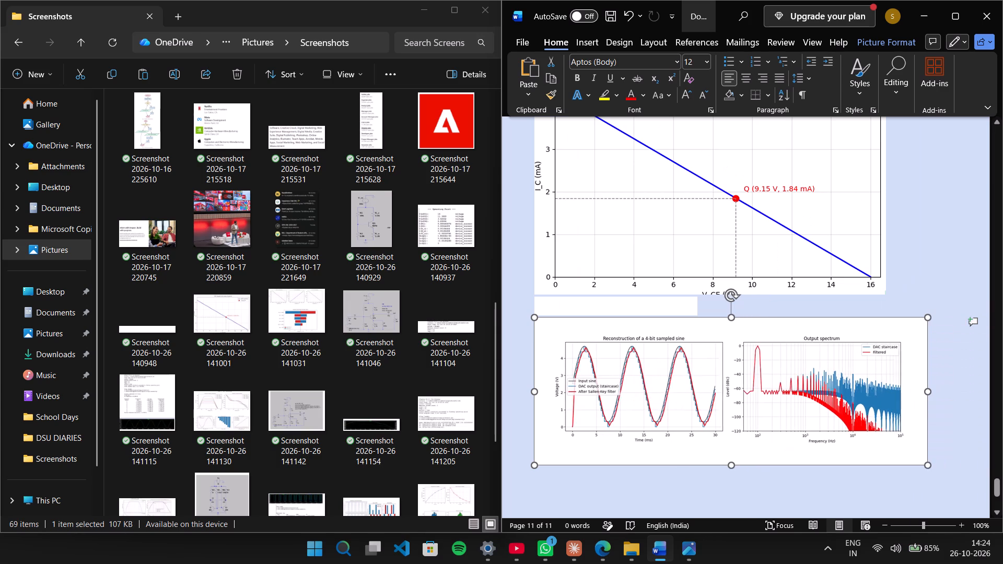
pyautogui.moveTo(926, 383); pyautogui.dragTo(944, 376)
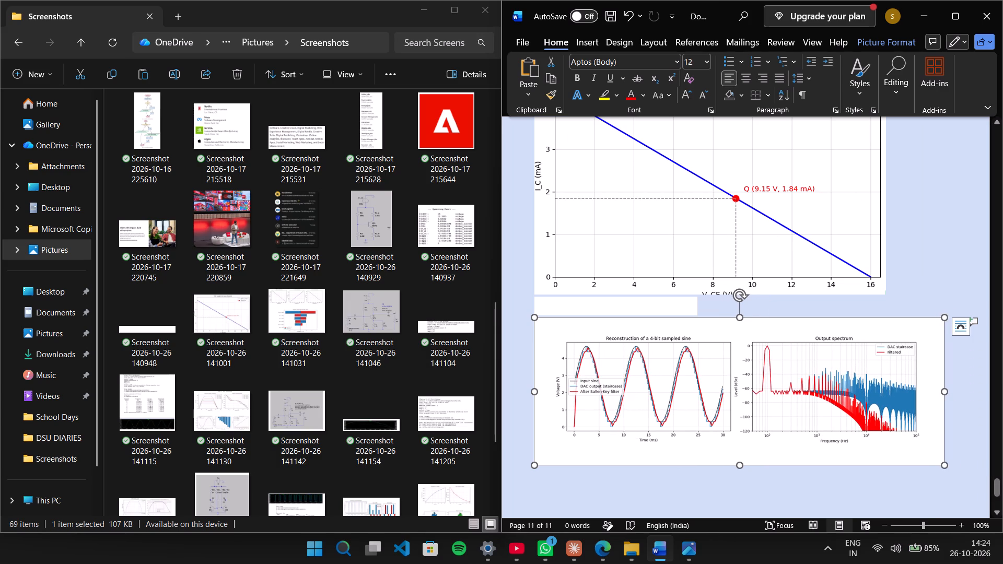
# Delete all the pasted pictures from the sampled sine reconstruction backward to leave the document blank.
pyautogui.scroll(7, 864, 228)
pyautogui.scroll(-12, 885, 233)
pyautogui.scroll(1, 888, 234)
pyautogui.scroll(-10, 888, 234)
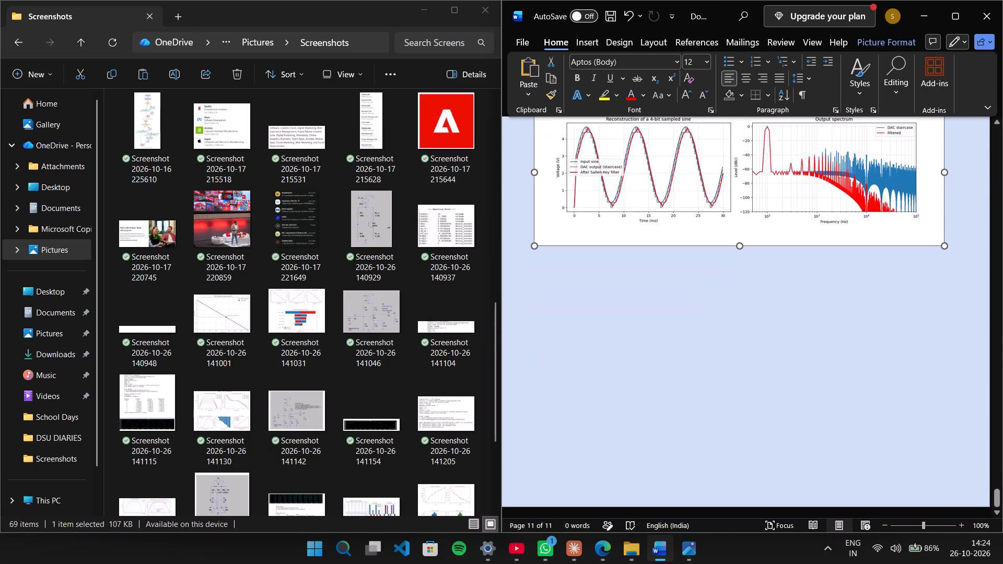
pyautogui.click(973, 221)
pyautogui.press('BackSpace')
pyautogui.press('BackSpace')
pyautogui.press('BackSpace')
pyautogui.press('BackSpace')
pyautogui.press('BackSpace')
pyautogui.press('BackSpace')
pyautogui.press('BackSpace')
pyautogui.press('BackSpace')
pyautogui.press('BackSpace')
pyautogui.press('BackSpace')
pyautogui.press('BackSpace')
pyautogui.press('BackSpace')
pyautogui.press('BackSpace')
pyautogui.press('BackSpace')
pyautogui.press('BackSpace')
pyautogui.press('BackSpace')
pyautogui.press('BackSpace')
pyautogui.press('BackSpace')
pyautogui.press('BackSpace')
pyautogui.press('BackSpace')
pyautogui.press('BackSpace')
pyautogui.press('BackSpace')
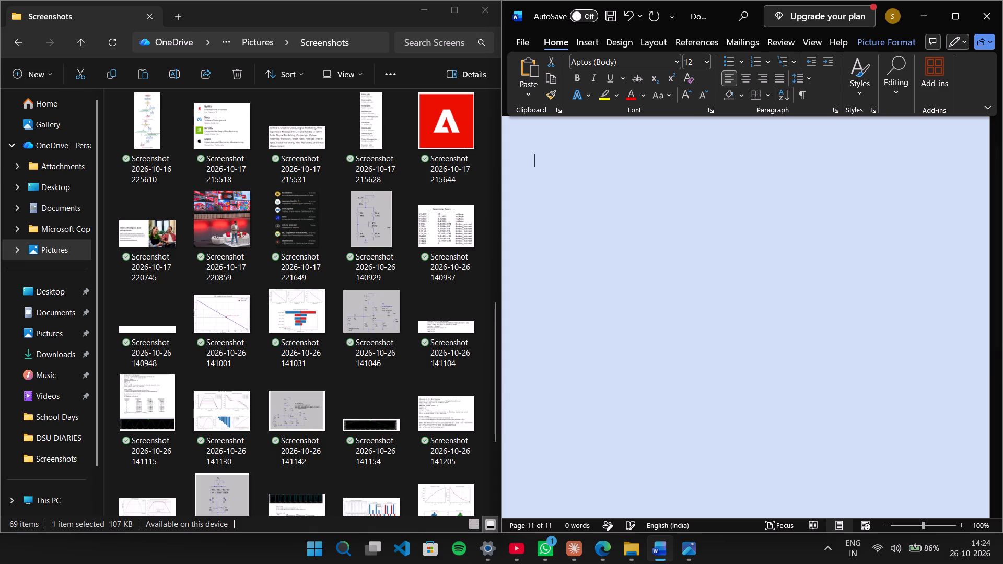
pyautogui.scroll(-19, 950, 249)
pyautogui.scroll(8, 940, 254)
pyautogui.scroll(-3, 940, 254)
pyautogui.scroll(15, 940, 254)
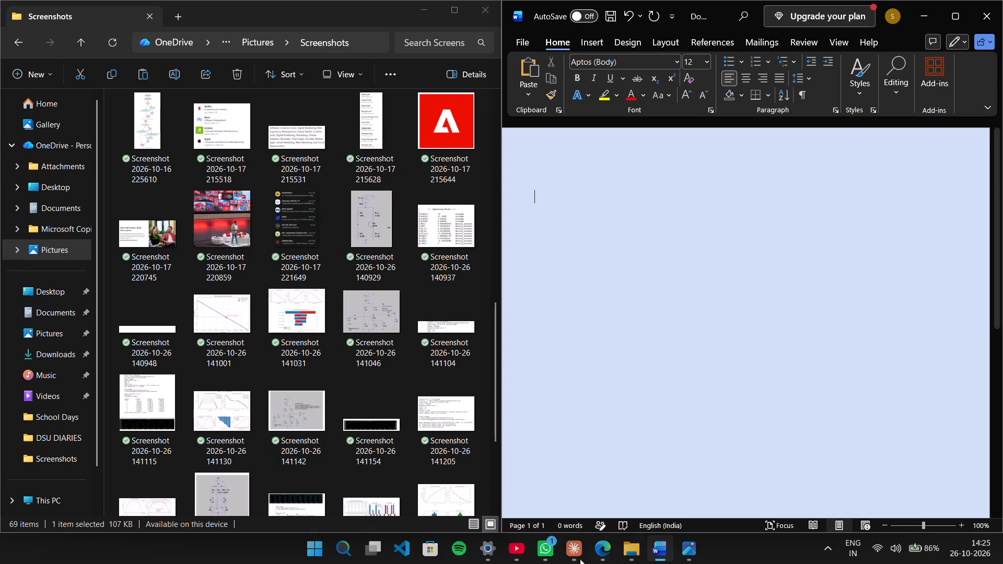
pyautogui.click(339, 555)
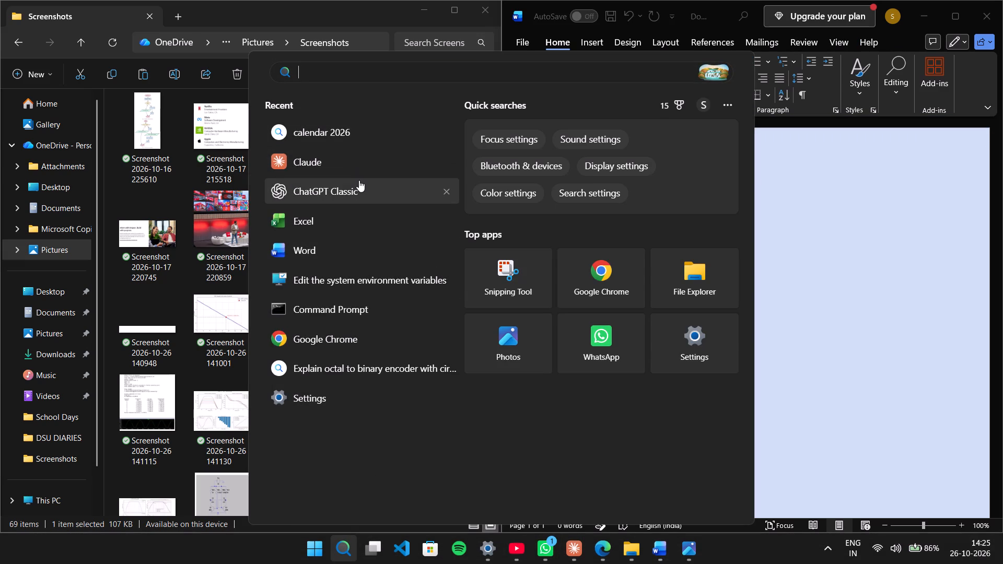
pyautogui.click(359, 180)
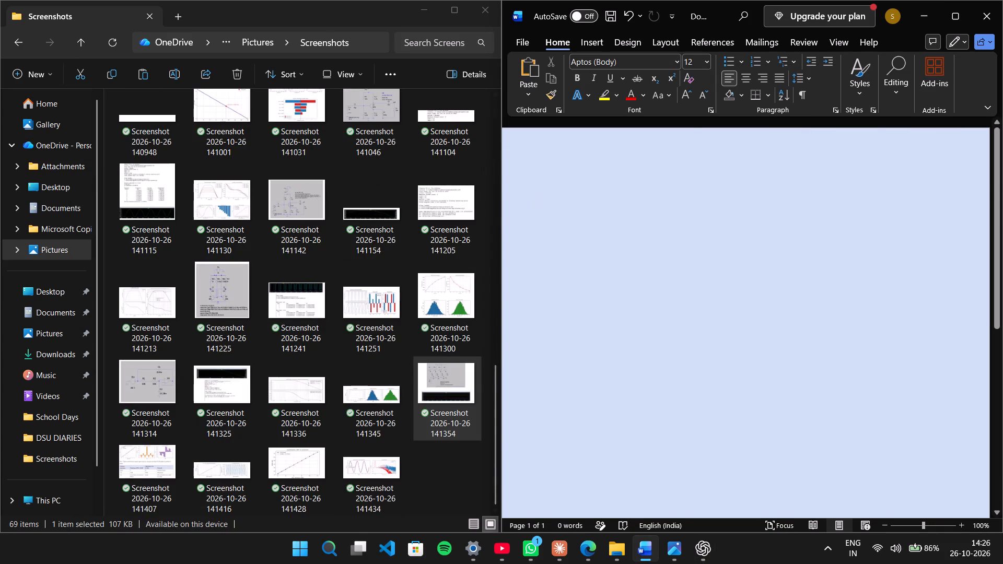
pyautogui.moveTo(501, 243); pyautogui.dragTo(392, 244)
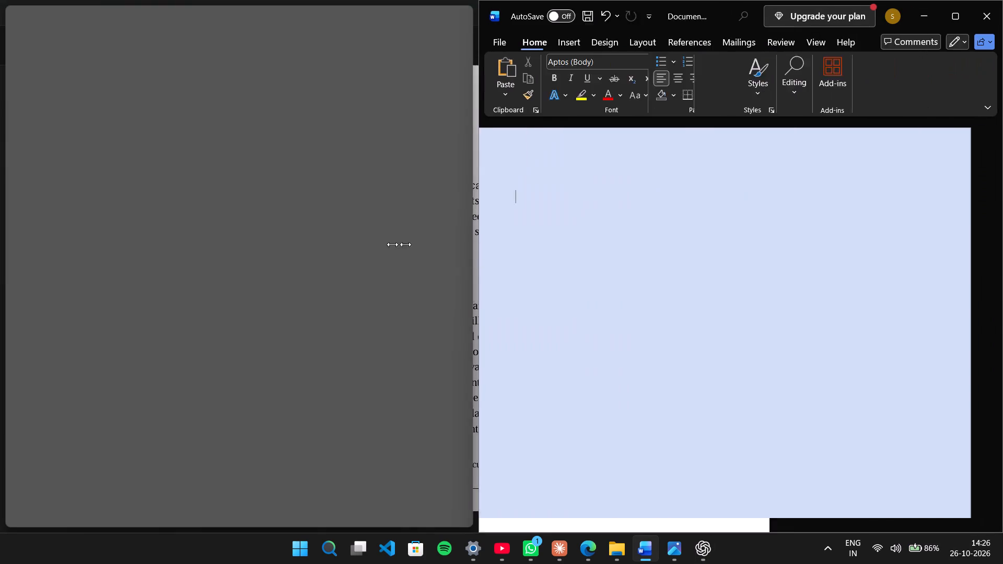
pyautogui.moveTo(392, 244); pyautogui.dragTo(519, 258)
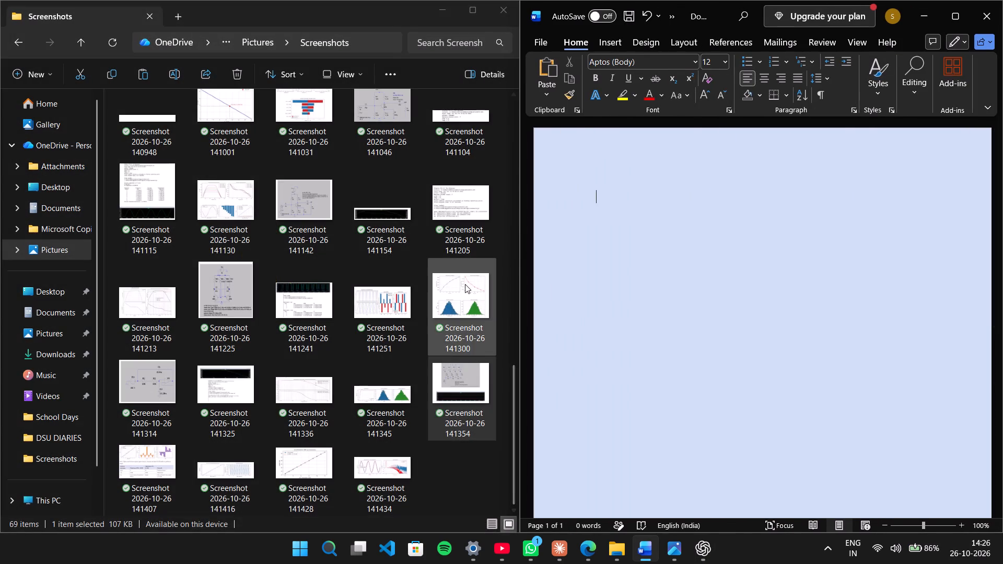
# Select the 2026-10-26 circuit simulation screenshots as a group in the Screenshots folder.
pyautogui.scroll(1, 463, 283)
pyautogui.scroll(-2, 462, 283)
pyautogui.scroll(2, 462, 283)
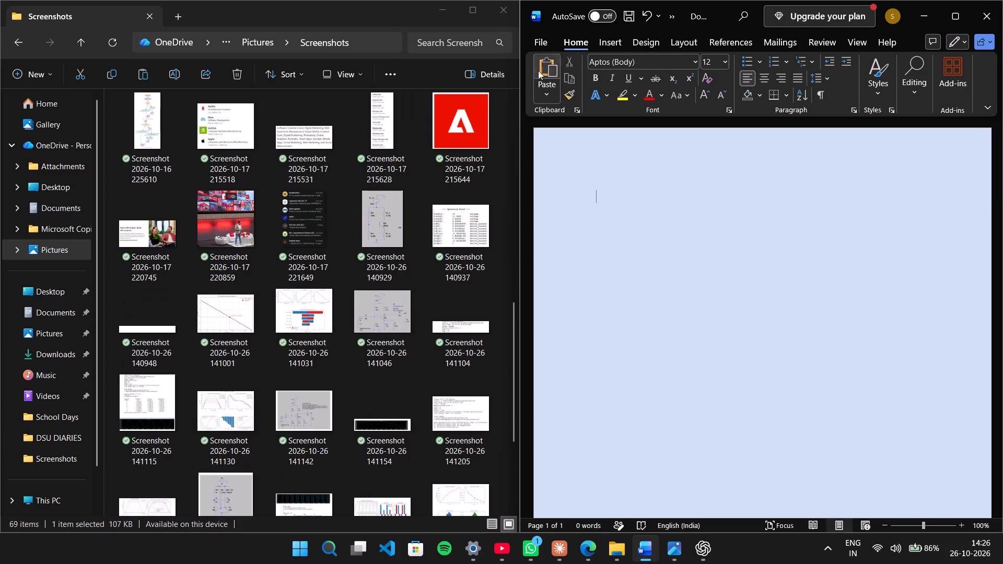
pyautogui.scroll(-5, 434, 179)
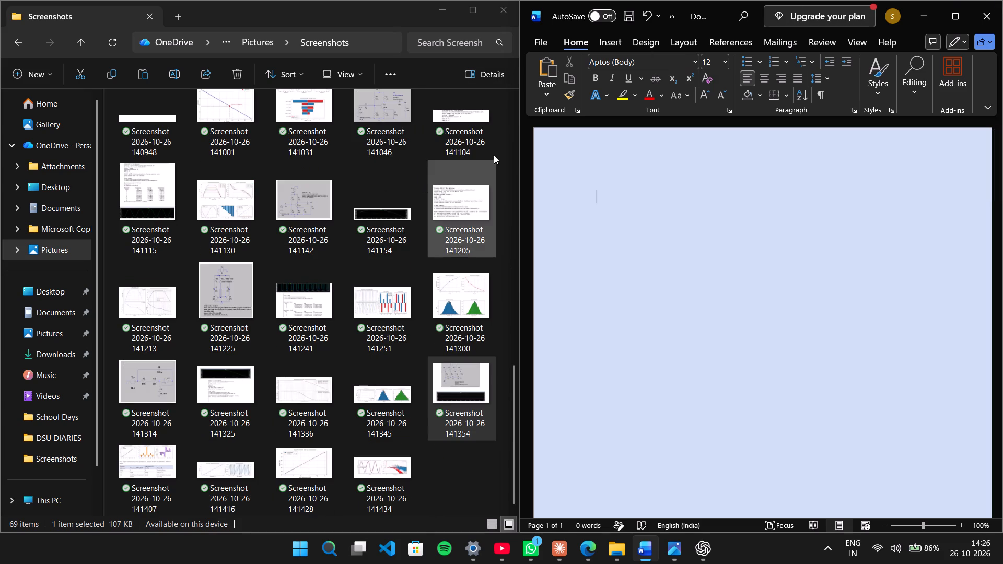
pyautogui.moveTo(426, 520); pyautogui.dragTo(406, 511)
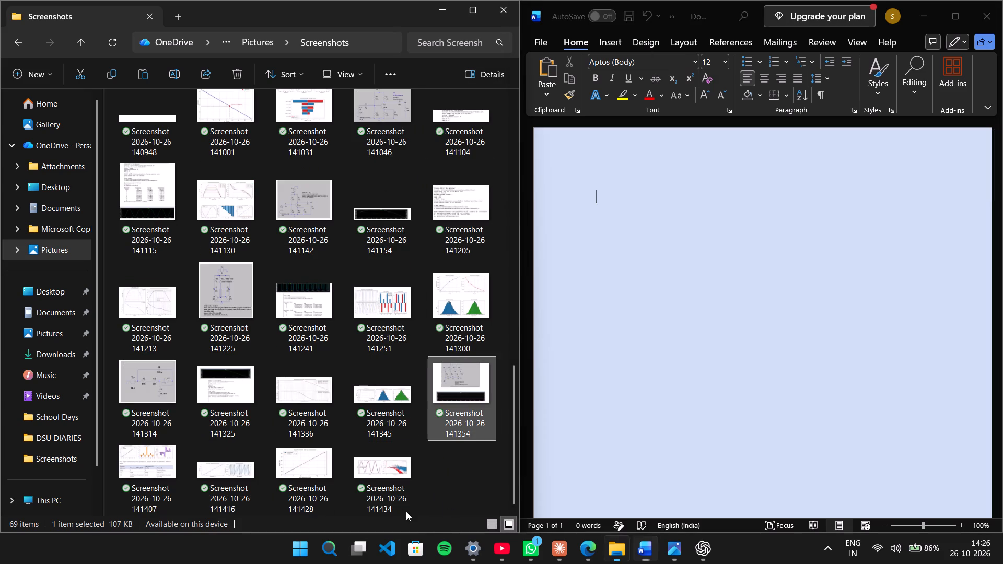
pyautogui.moveTo(406, 511); pyautogui.dragTo(470, 231)
pyautogui.moveTo(347, 125); pyautogui.dragTo(447, 515)
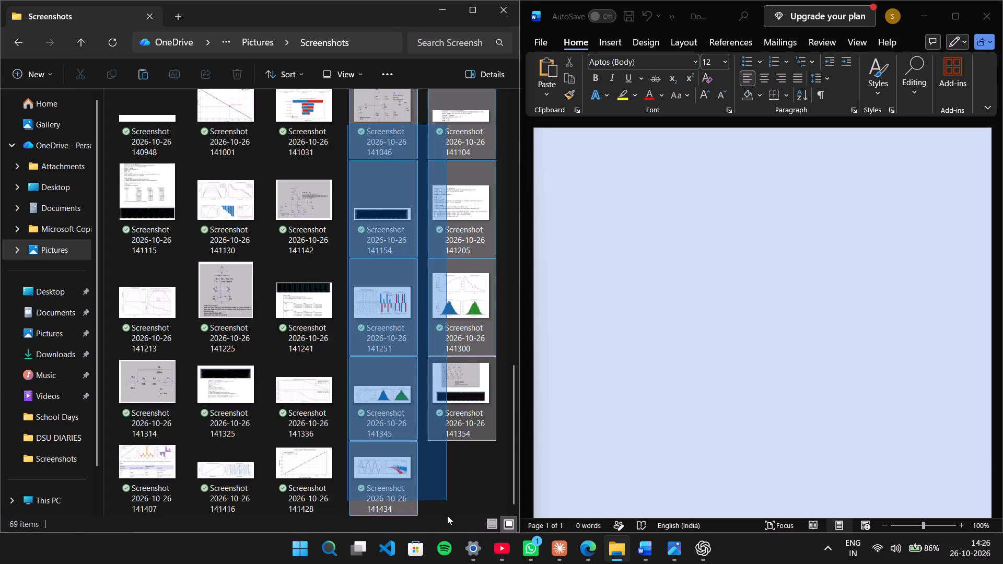
pyautogui.moveTo(447, 515); pyautogui.dragTo(377, 258)
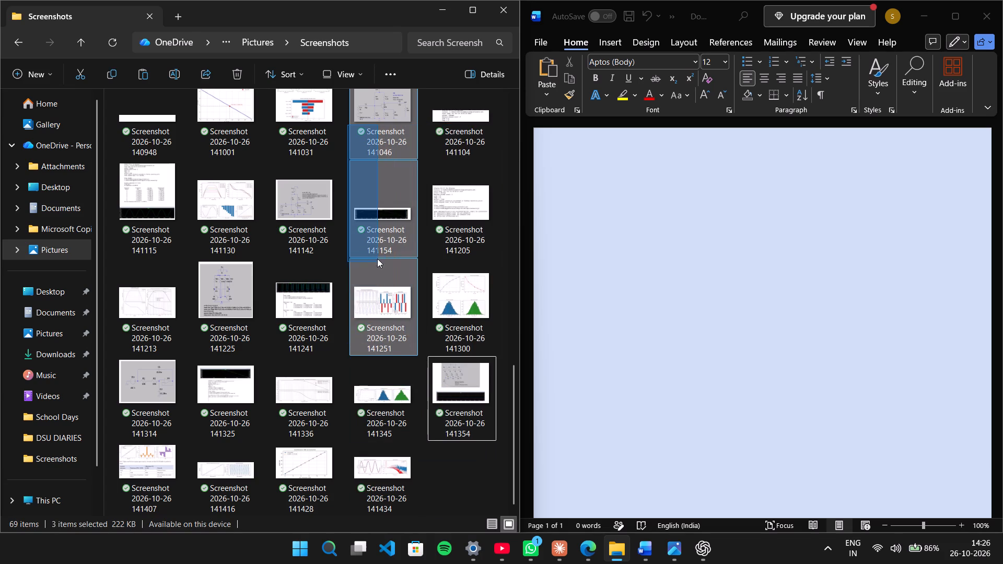
pyautogui.moveTo(377, 258); pyautogui.dragTo(428, 211)
pyautogui.click(506, 523)
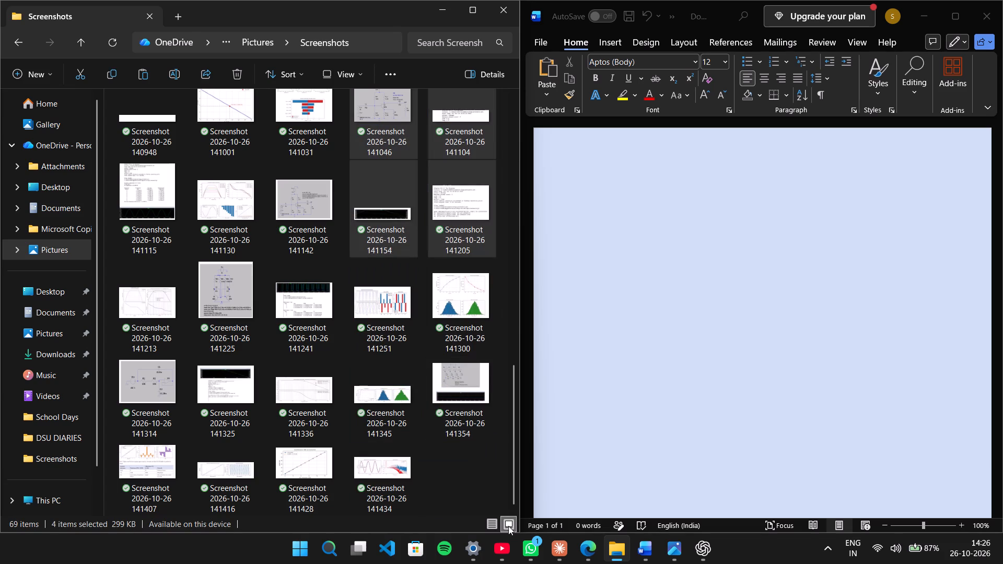
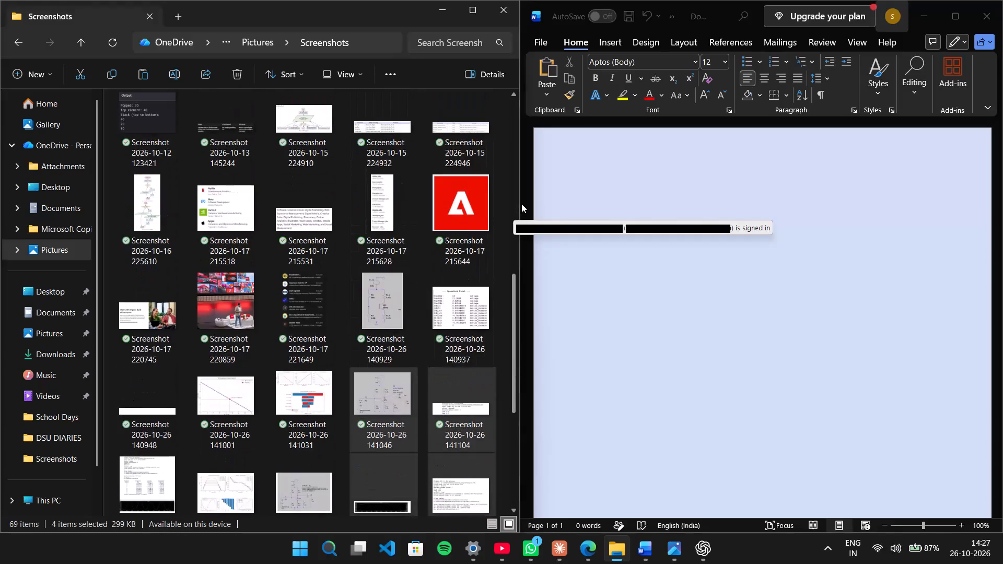
# Widen the Screenshots folder window beside the Word document so that each row fits six thumbnails.
pyautogui.moveTo(520, 205); pyautogui.dragTo(559, 215)
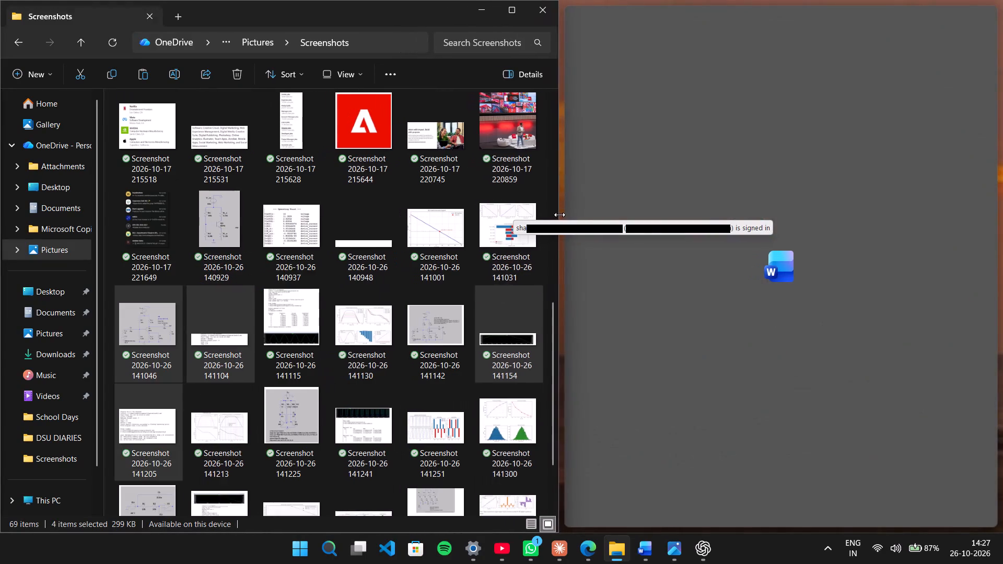
pyautogui.moveTo(559, 215); pyautogui.dragTo(576, 217)
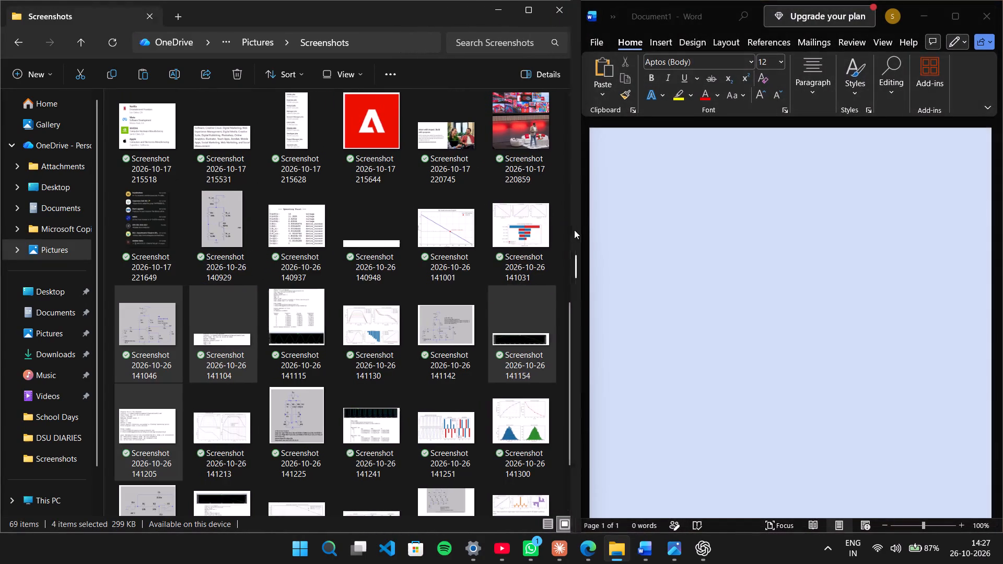
# Look through the pictures in the Screenshots folder, from the oldest to the newest.
pyautogui.scroll(-1, 572, 239)
pyautogui.scroll(2, 572, 240)
pyautogui.scroll(-5, 572, 240)
pyautogui.scroll(4, 572, 240)
pyautogui.scroll(-3, 572, 240)
pyautogui.scroll(3, 572, 240)
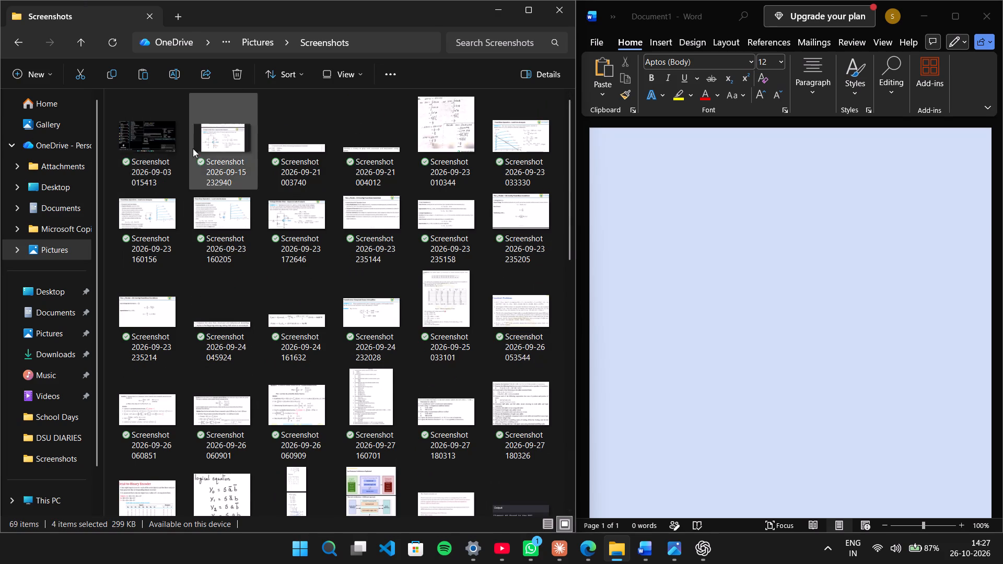
pyautogui.scroll(-10, 196, 152)
pyautogui.scroll(14, 212, 188)
pyautogui.scroll(-1, 212, 188)
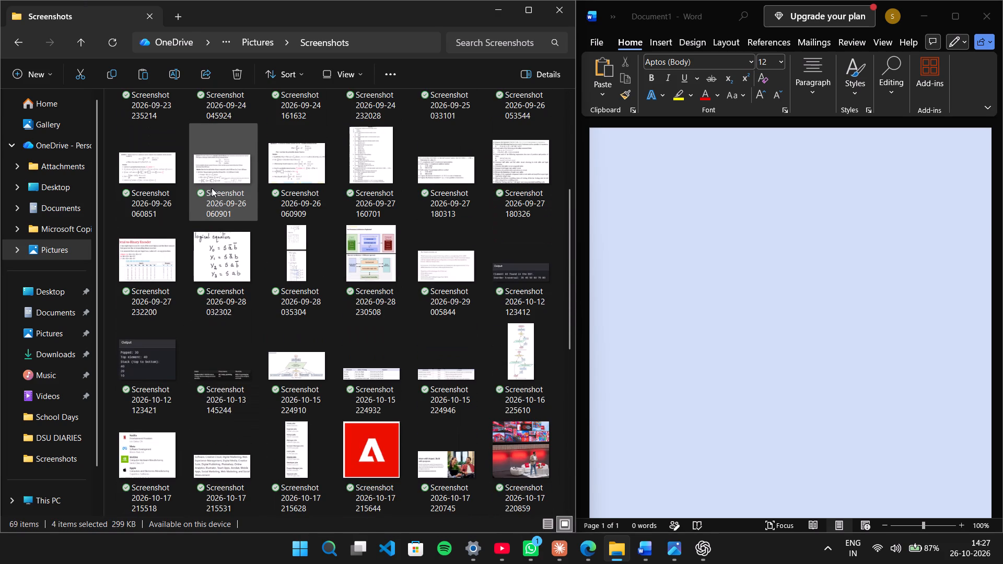
# Select every screenshot in the Screenshots folder, from the first to the last, and delete them all.
pyautogui.scroll(15, 158, 110)
pyautogui.moveTo(154, 105); pyautogui.dragTo(387, 422)
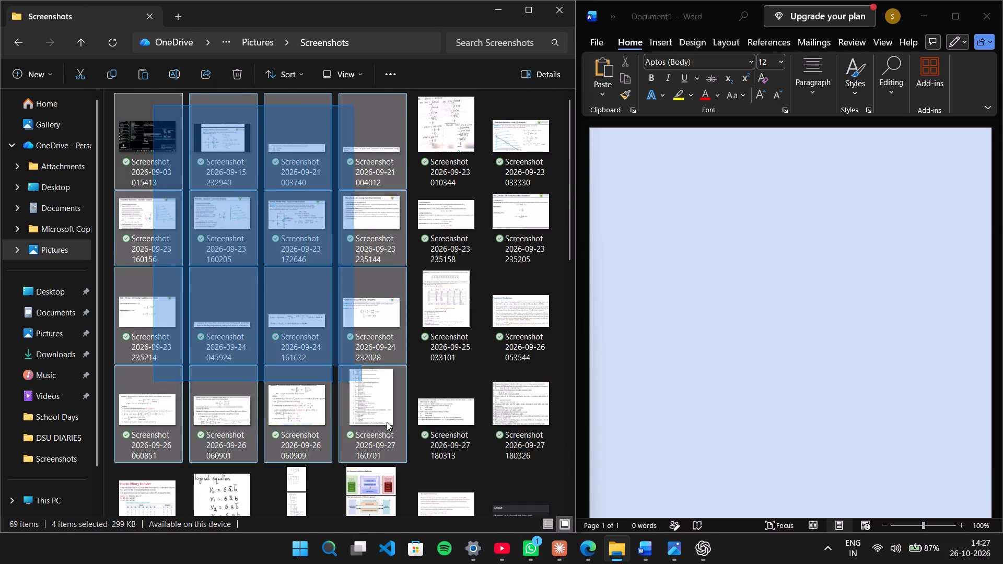
pyautogui.moveTo(387, 422); pyautogui.dragTo(537, 524)
pyautogui.scroll(-2, 592, 562)
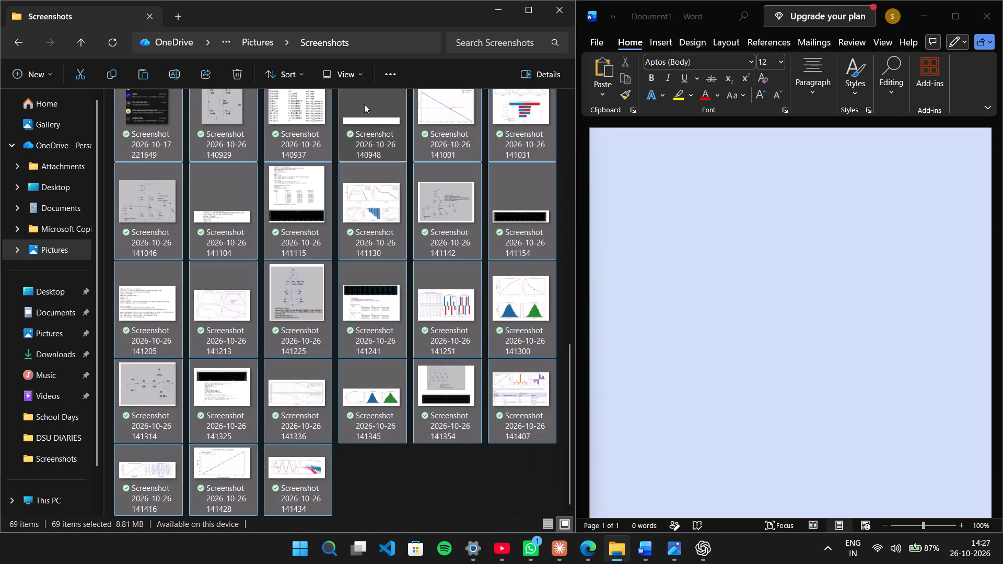
pyautogui.click(246, 71)
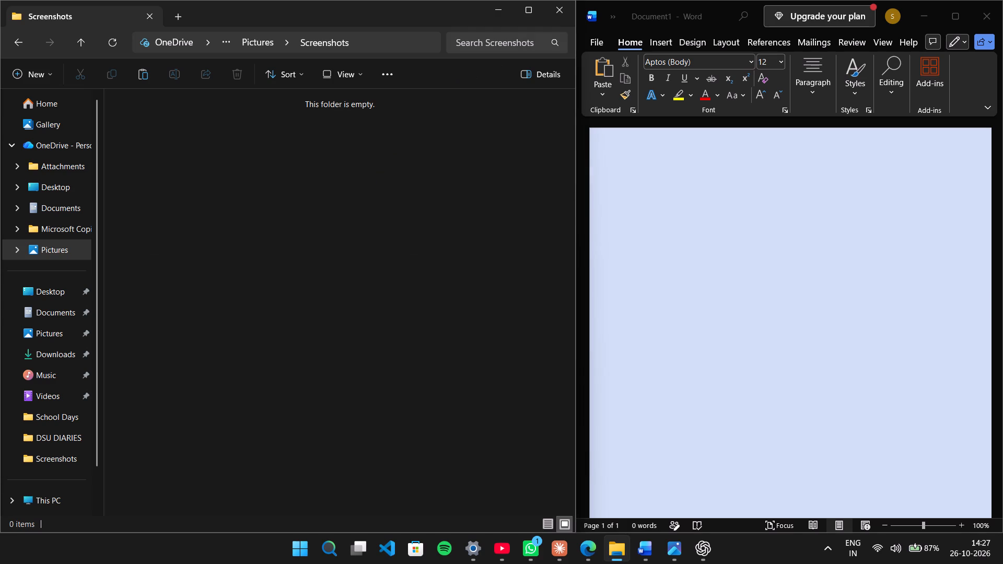
# Minimise the Screenshots folder window and the blank Word document to show the desktop.
pyautogui.click(503, 8)
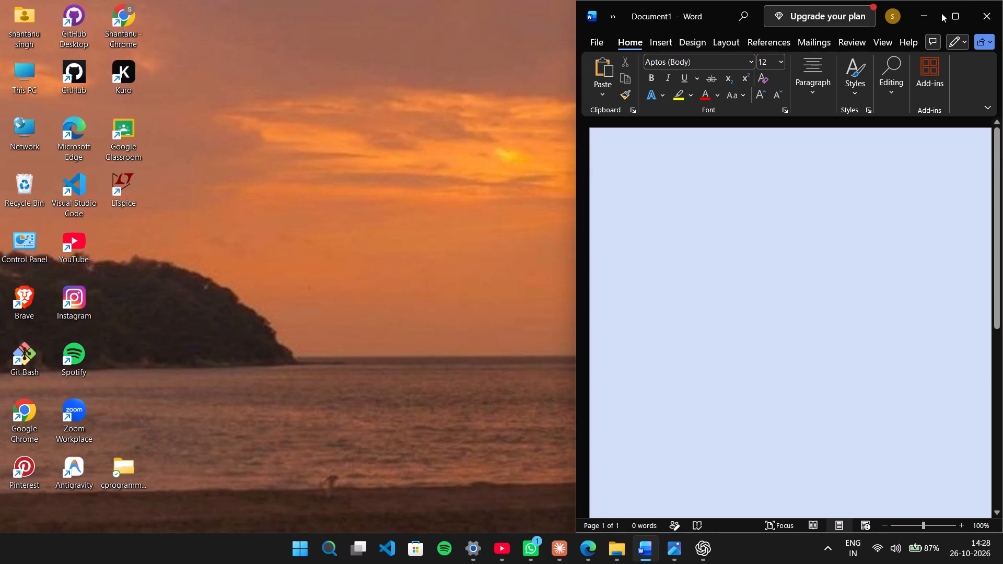
pyautogui.click(938, 15)
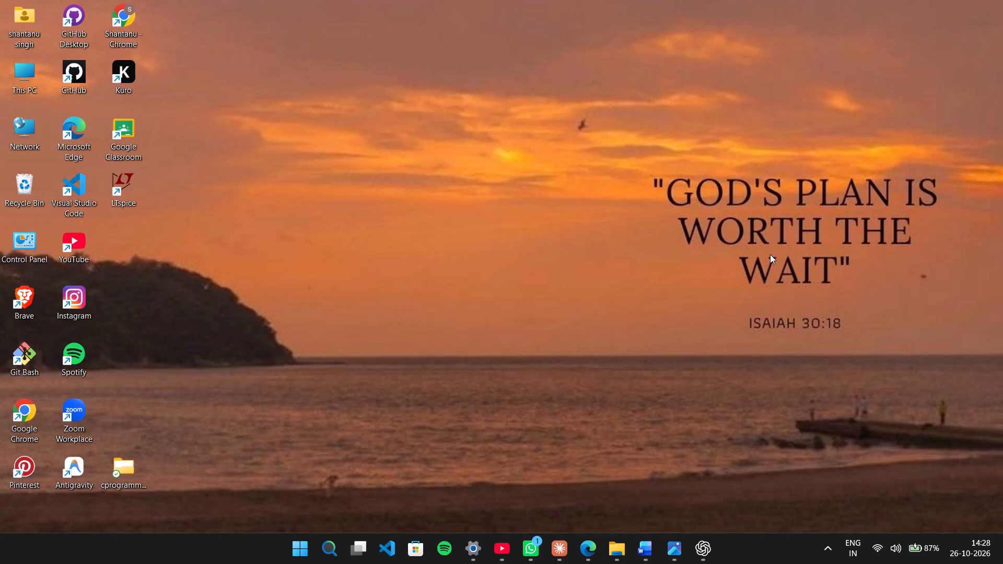
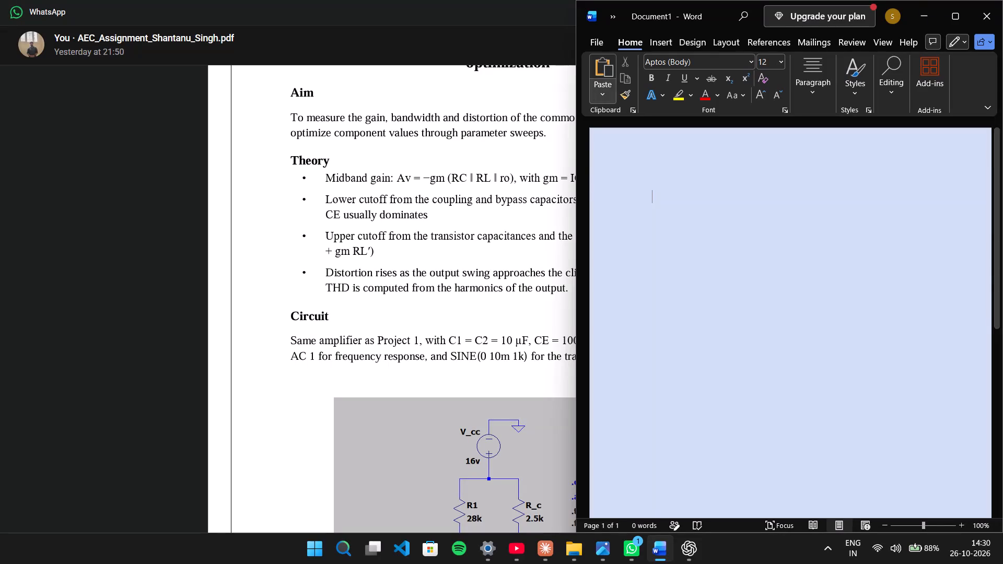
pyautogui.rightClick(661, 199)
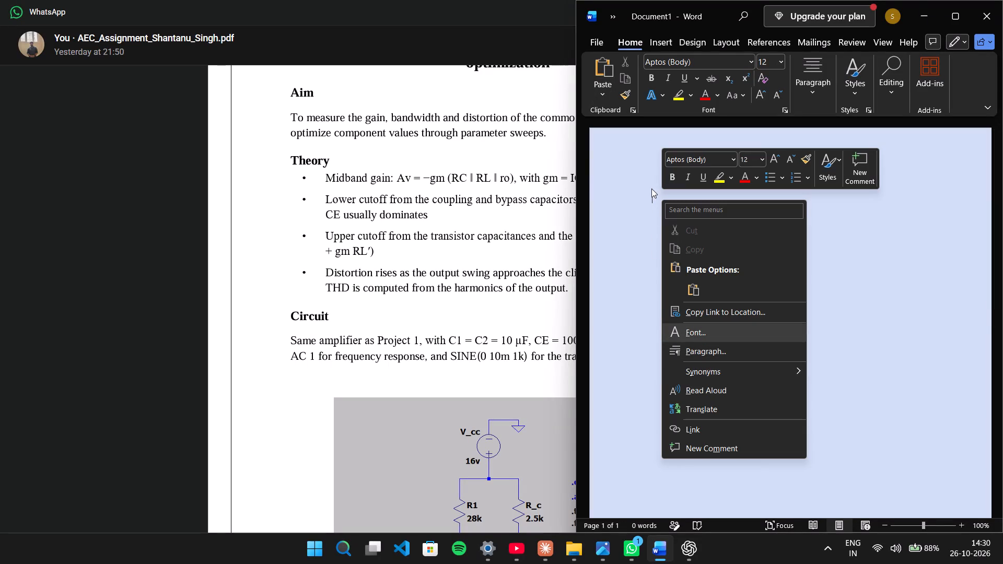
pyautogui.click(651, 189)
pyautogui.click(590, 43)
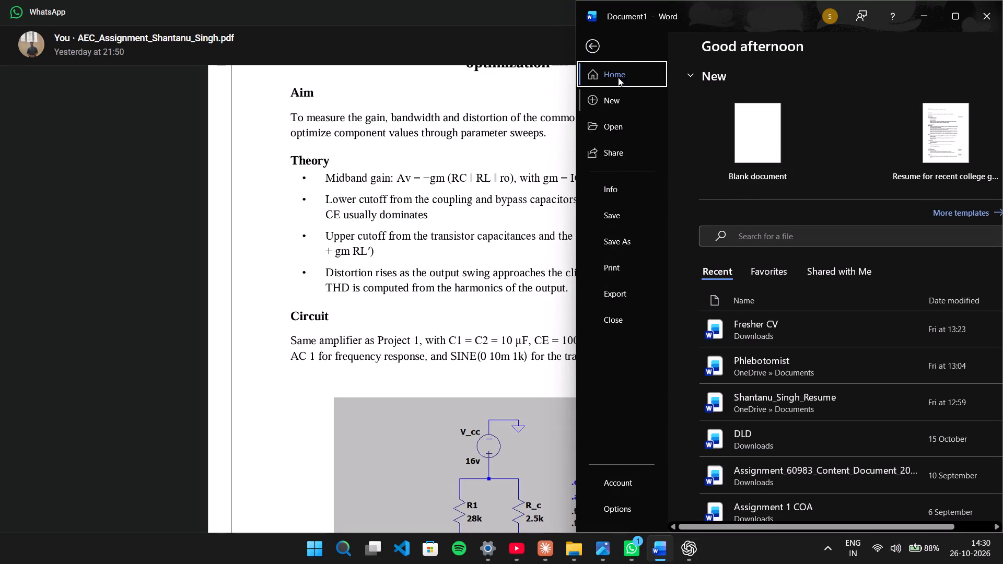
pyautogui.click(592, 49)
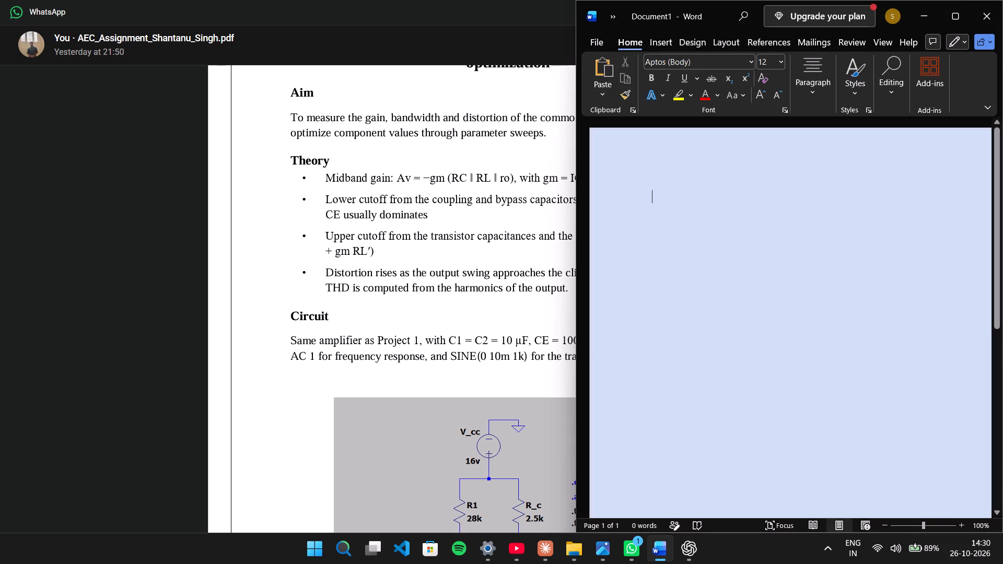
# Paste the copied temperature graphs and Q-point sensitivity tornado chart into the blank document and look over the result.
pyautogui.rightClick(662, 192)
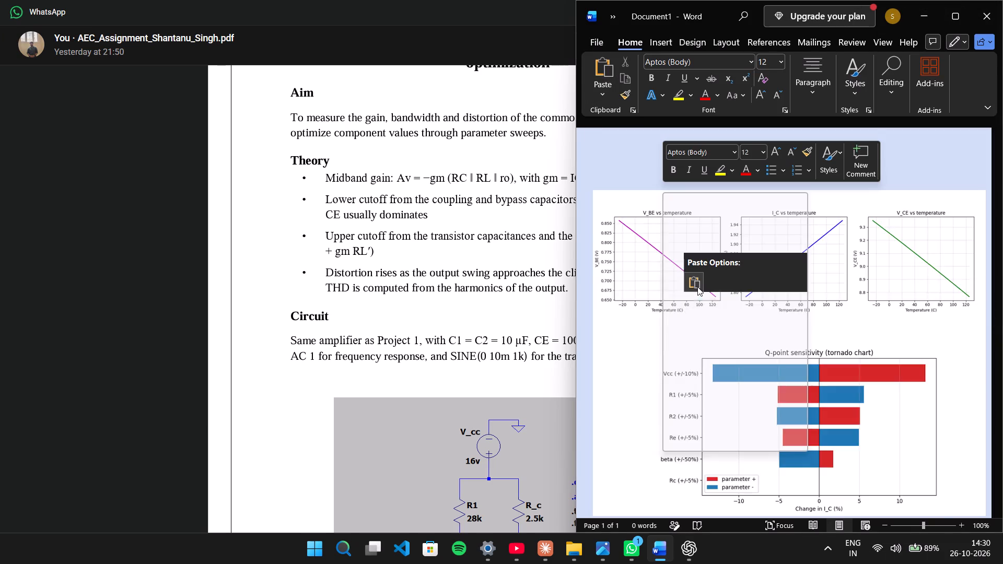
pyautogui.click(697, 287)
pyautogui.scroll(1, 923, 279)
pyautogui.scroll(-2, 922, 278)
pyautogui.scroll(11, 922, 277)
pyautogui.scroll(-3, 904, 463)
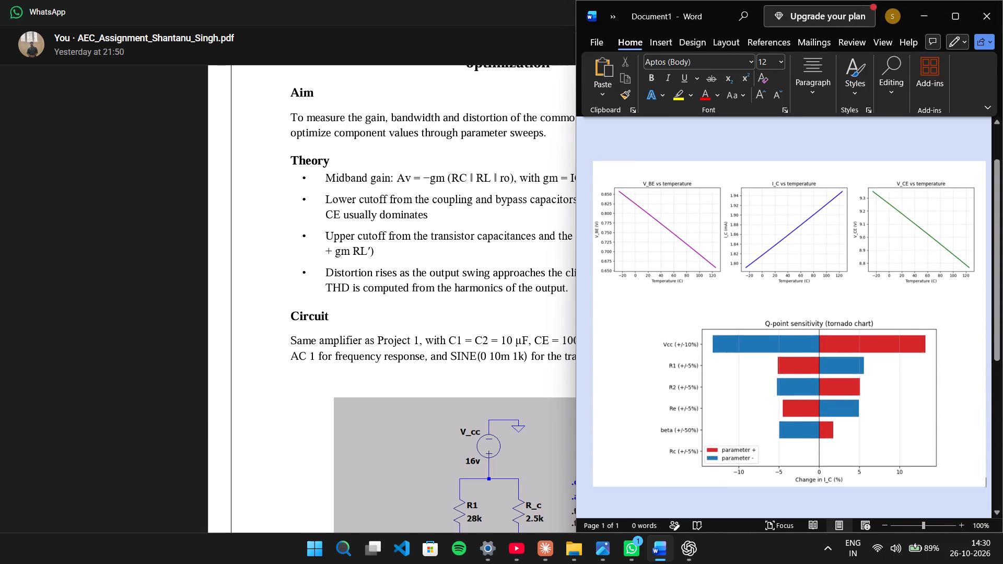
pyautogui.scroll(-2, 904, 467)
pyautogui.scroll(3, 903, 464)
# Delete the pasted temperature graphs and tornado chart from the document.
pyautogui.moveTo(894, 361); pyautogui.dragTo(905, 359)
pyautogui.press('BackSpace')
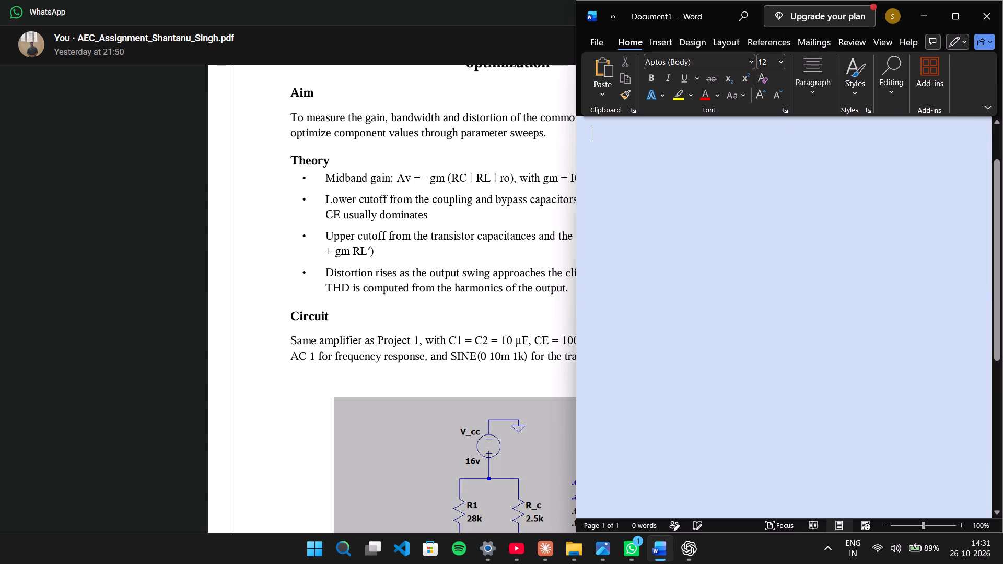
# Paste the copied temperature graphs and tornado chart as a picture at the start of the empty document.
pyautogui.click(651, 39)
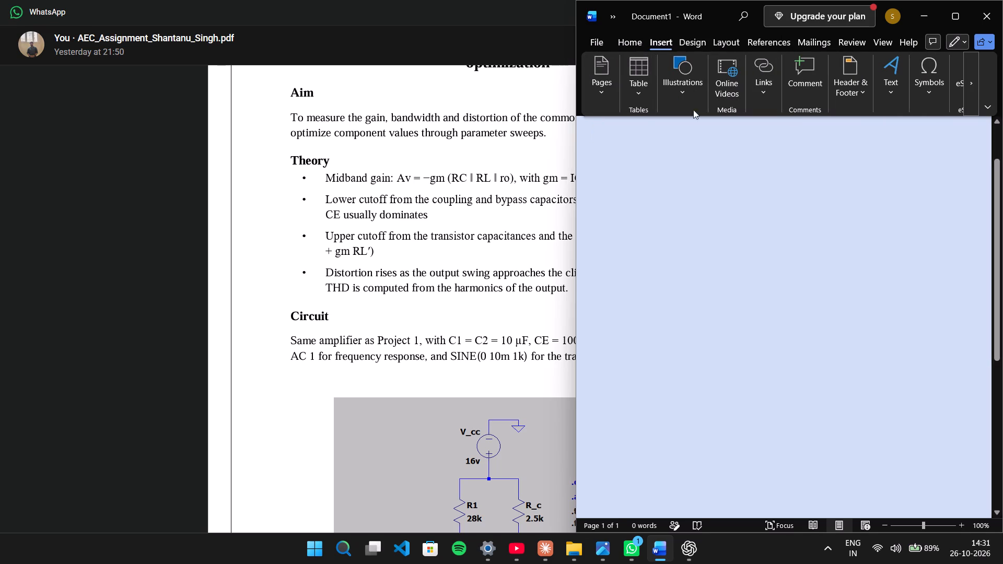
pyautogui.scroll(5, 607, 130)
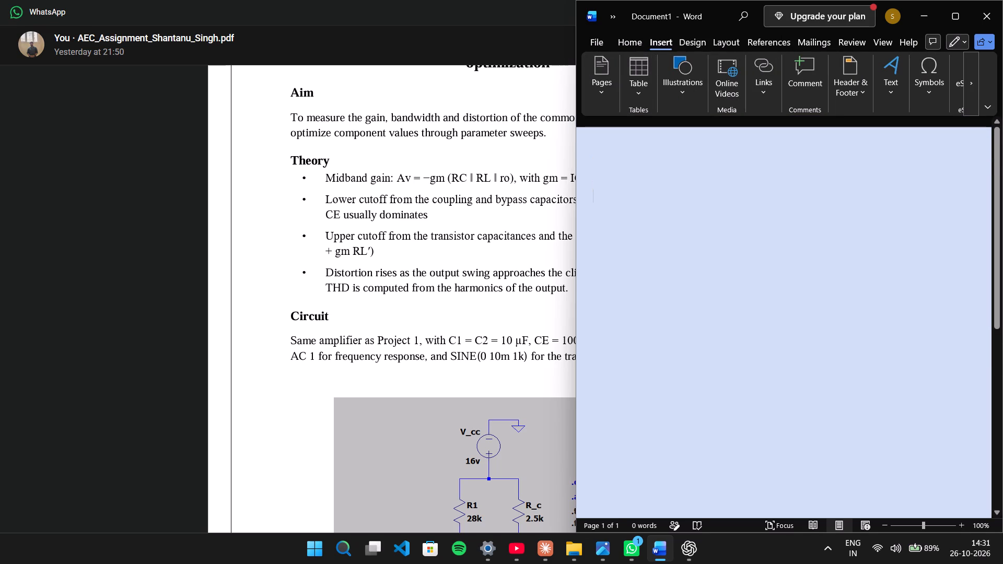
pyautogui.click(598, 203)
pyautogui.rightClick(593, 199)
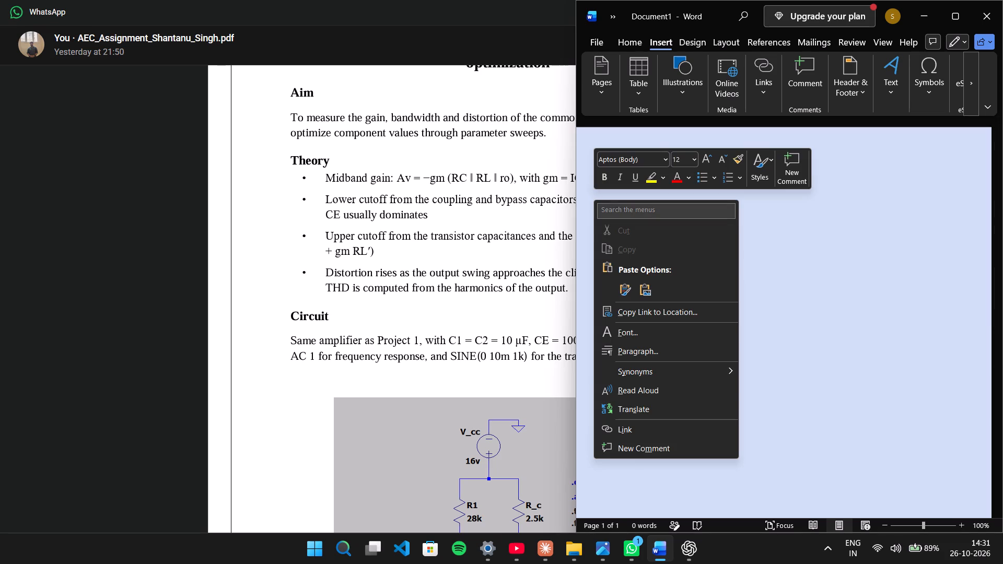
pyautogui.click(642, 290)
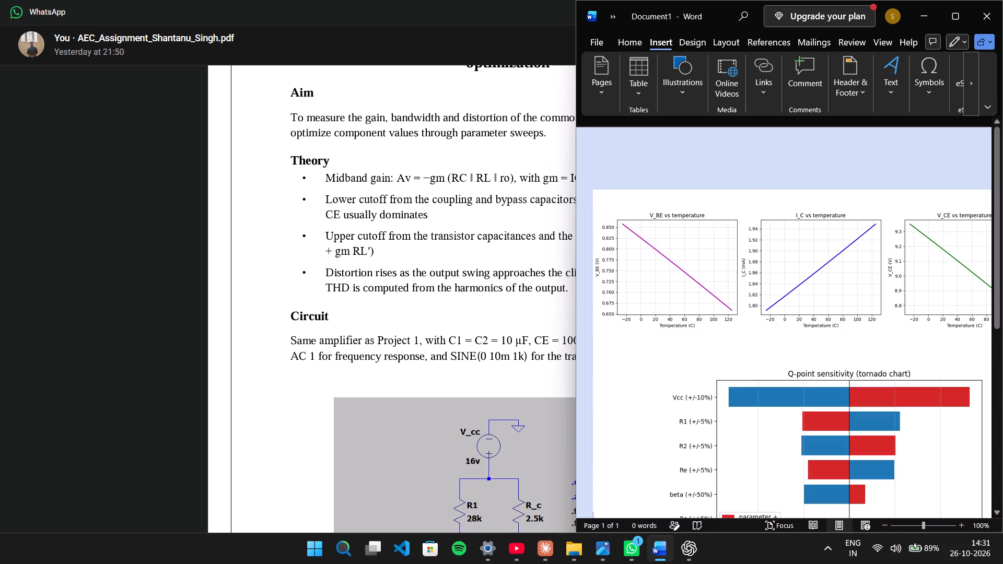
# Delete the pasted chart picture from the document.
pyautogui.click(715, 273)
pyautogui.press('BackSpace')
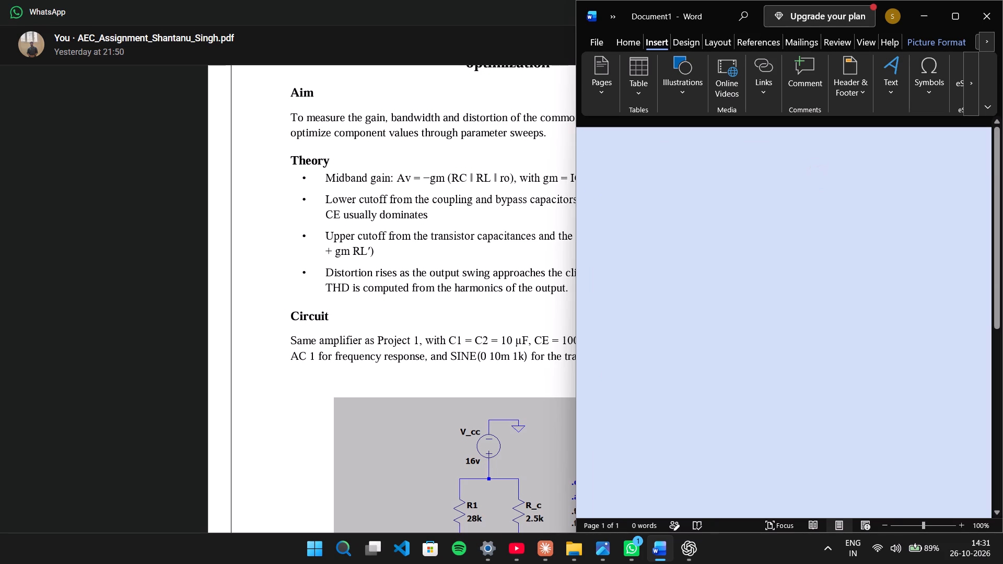
# Bring up the paste options at the start of the empty document.
pyautogui.rightClick(603, 197)
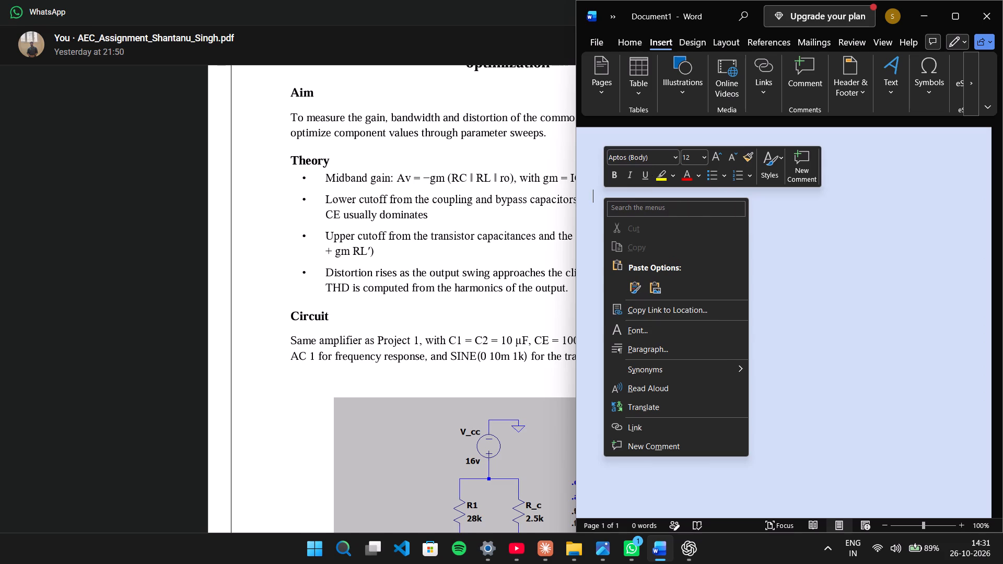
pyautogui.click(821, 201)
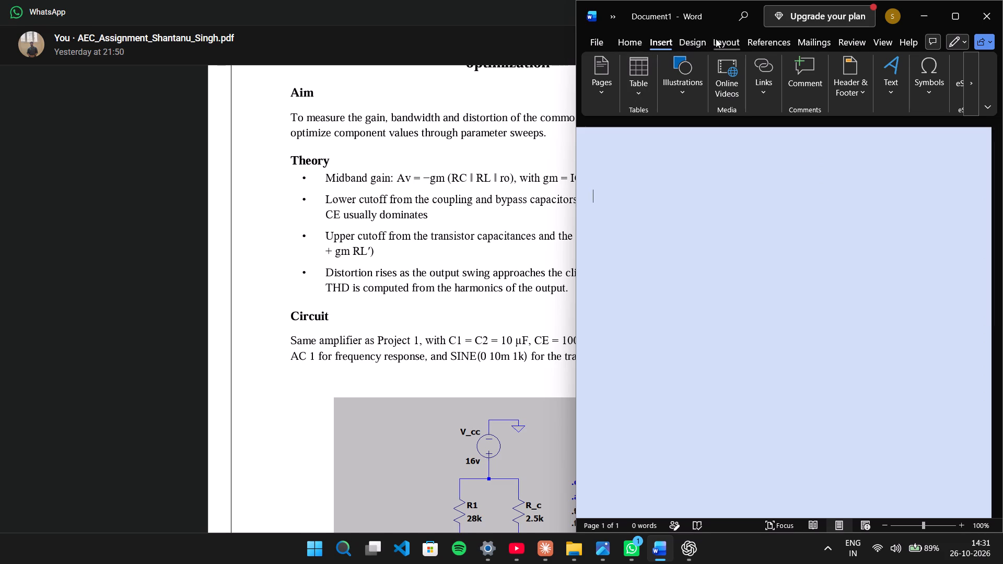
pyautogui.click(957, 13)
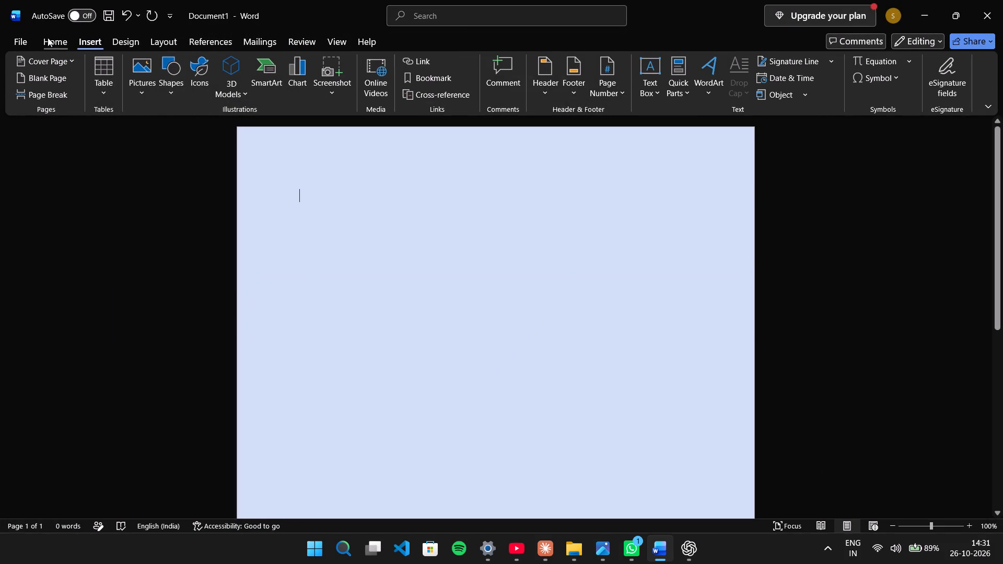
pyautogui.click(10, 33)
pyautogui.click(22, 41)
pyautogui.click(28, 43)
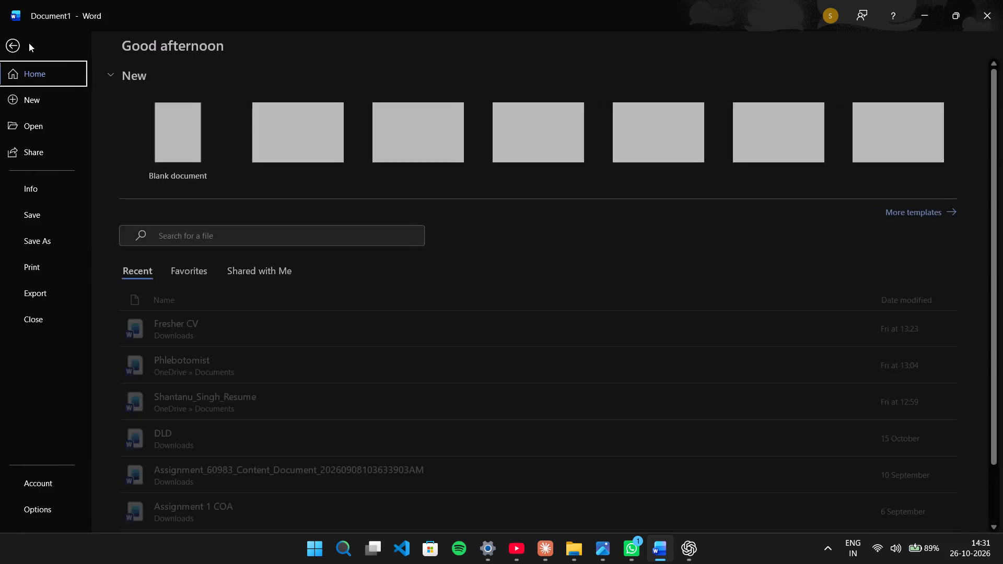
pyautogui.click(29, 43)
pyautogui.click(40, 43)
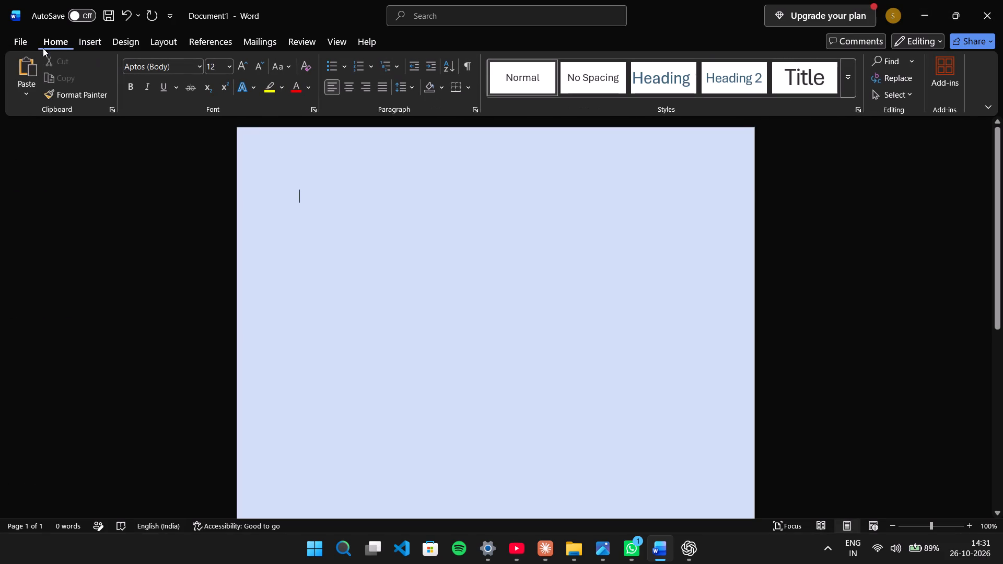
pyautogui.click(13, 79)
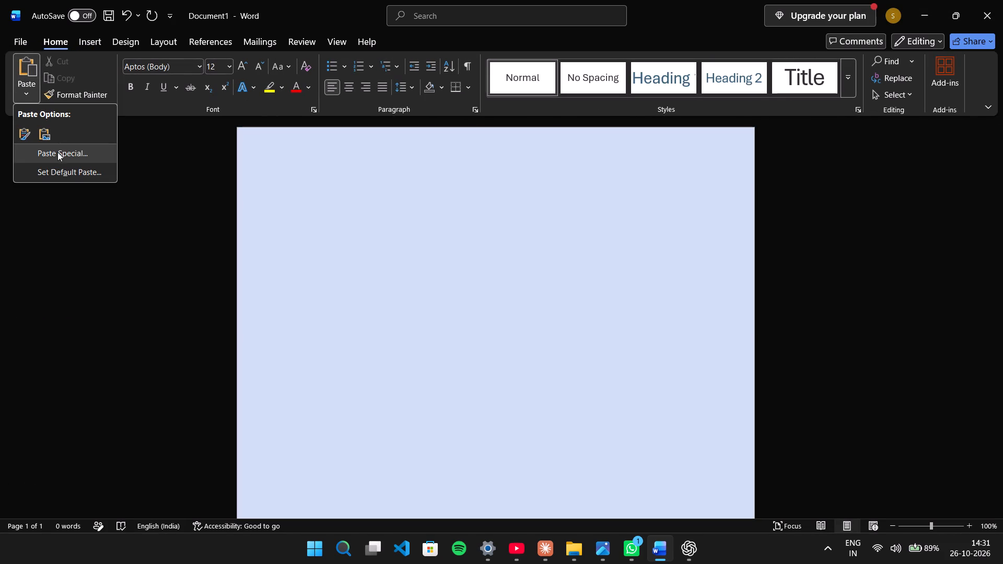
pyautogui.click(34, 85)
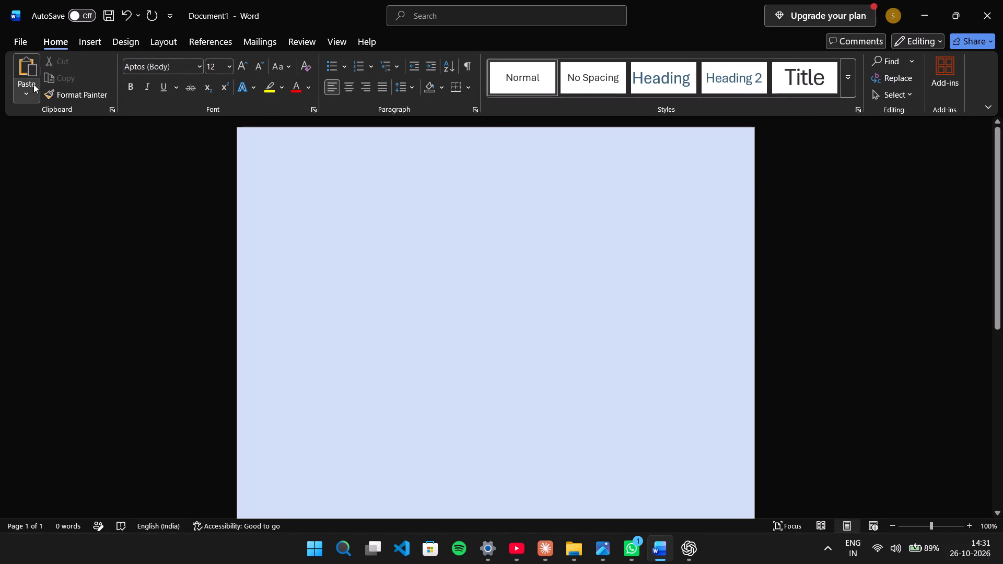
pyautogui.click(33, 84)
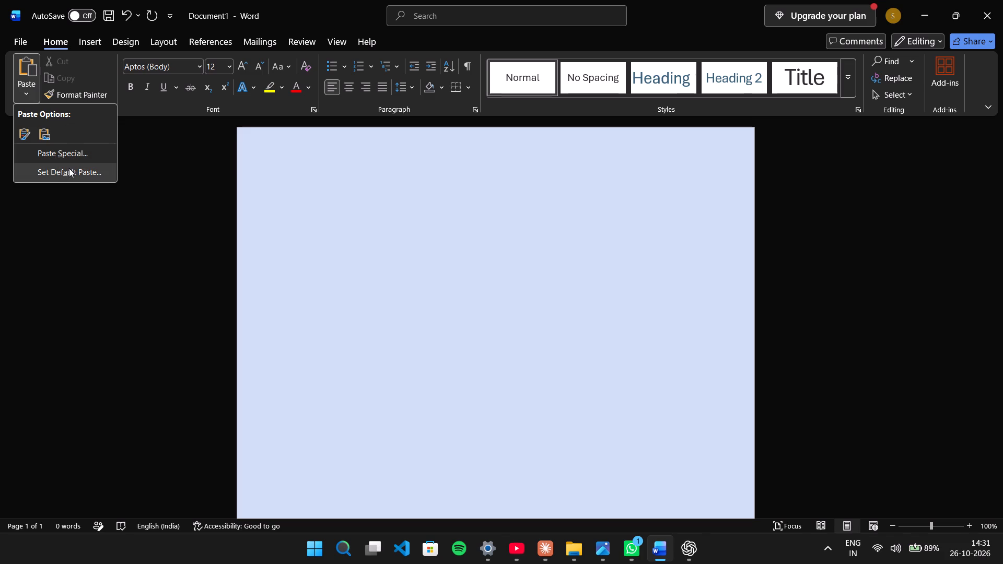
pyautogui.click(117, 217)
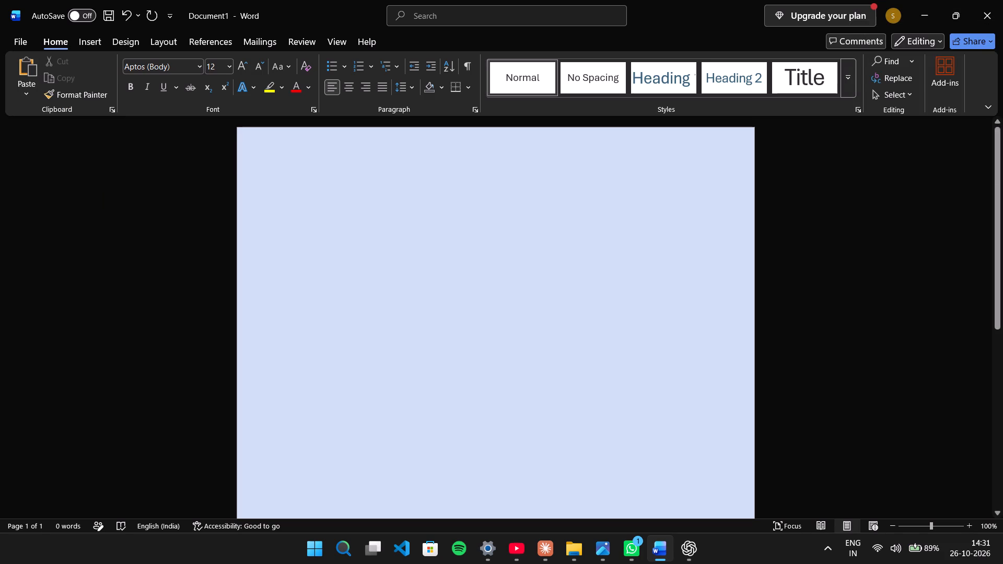
# Switch to File Explorer and open the Screenshots folder inside the OneDrive Pictures folder.
pyautogui.moveTo(563, 555); pyautogui.dragTo(628, 563)
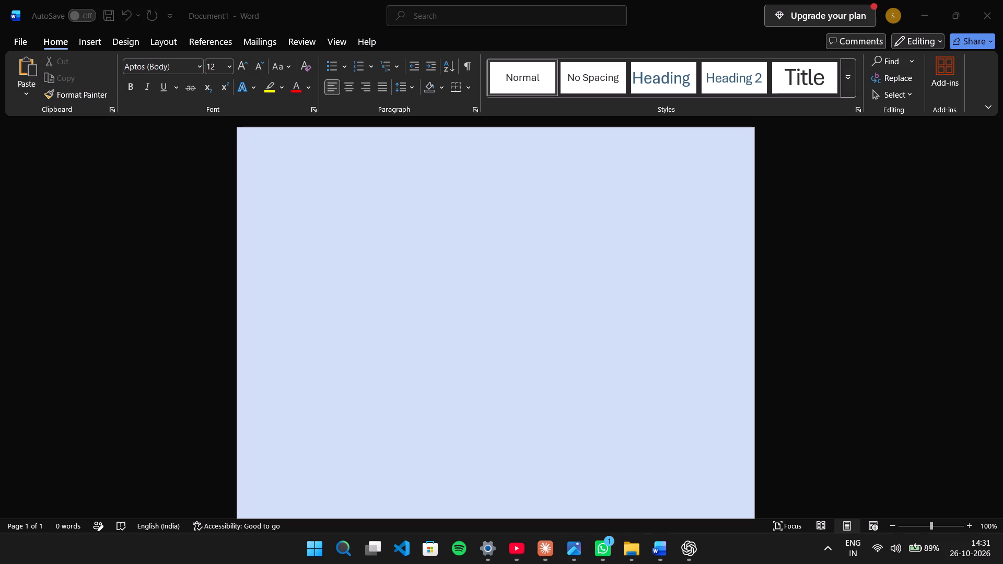
pyautogui.click(635, 548)
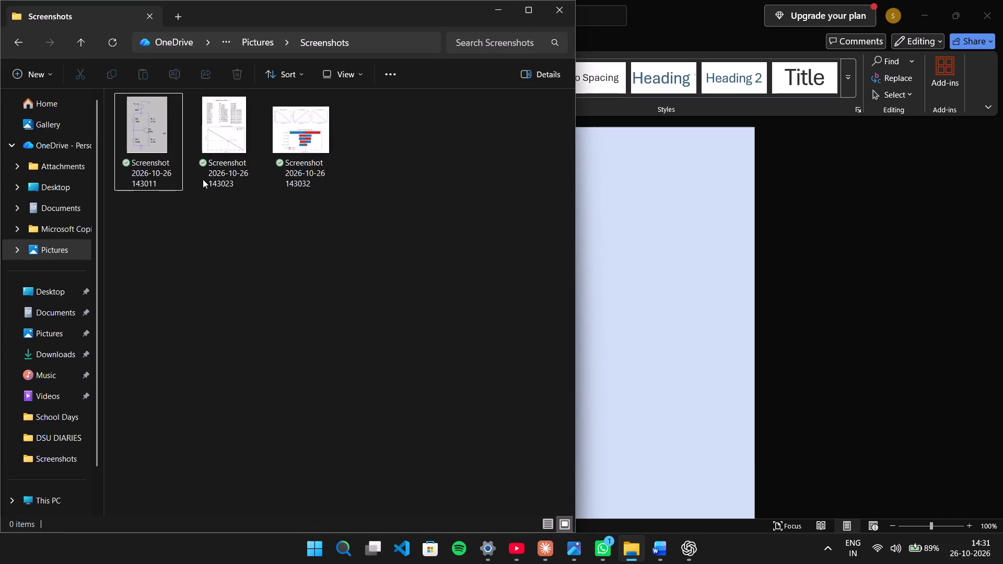
pyautogui.scroll(2, 313, 181)
pyautogui.click(29, 284)
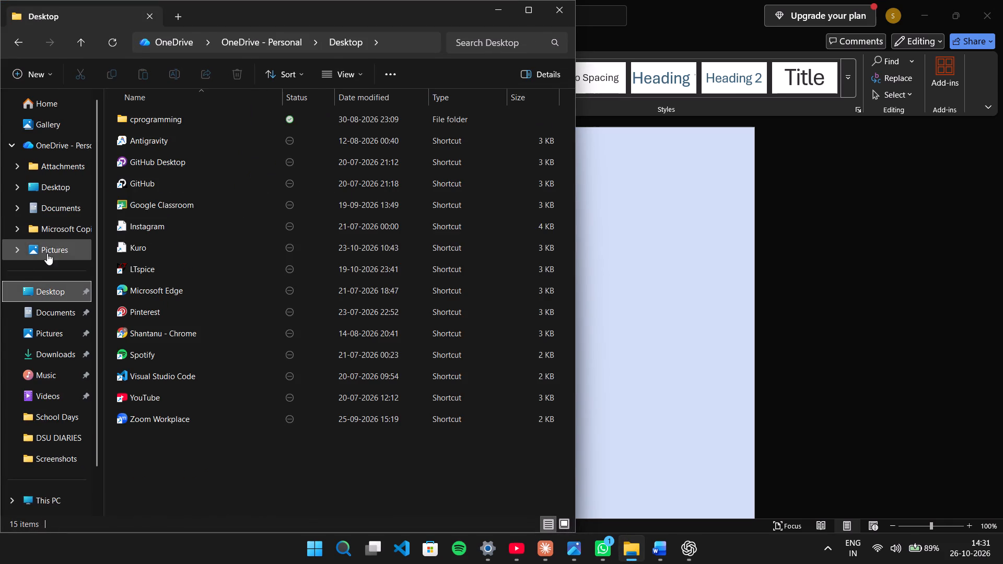
pyautogui.click(54, 260)
pyautogui.click(52, 252)
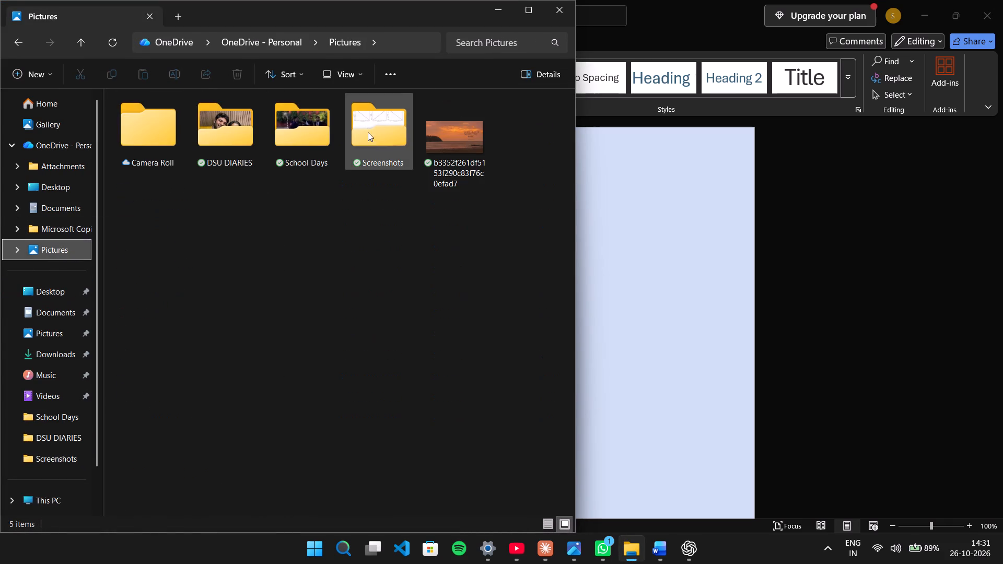
pyautogui.doubleClick(375, 134)
# Arrange the Screenshots folder window and the Word document side by side, each filling half the screen.
pyautogui.click(155, 130)
pyautogui.rightClick(155, 130)
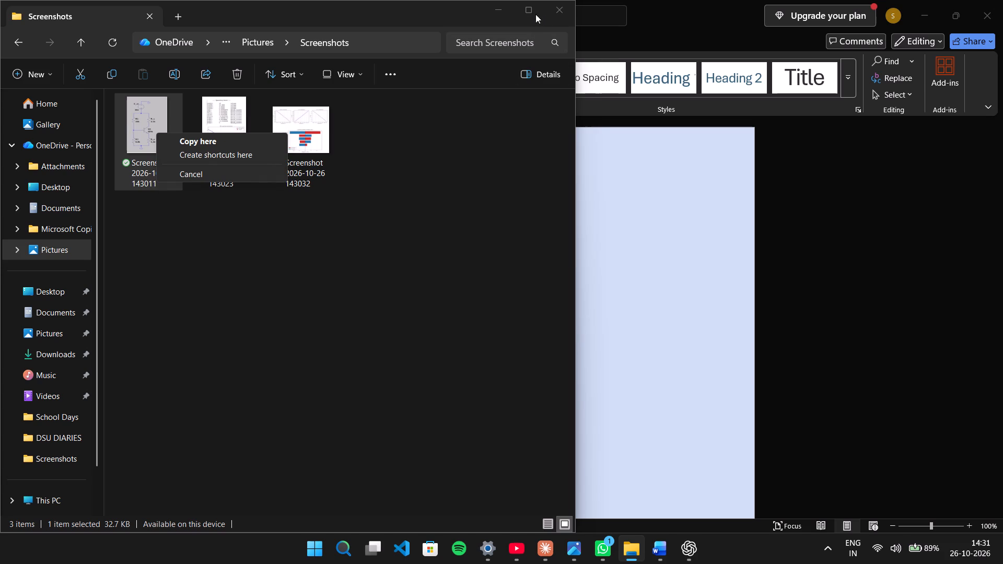
pyautogui.click(508, 96)
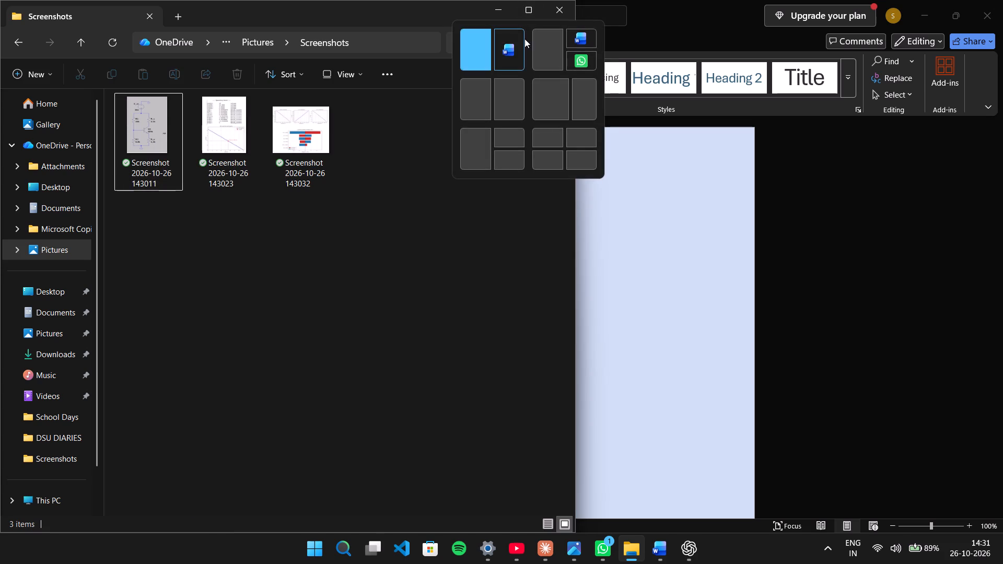
pyautogui.click(522, 37)
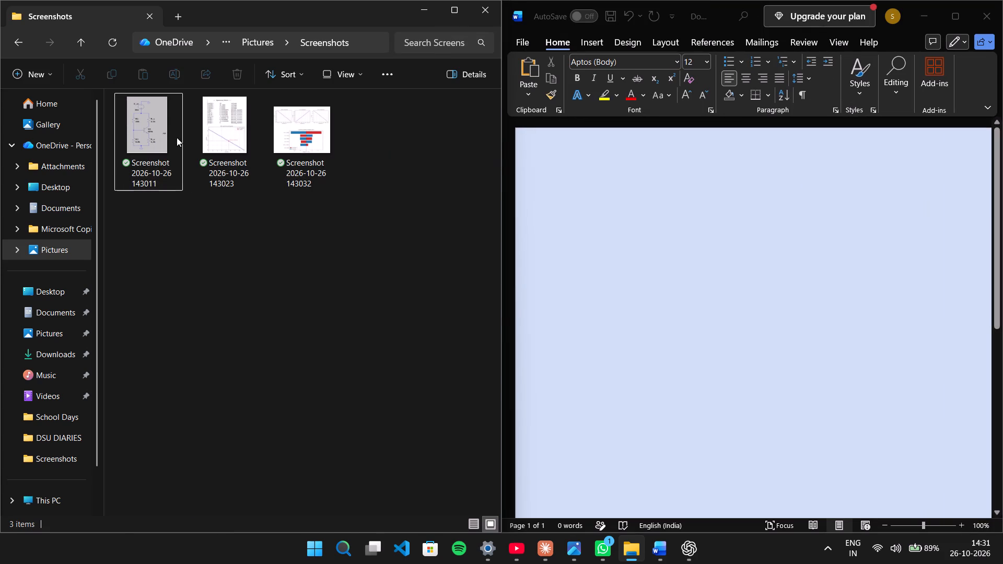
pyautogui.rightClick(155, 131)
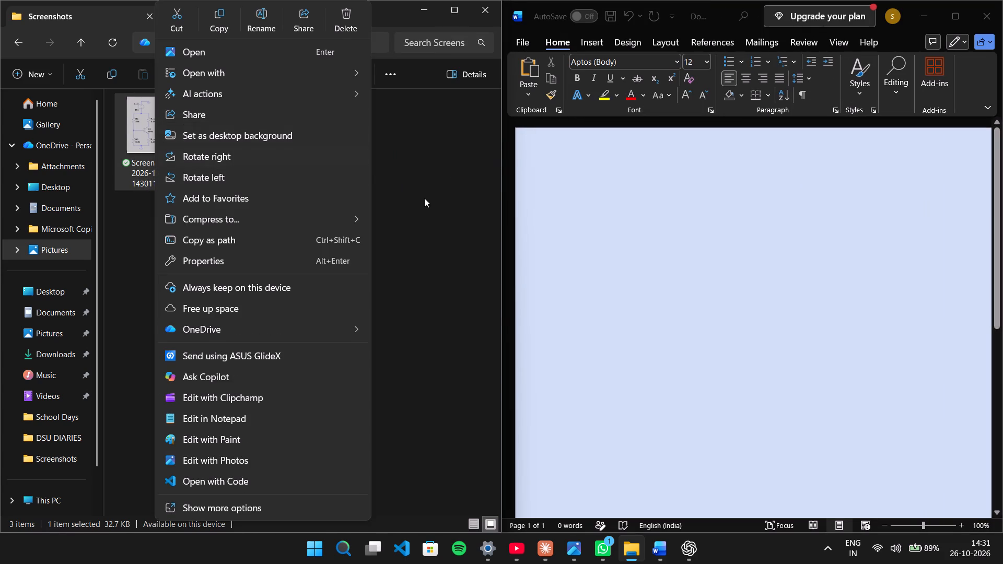
pyautogui.click(427, 198)
pyautogui.rightClick(164, 155)
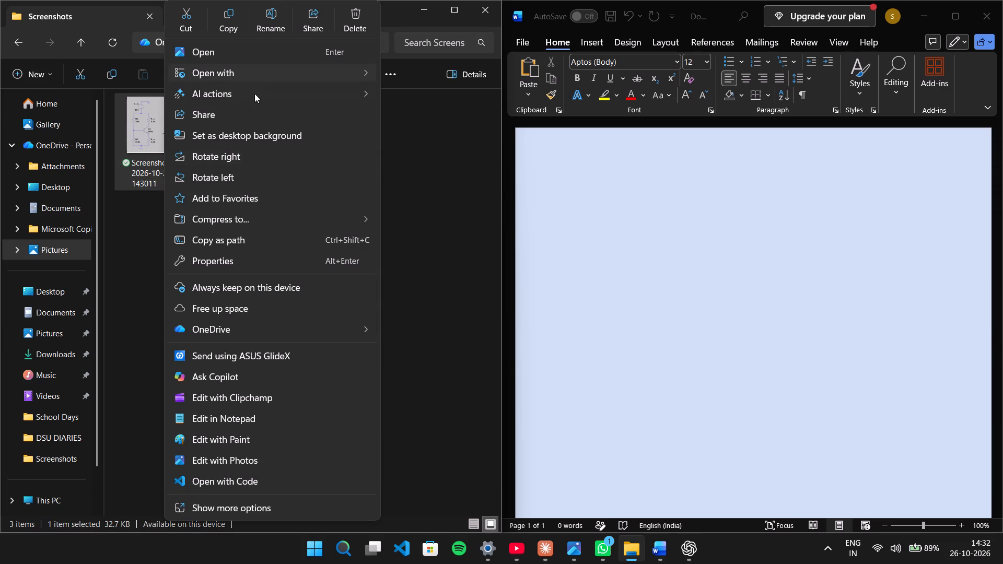
pyautogui.click(398, 161)
pyautogui.click(157, 115)
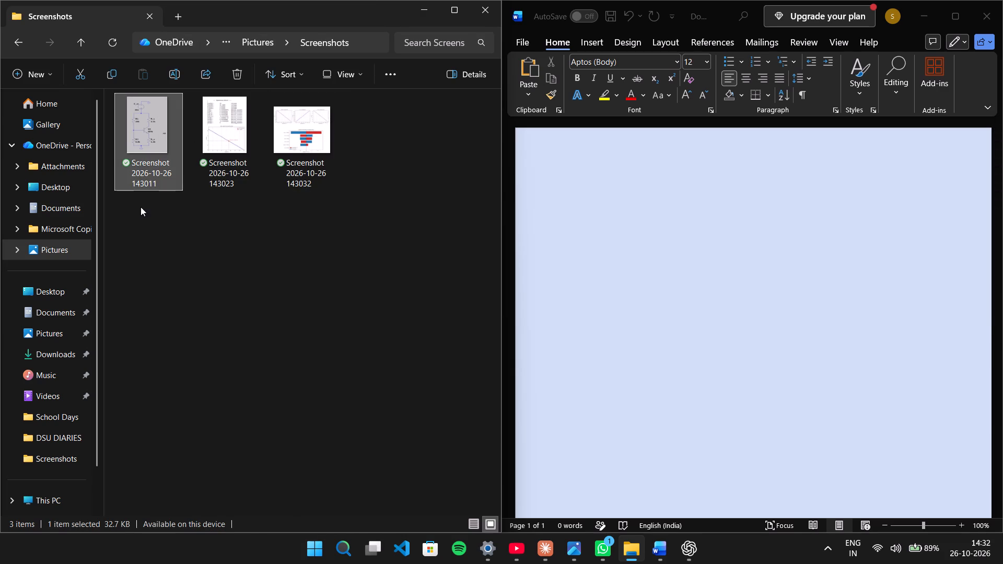
pyautogui.hotkey('ctrl', 'c')
pyautogui.click(566, 185)
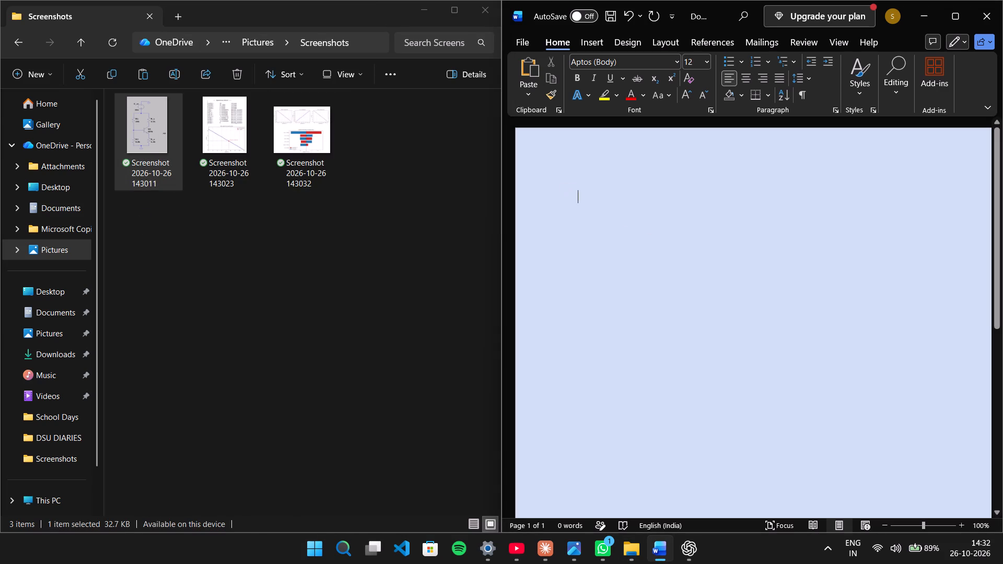
pyautogui.hotkey('ctrl', 'v')
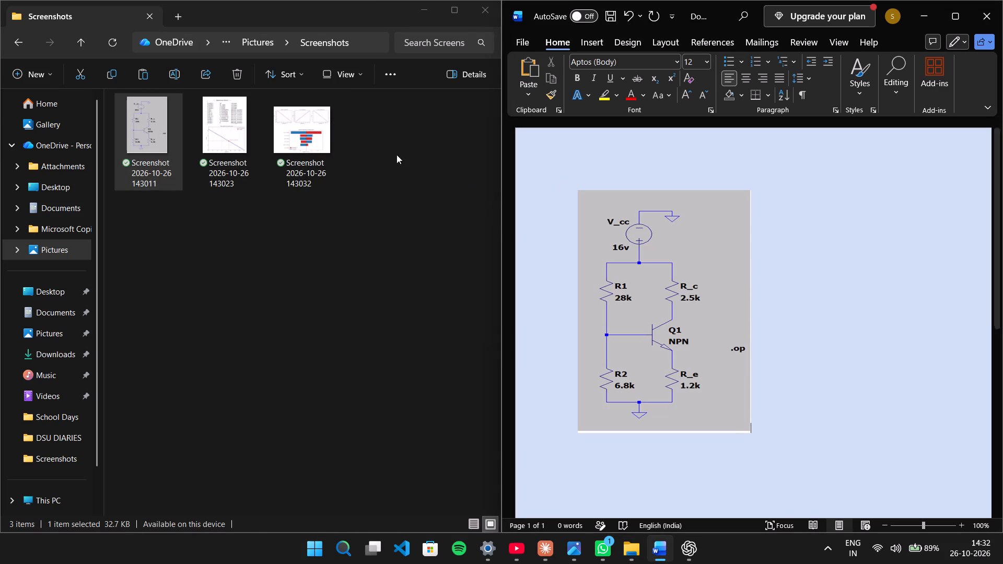
pyautogui.click(244, 130)
pyautogui.hotkey('ctrl', 'c')
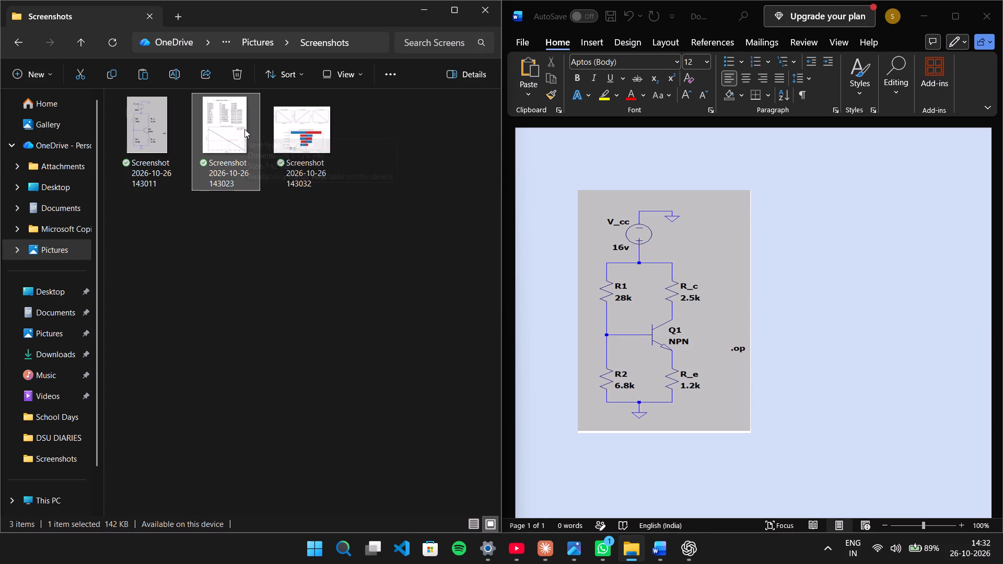
pyautogui.click(754, 426)
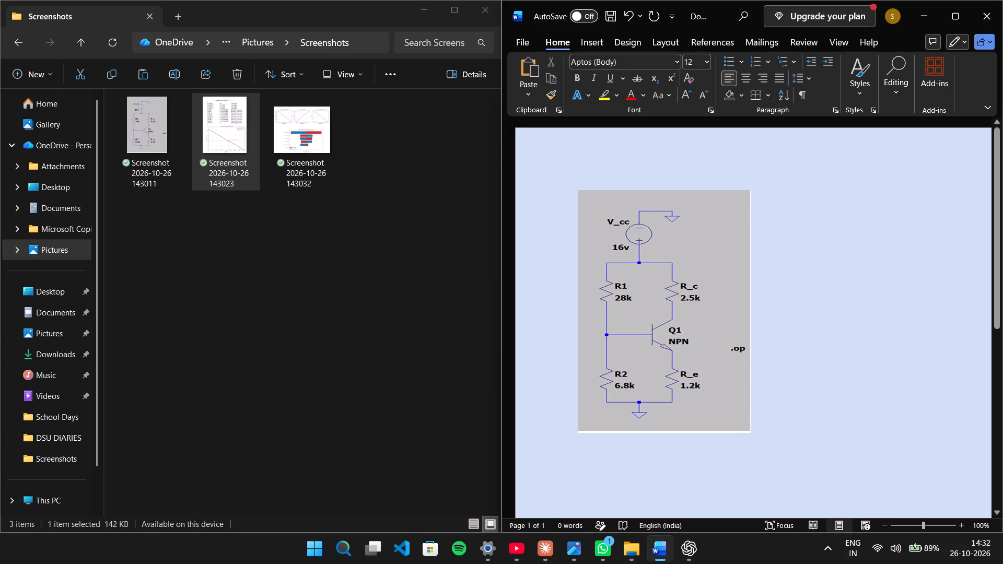
pyautogui.hotkey('ctrl', 'v')
pyautogui.click(283, 126)
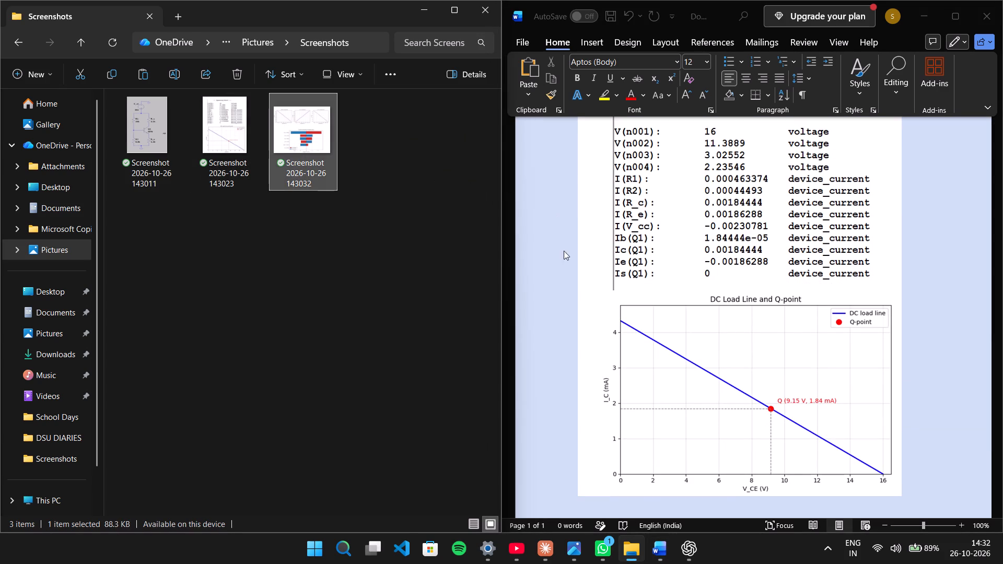
pyautogui.hotkey('ctrl', 'c')
pyautogui.click(920, 484)
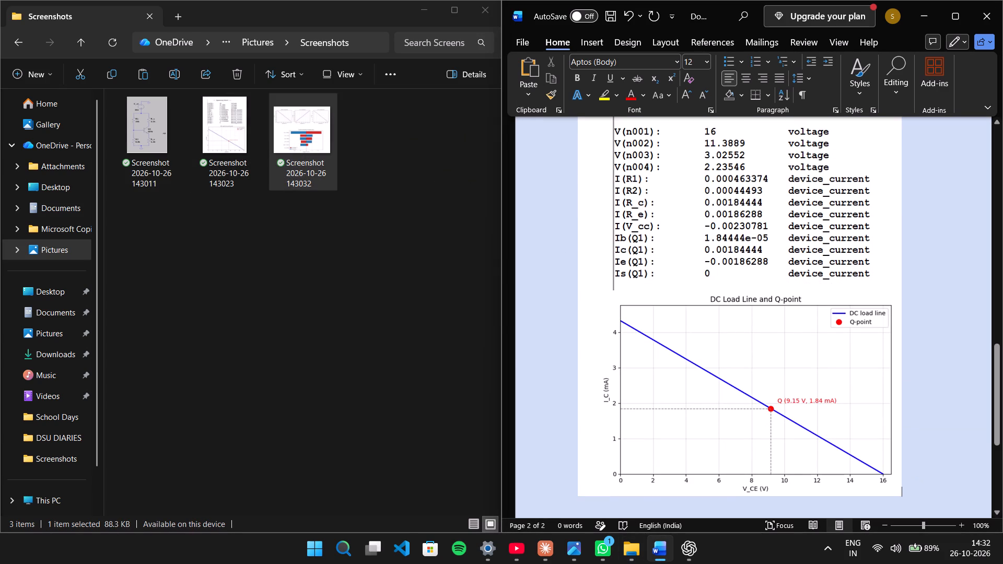
pyautogui.hotkey('ctrl', 'v')
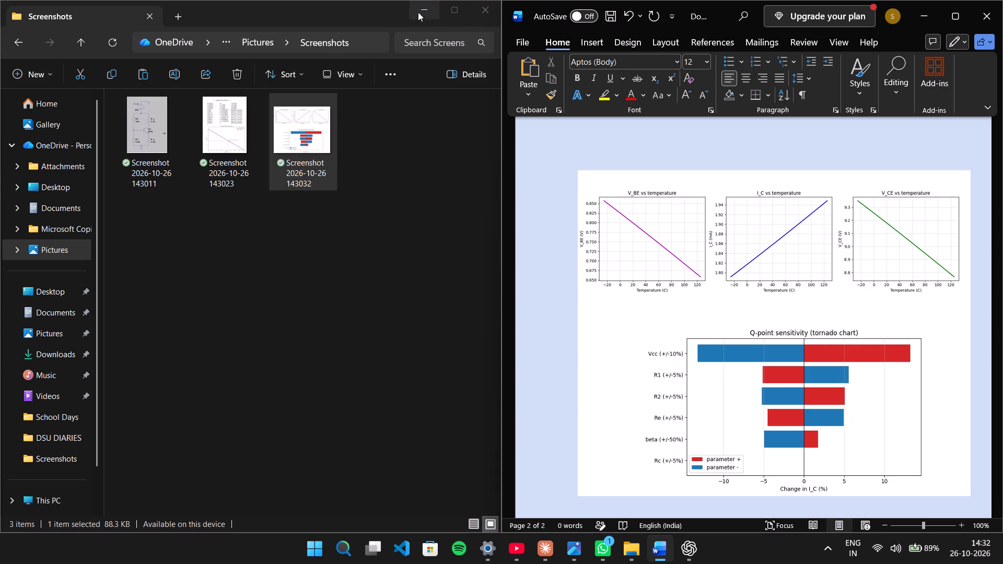
pyautogui.moveTo(145, 99); pyautogui.dragTo(237, 124)
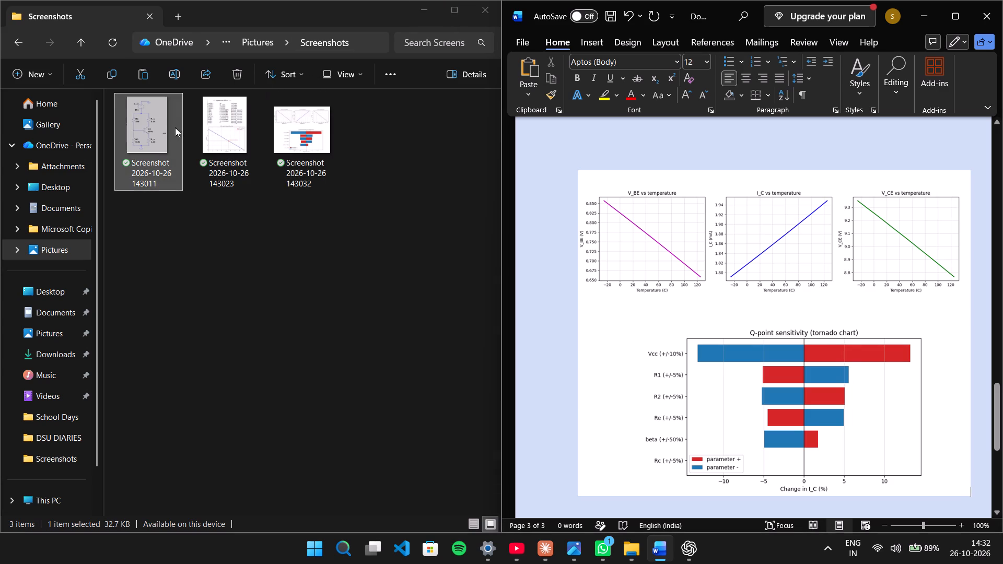
pyautogui.moveTo(333, 231); pyautogui.dragTo(325, 230)
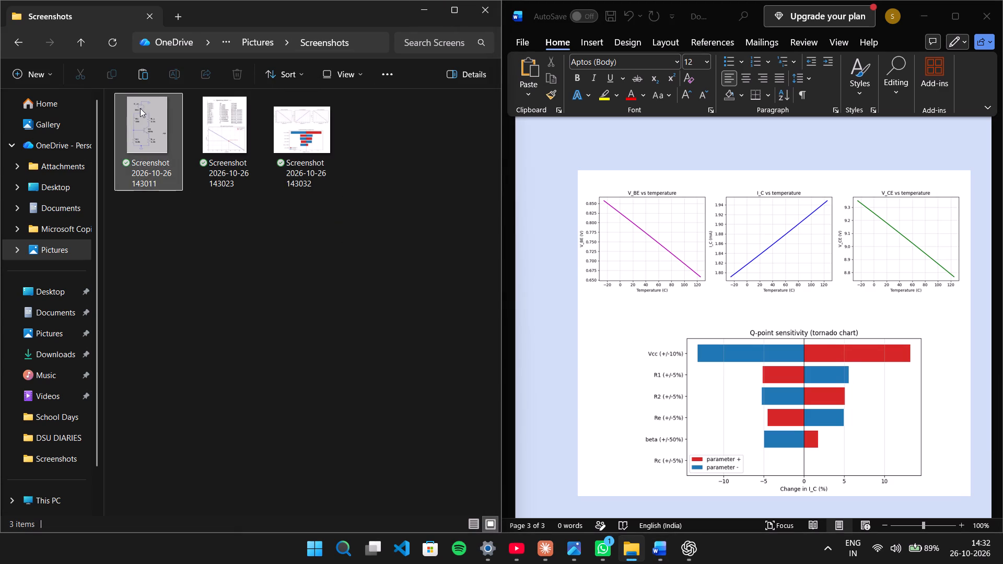
pyautogui.moveTo(104, 88); pyautogui.dragTo(319, 174)
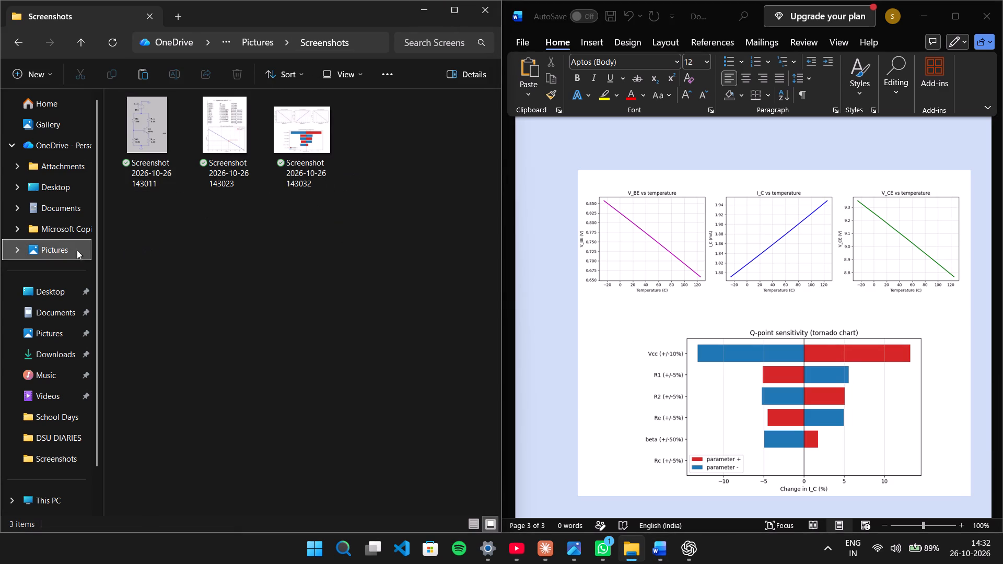
pyautogui.moveTo(162, 157); pyautogui.dragTo(264, 171)
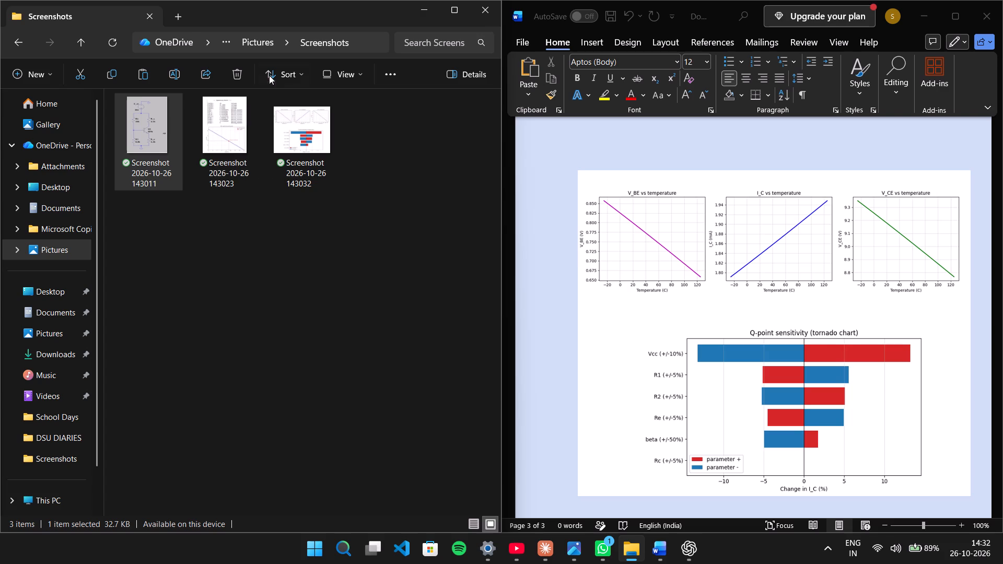
pyautogui.click(235, 67)
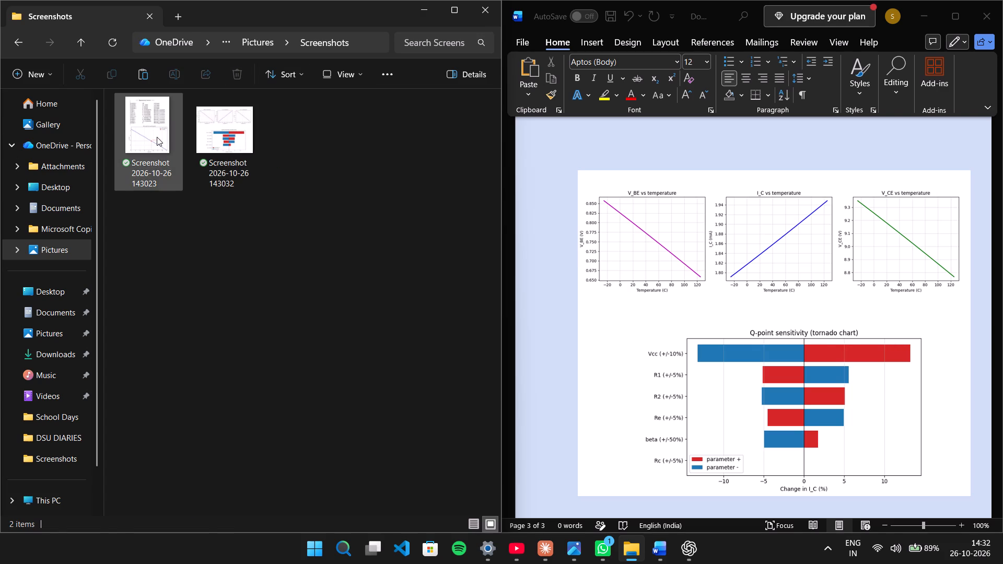
pyautogui.click(157, 137)
pyautogui.click(239, 73)
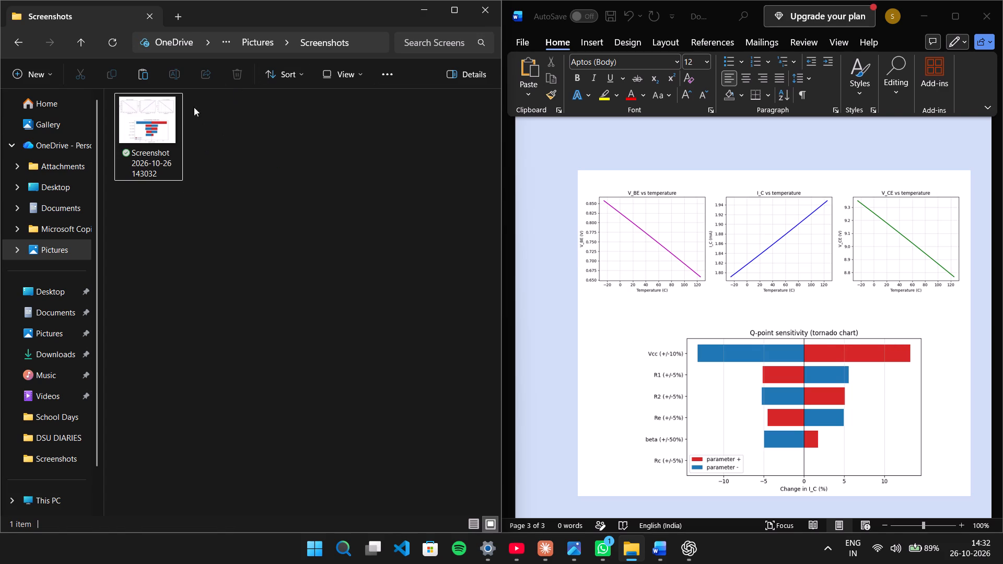
pyautogui.click(149, 144)
pyautogui.click(246, 77)
pyautogui.doubleClick(238, 78)
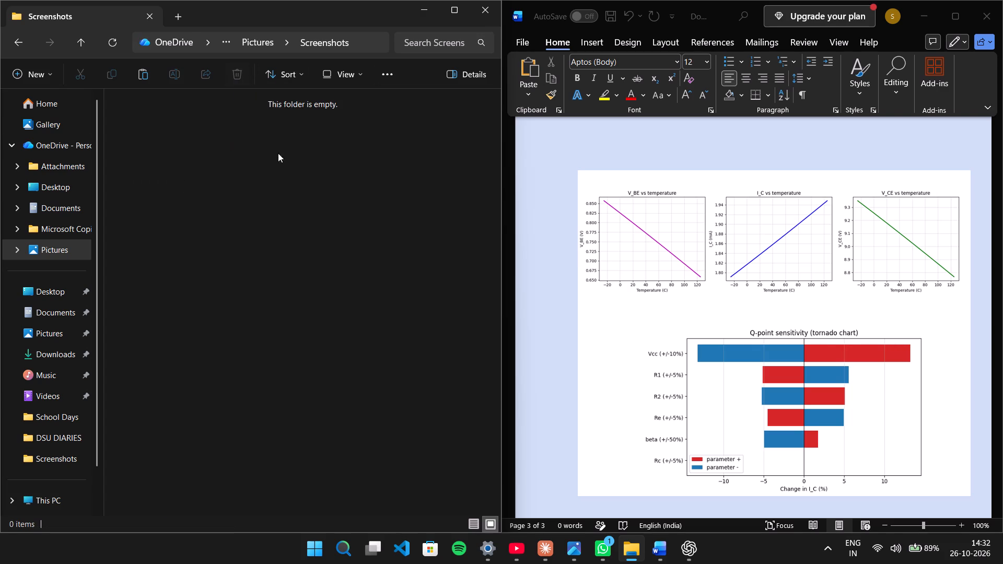
# Minimise the Screenshots folder window and maximise the Word document to check the pasted pictures up to the first page.
pyautogui.click(433, 2)
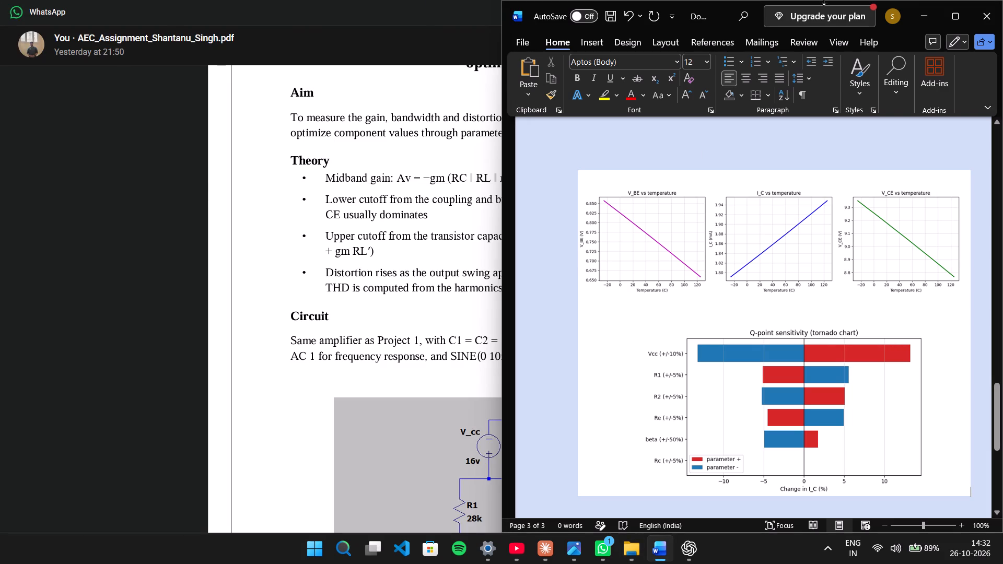
pyautogui.click(960, 15)
pyautogui.scroll(12, 582, 228)
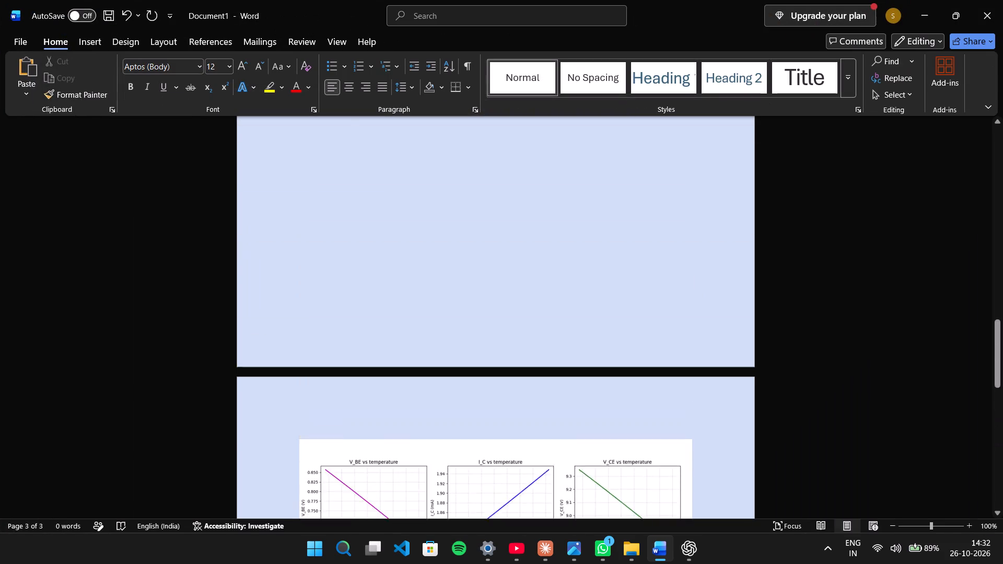
pyautogui.scroll(-2, 582, 228)
pyautogui.scroll(20, 582, 228)
pyautogui.scroll(3, 582, 228)
pyautogui.scroll(-1, 582, 228)
pyautogui.scroll(19, 582, 228)
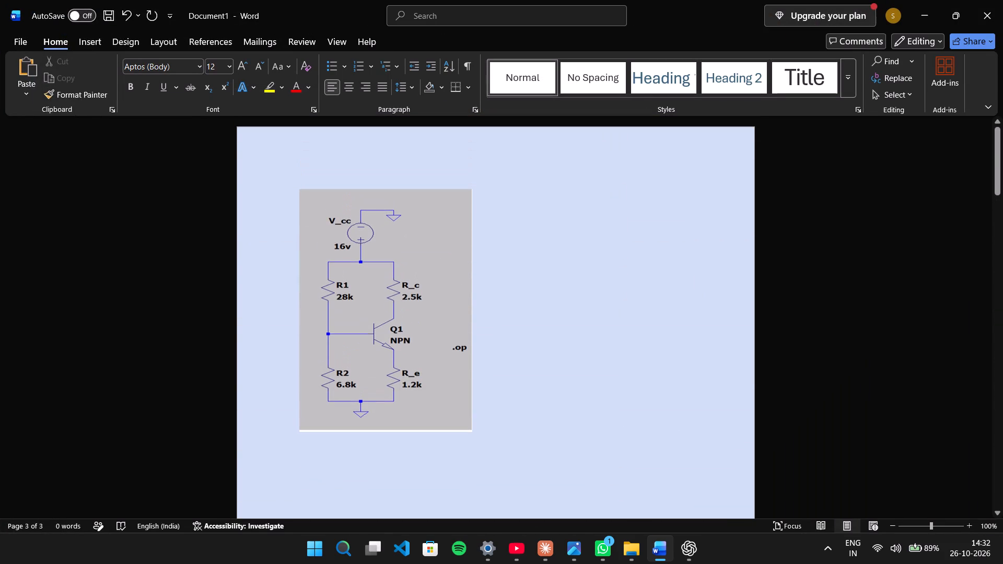
# Widen the circuit schematic picture on the first page slightly, keeping its height nearly the same.
pyautogui.scroll(3, 585, 232)
pyautogui.moveTo(427, 299); pyautogui.dragTo(423, 297)
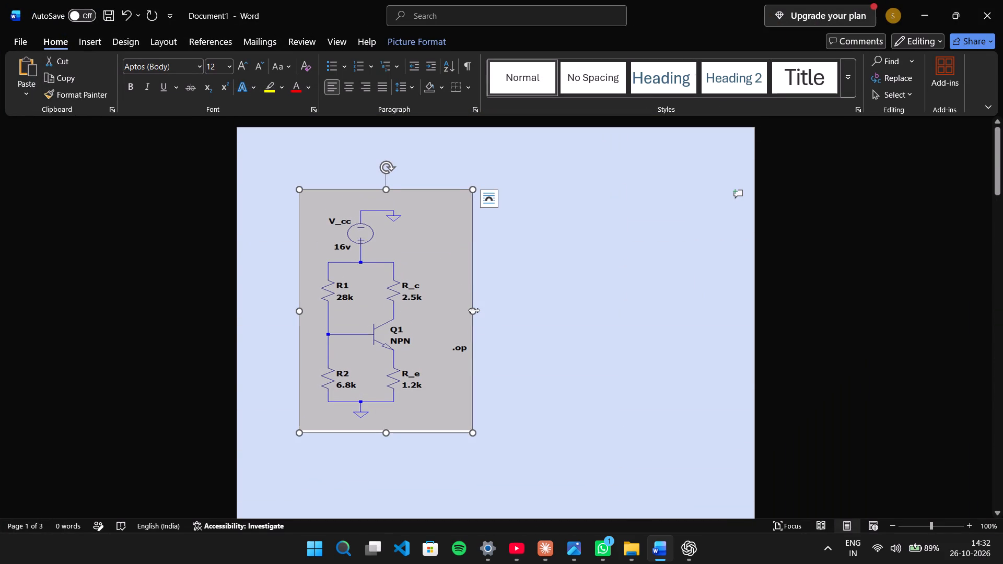
pyautogui.moveTo(474, 310); pyautogui.dragTo(481, 297)
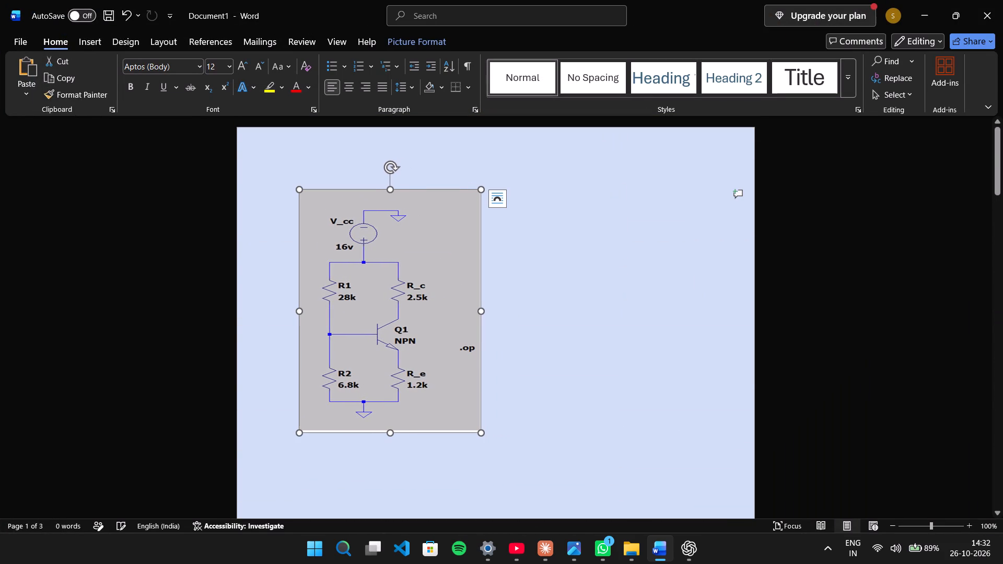
pyautogui.click(394, 434)
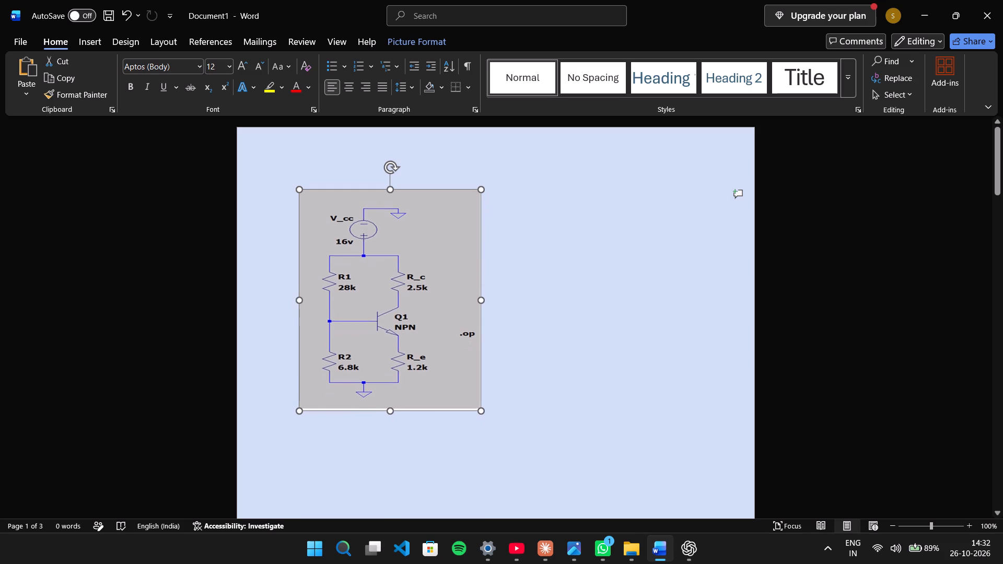
pyautogui.click(390, 187)
# Shrink the Operating Point and DC load line picture until it fits beside the circuit schematic on the first page.
pyautogui.scroll(-5, 488, 273)
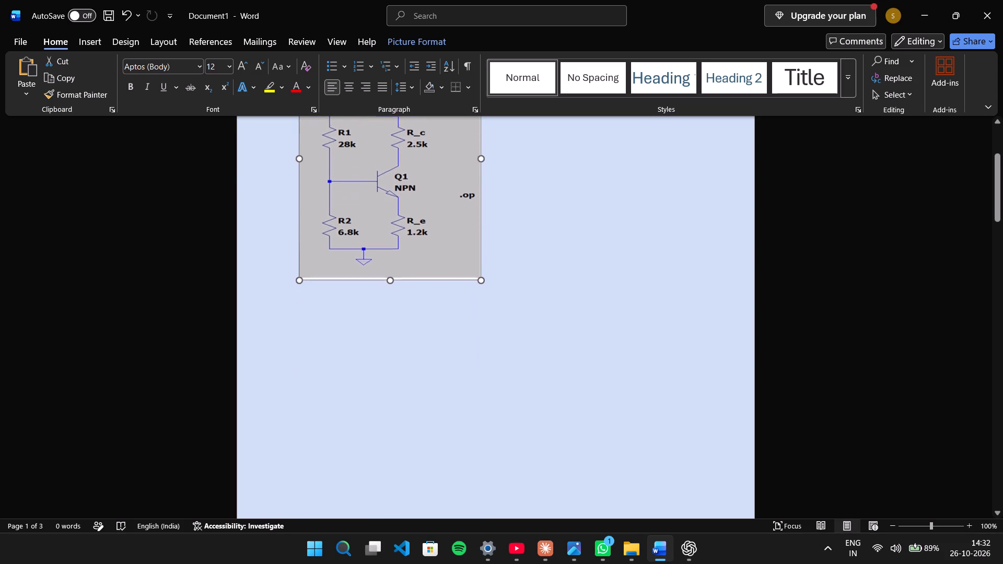
pyautogui.scroll(-20, 488, 272)
pyautogui.scroll(-1, 488, 272)
pyautogui.moveTo(429, 283); pyautogui.dragTo(425, 281)
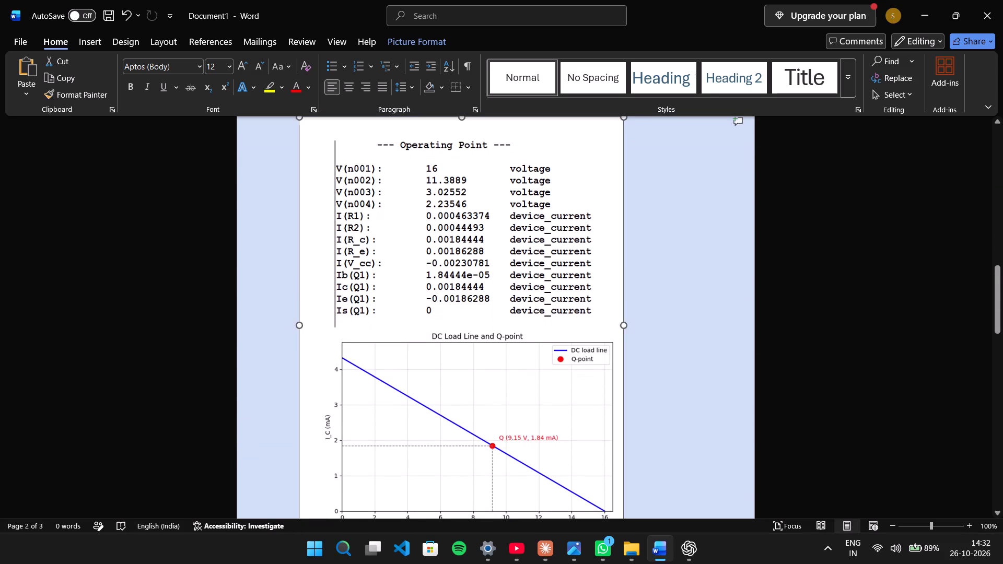
pyautogui.scroll(-4, 425, 281)
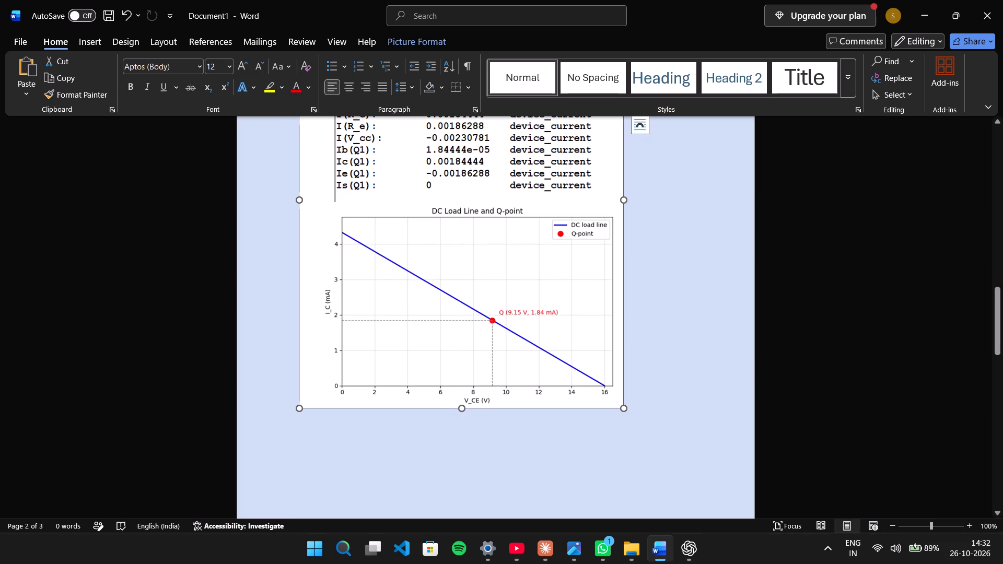
pyautogui.scroll(7, 456, 293)
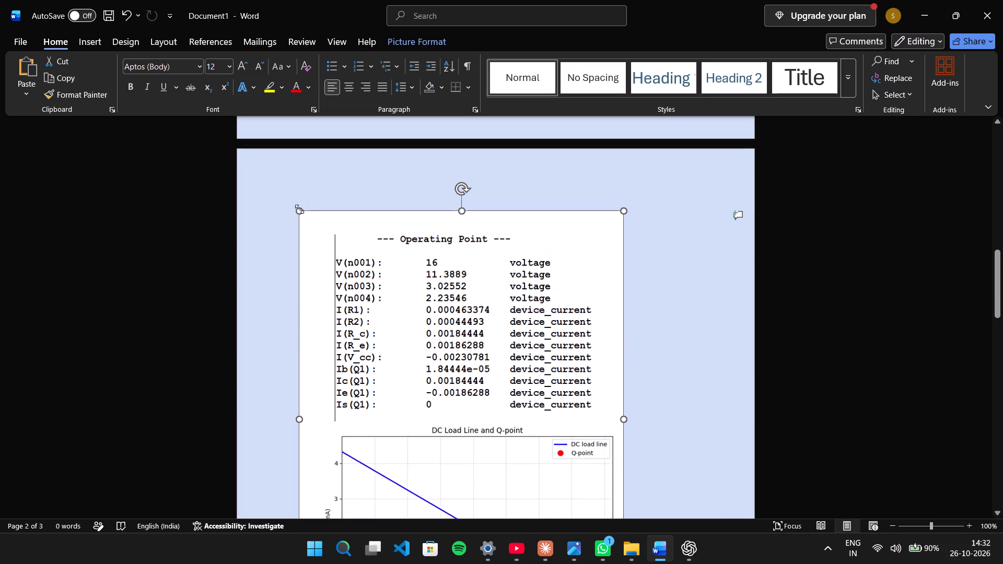
pyautogui.moveTo(299, 208); pyautogui.dragTo(443, 460)
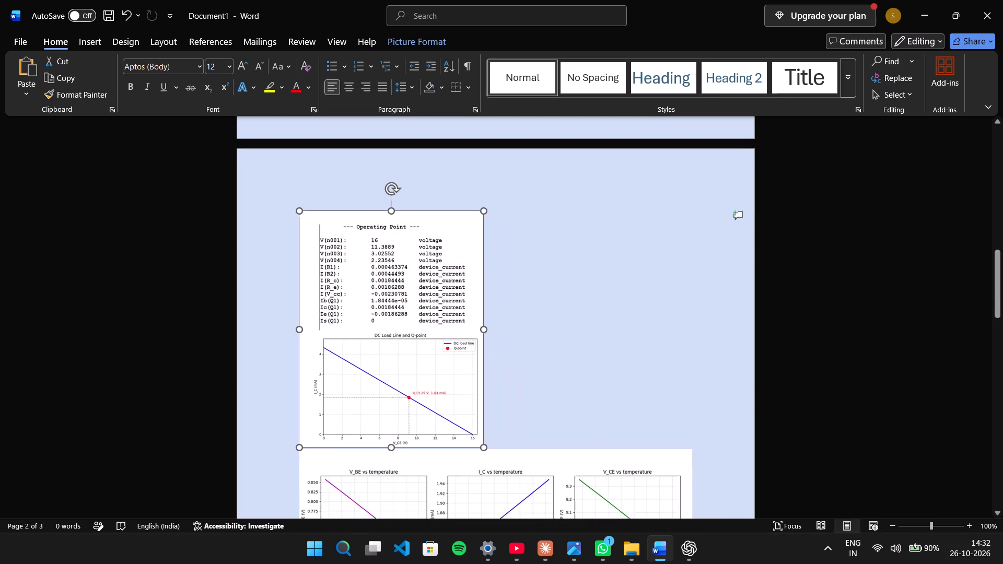
pyautogui.moveTo(443, 460); pyautogui.dragTo(446, 418)
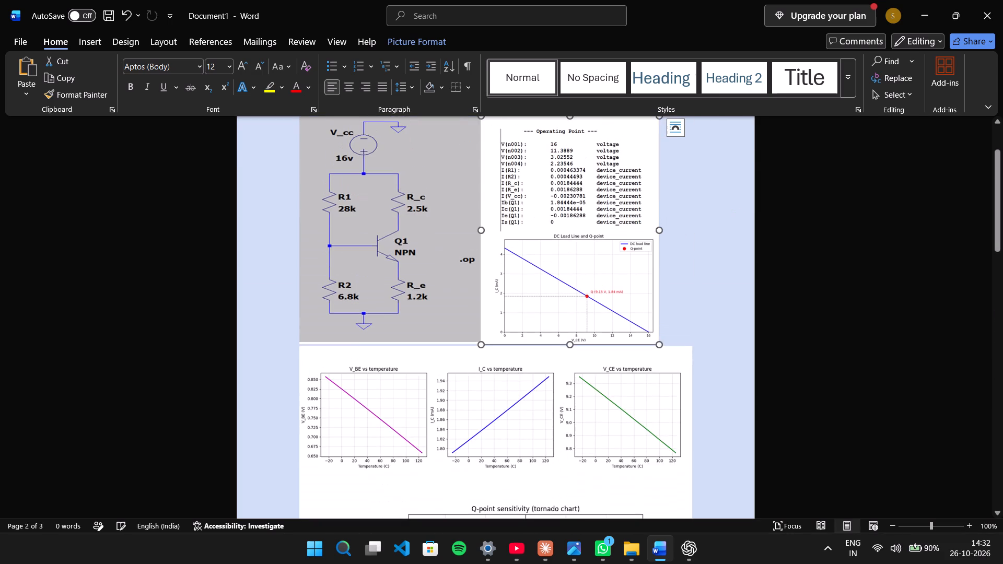
pyautogui.scroll(10, 656, 262)
pyautogui.scroll(-3, 654, 261)
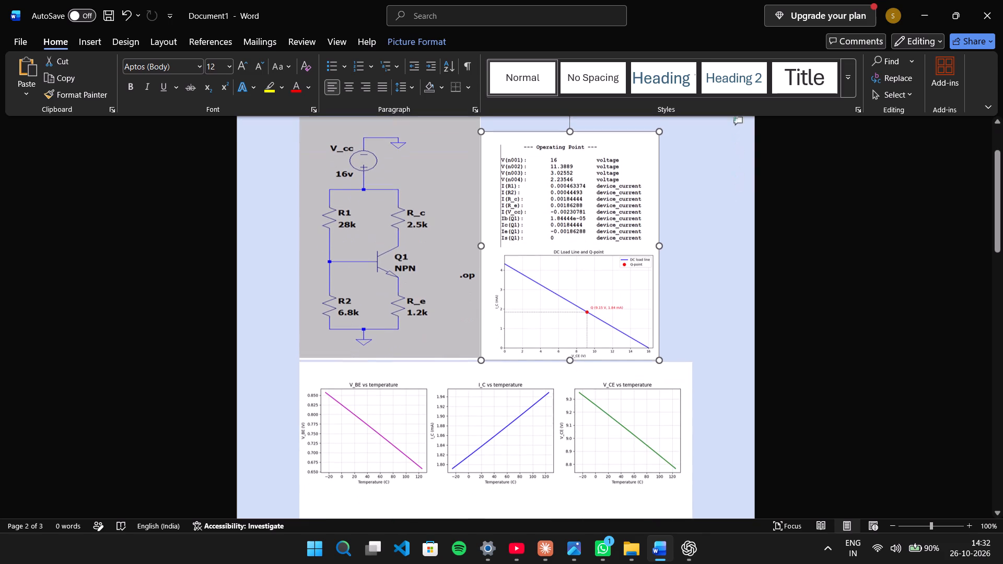
pyautogui.click(686, 271)
# Shrink the temperature plots and Q-point sensitivity picture to about three quarters of its width so it fits below on the first page.
pyautogui.scroll(-9, 686, 265)
pyautogui.scroll(3, 686, 264)
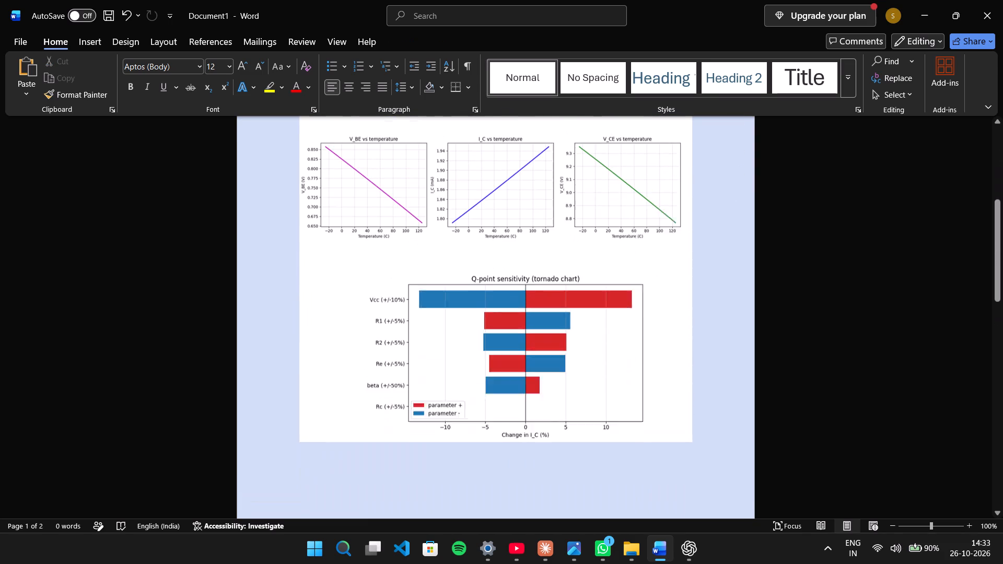
pyautogui.click(496, 256)
pyautogui.moveTo(298, 151); pyautogui.dragTo(310, 173)
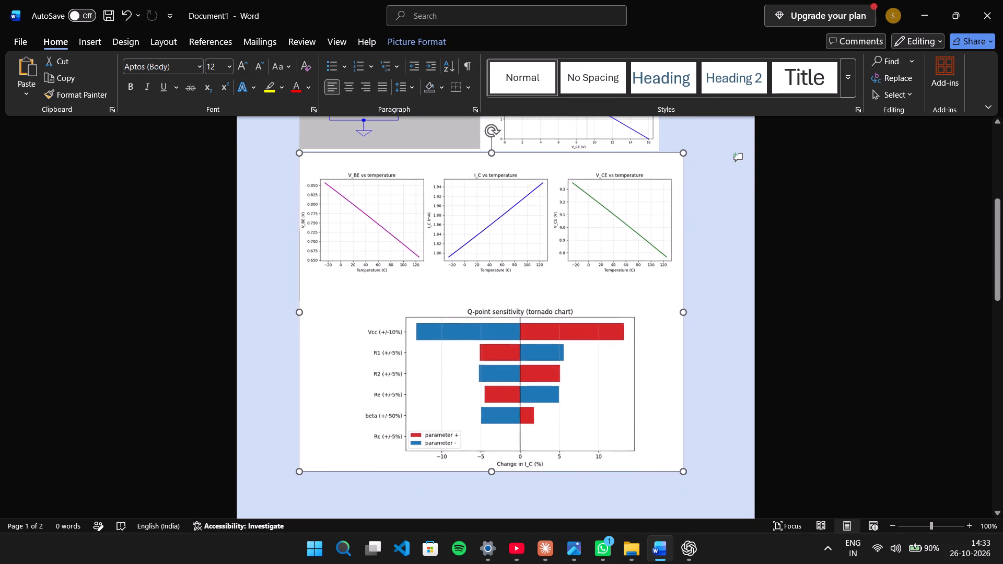
pyautogui.moveTo(310, 173); pyautogui.dragTo(396, 307)
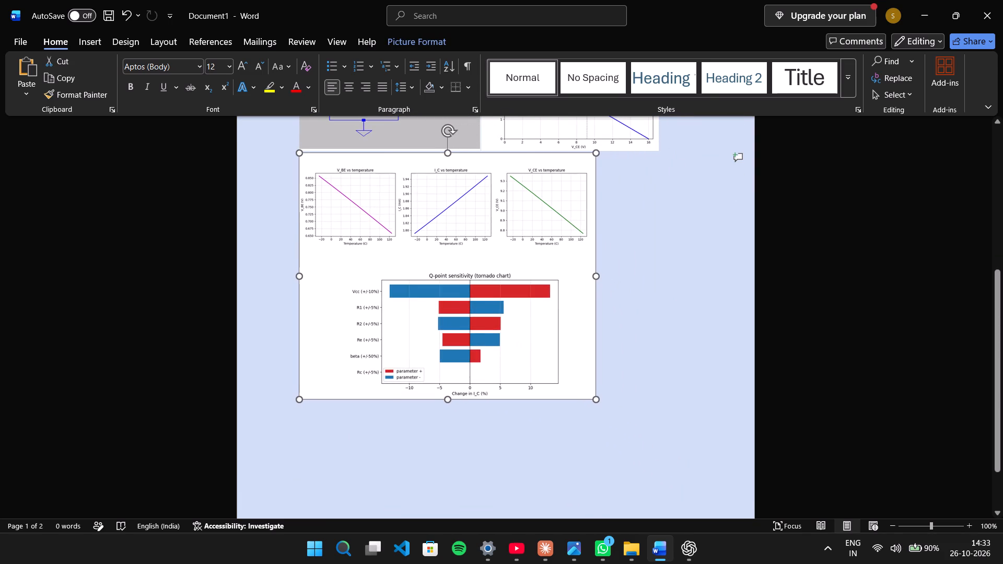
pyautogui.moveTo(396, 307); pyautogui.dragTo(395, 307)
pyautogui.click(675, 286)
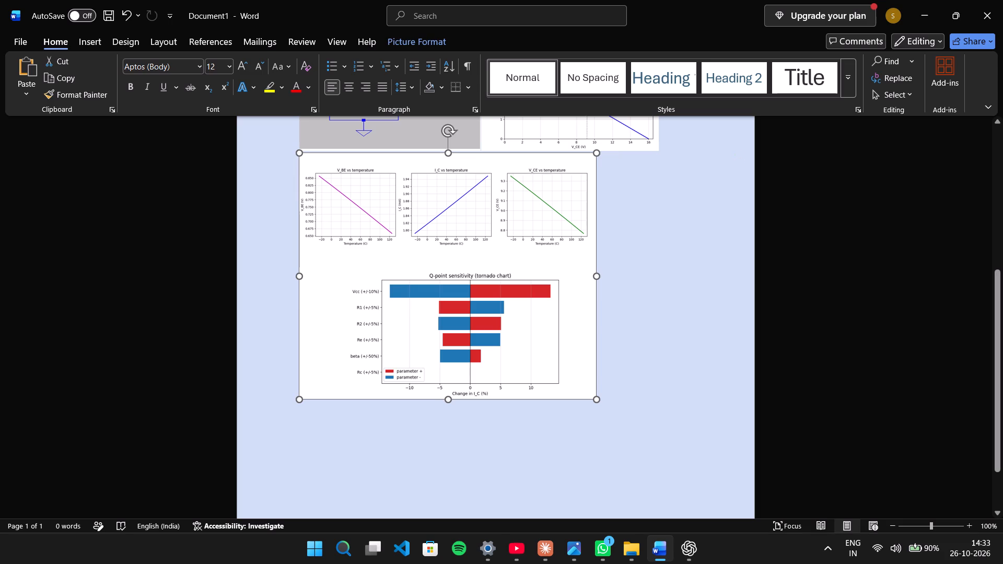
pyautogui.scroll(7, 668, 280)
pyautogui.scroll(-20, 668, 275)
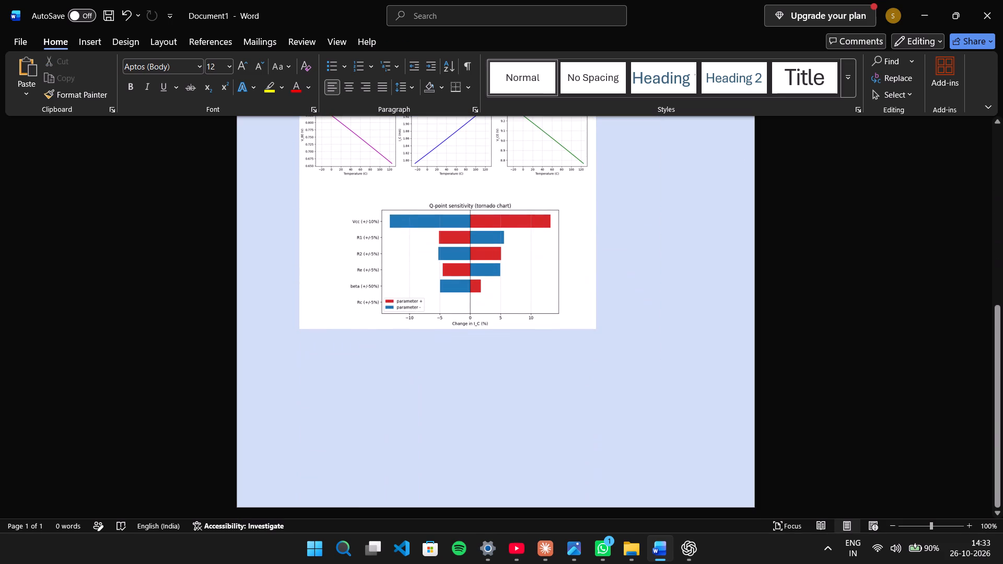
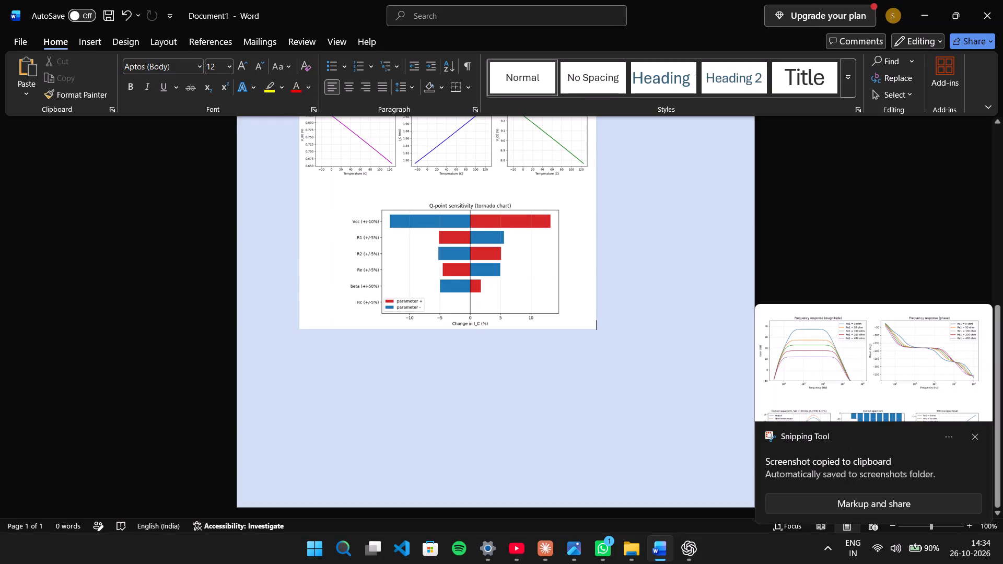
# Dismiss the screenshot notification and delete the unwanted screenshots 143328 and 143331 from the Screenshots folder.
pyautogui.moveTo(820, 374); pyautogui.dragTo(1002, 378)
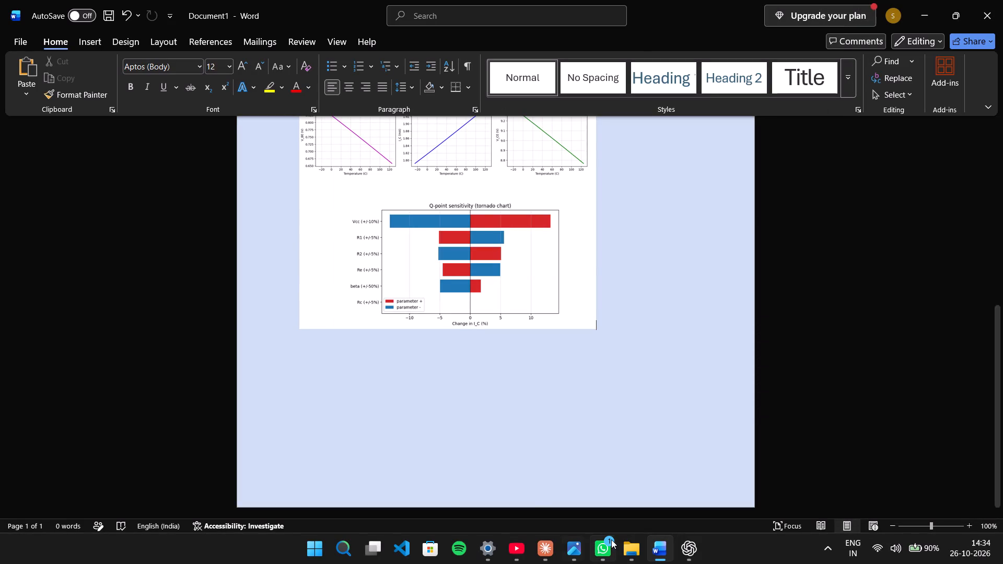
pyautogui.click(629, 548)
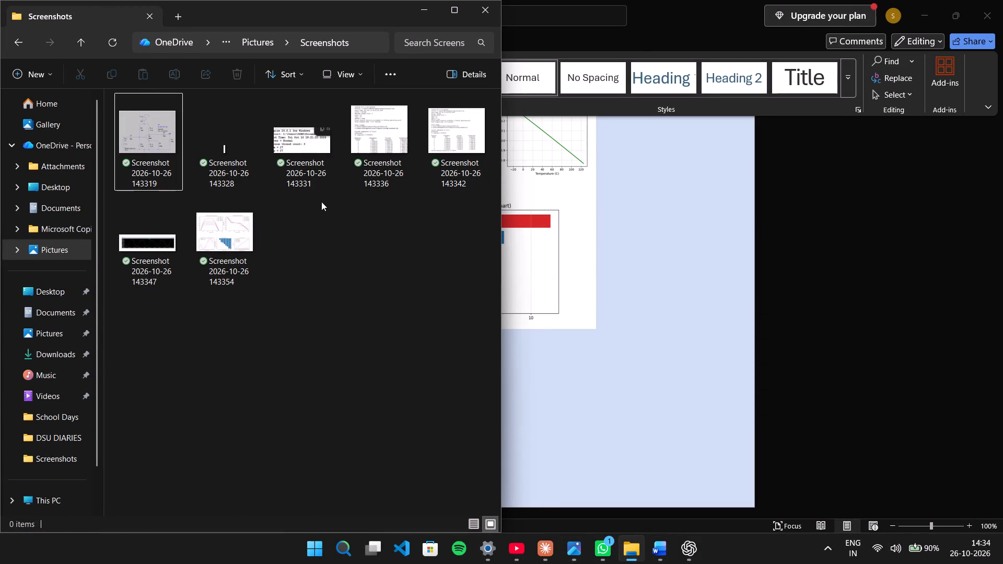
pyautogui.click(235, 155)
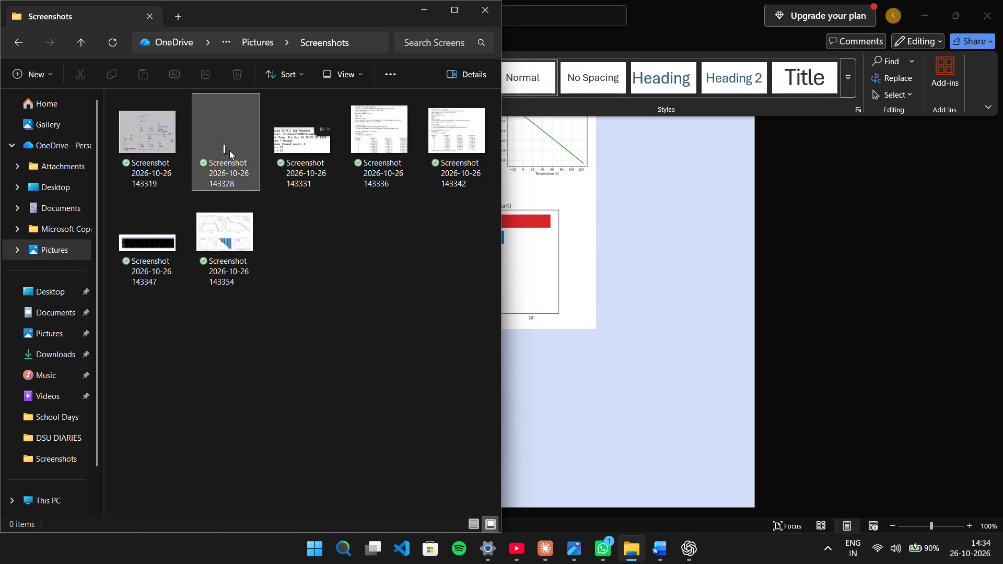
pyautogui.click(235, 79)
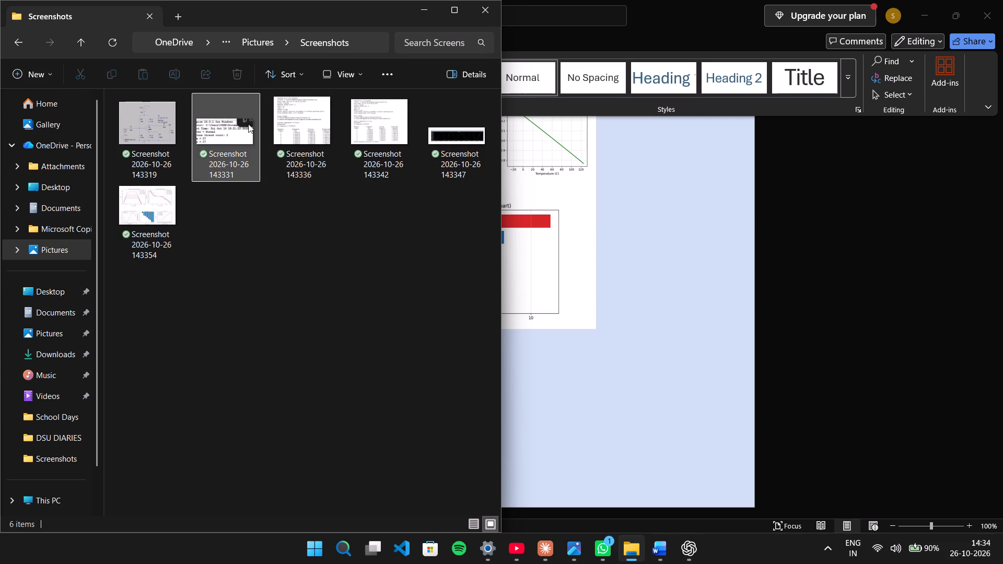
pyautogui.click(242, 78)
pyautogui.click(235, 74)
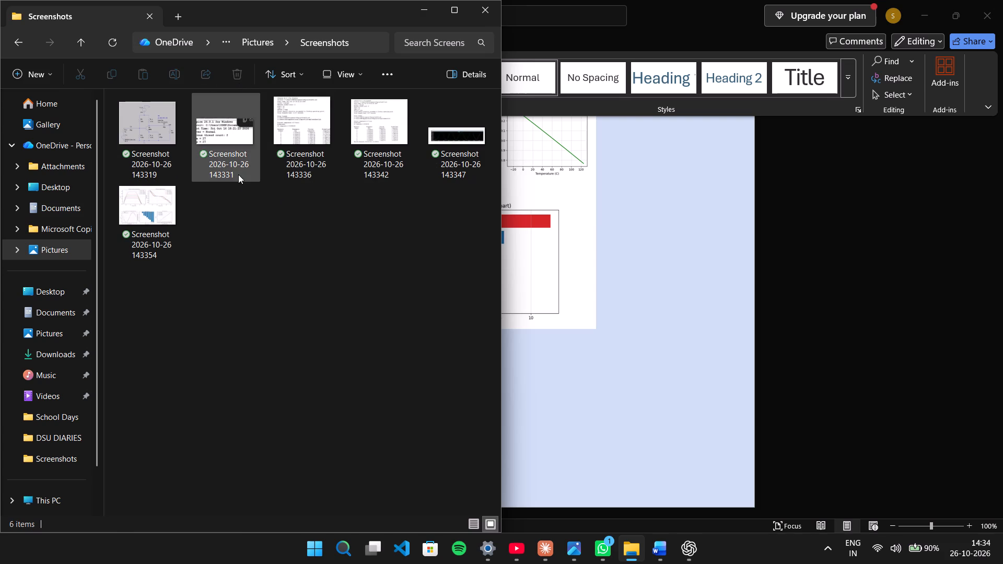
pyautogui.click(238, 174)
pyautogui.click(232, 73)
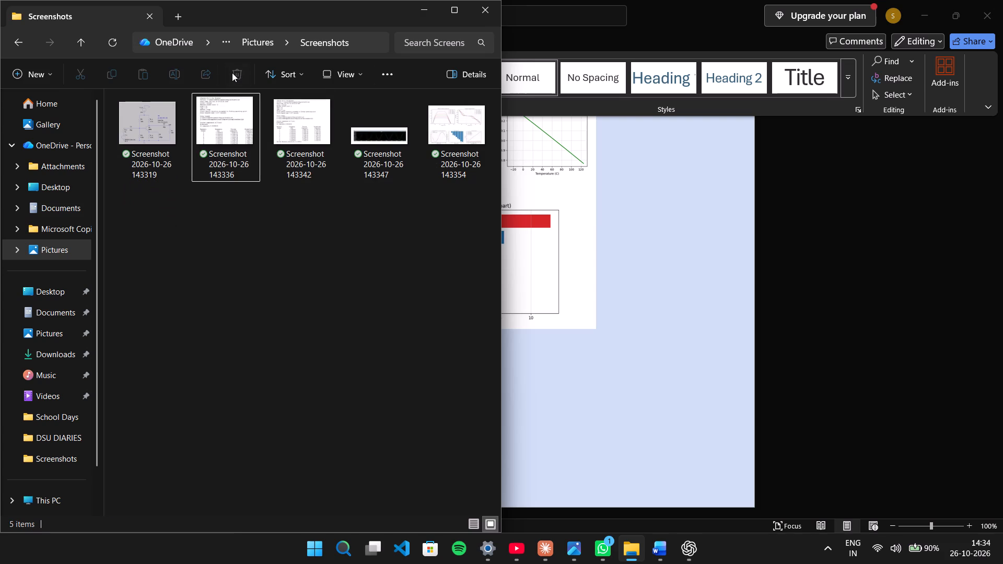
# Check screenshot 143336 in the image viewer and delete it from the Screenshots folder.
pyautogui.doubleClick(219, 123)
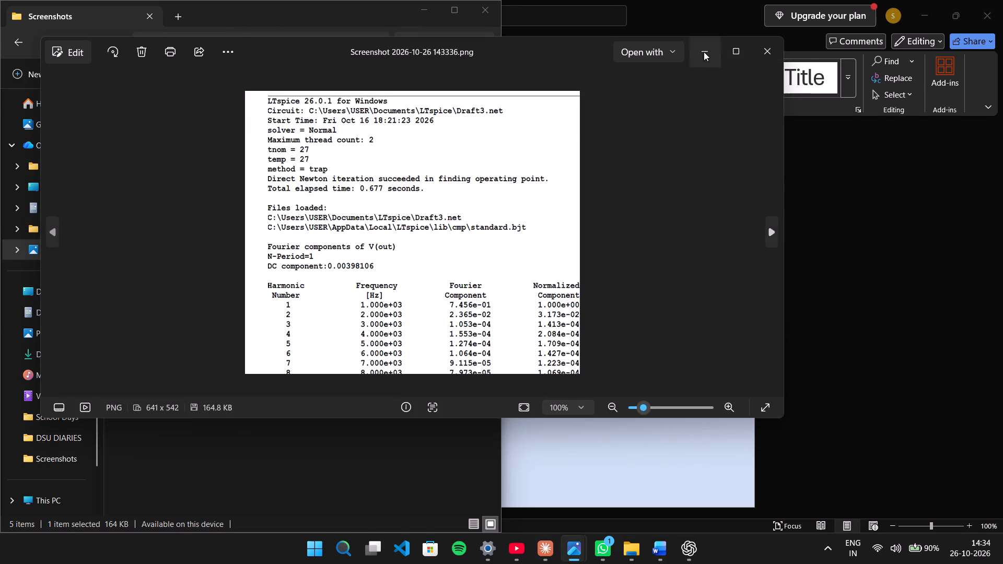
pyautogui.click(704, 52)
pyautogui.click(234, 73)
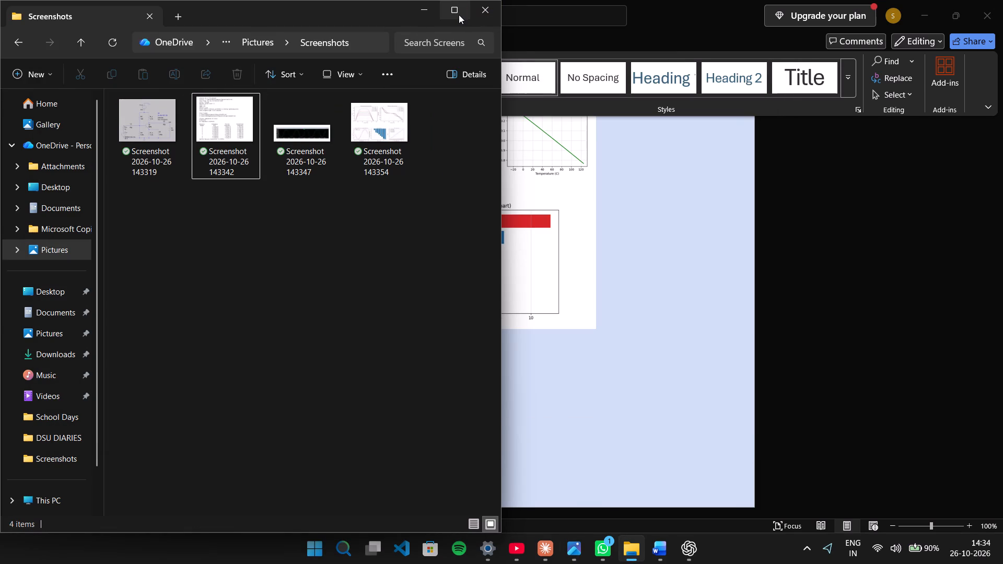
# Arrange the Word document and the Screenshots folder side by side.
pyautogui.click(443, 34)
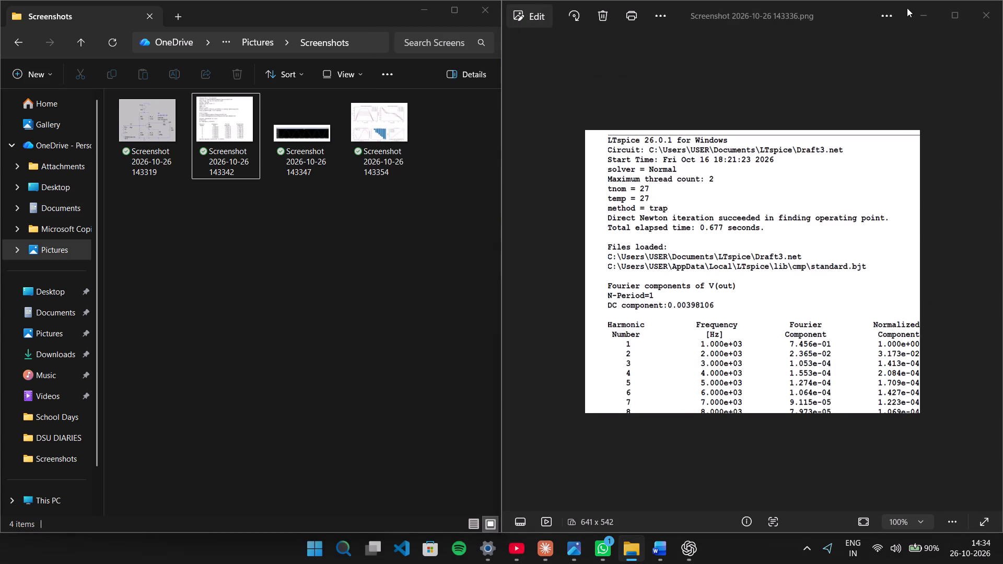
pyautogui.click(907, 8)
pyautogui.click(916, 11)
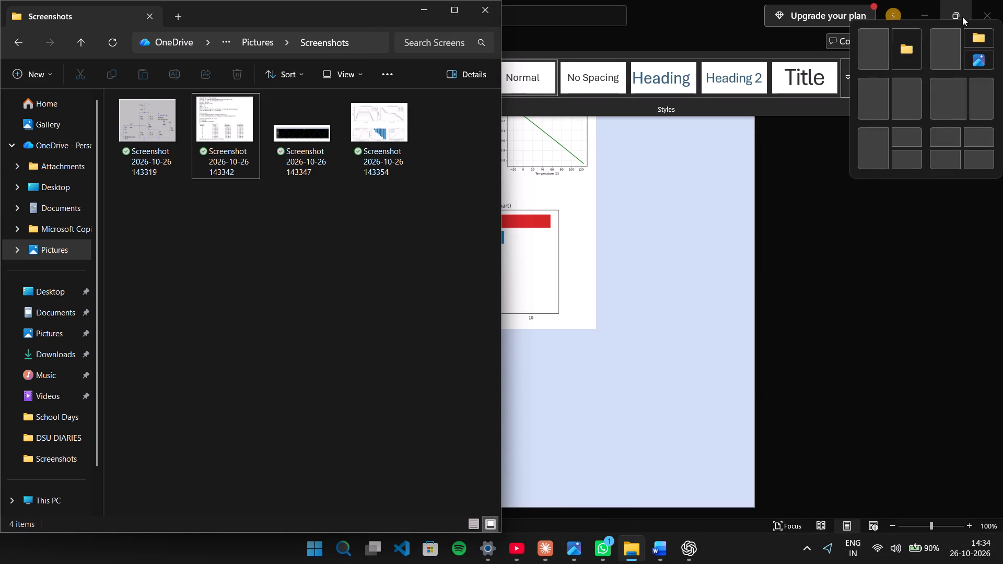
pyautogui.click(914, 50)
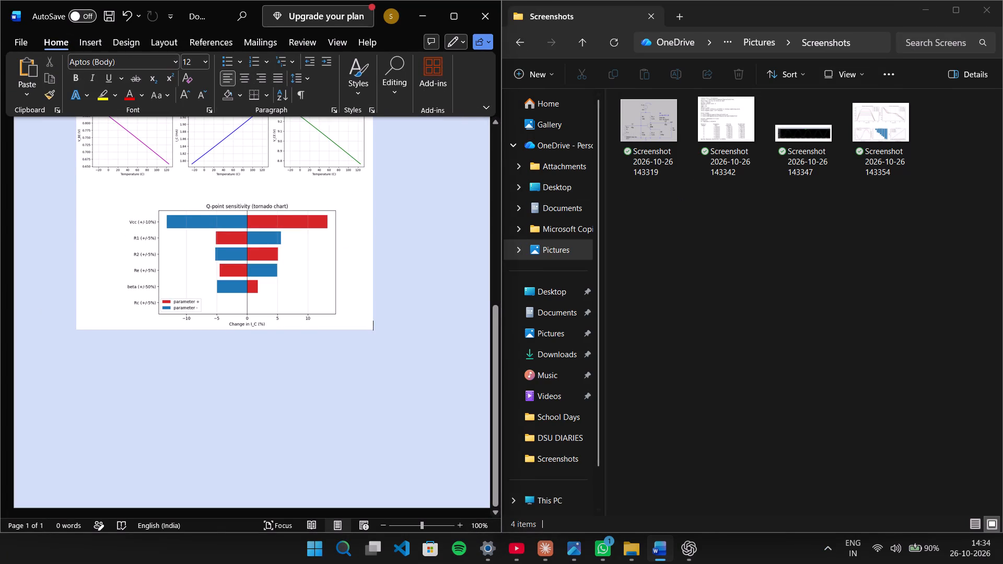
# Copy the circuit schematic screenshot 143319 into the Word document after the Q-point sensitivity picture.
pyautogui.scroll(-4, 366, 226)
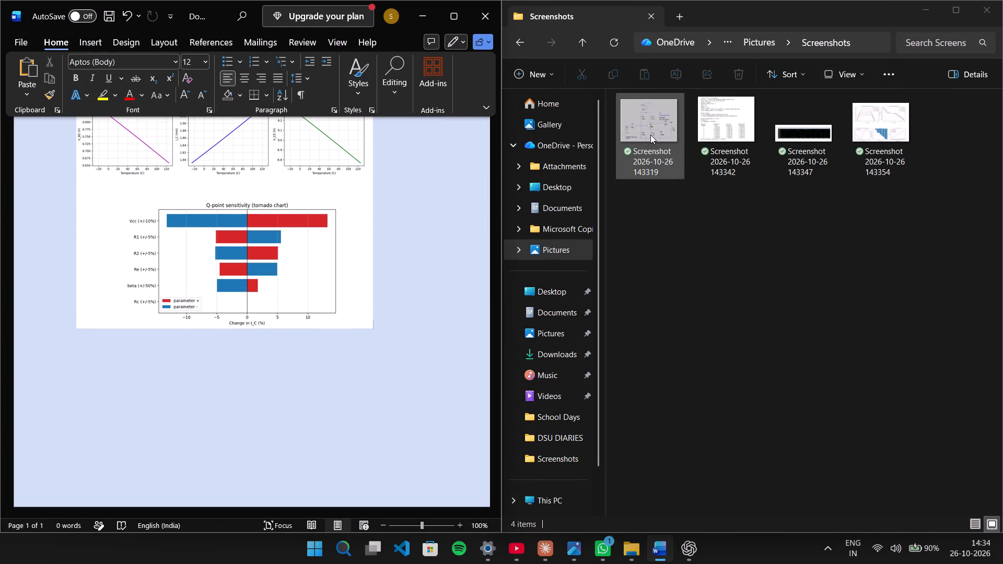
pyautogui.click(650, 135)
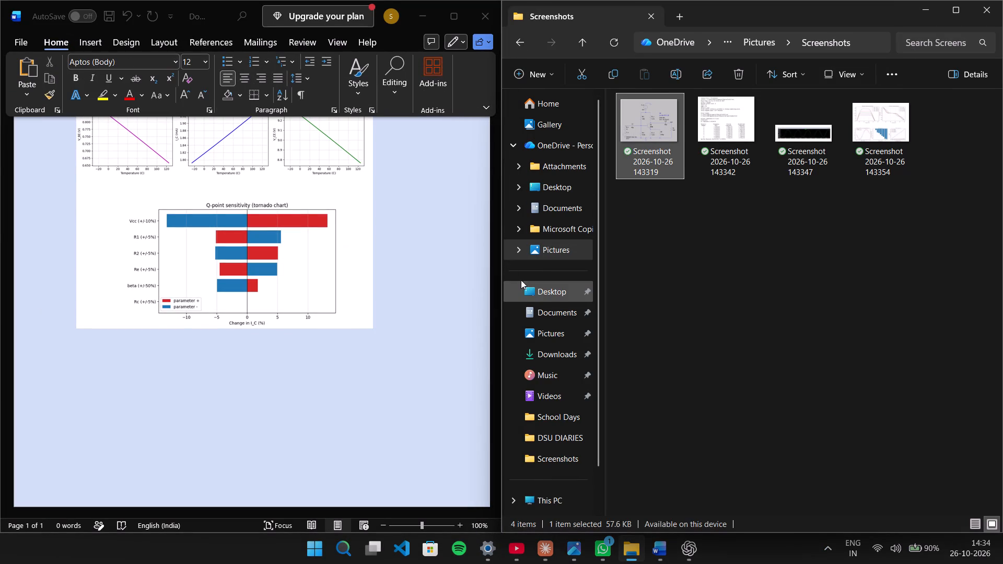
pyautogui.hotkey('ctrl', 'c')
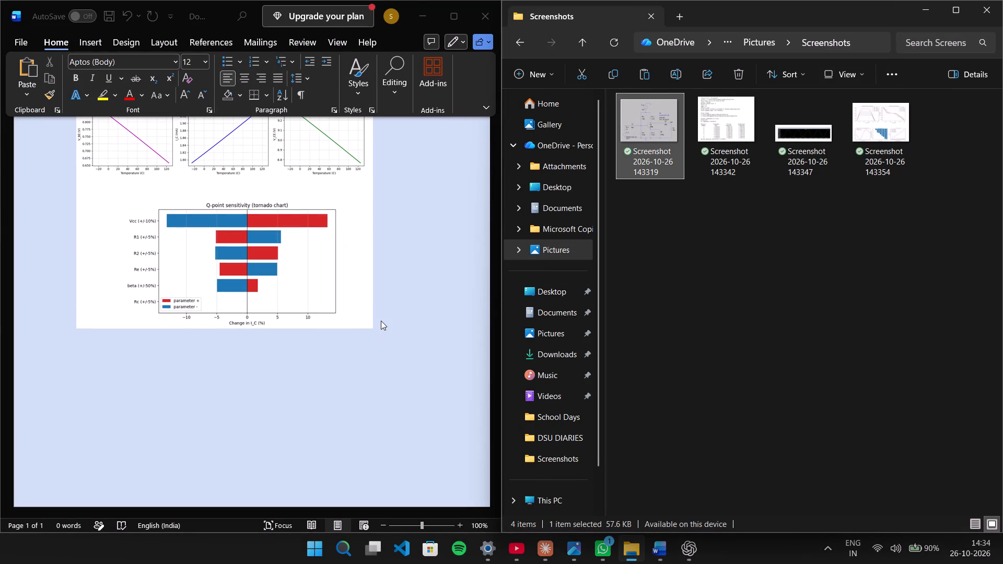
pyautogui.click(381, 321)
pyautogui.hotkey('ctrl', 'v')
# Copy the LTspice Fourier results screenshot 143342 into the document directly after the new circuit schematic.
pyautogui.click(756, 150)
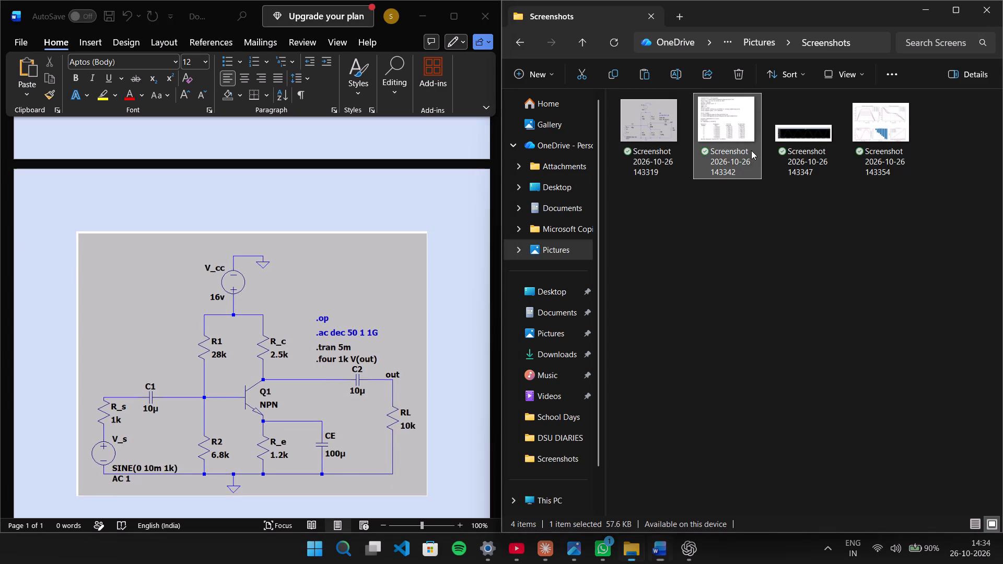
pyautogui.hotkey('ctrl', 'c')
pyautogui.scroll(-3, 493, 393)
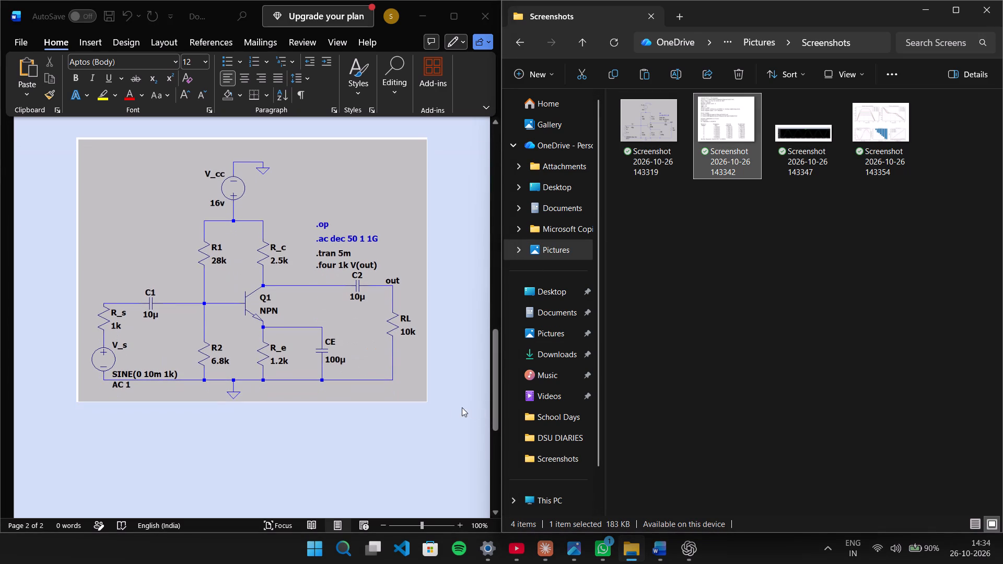
pyautogui.click(435, 396)
pyautogui.hotkey('ctrl', 'v')
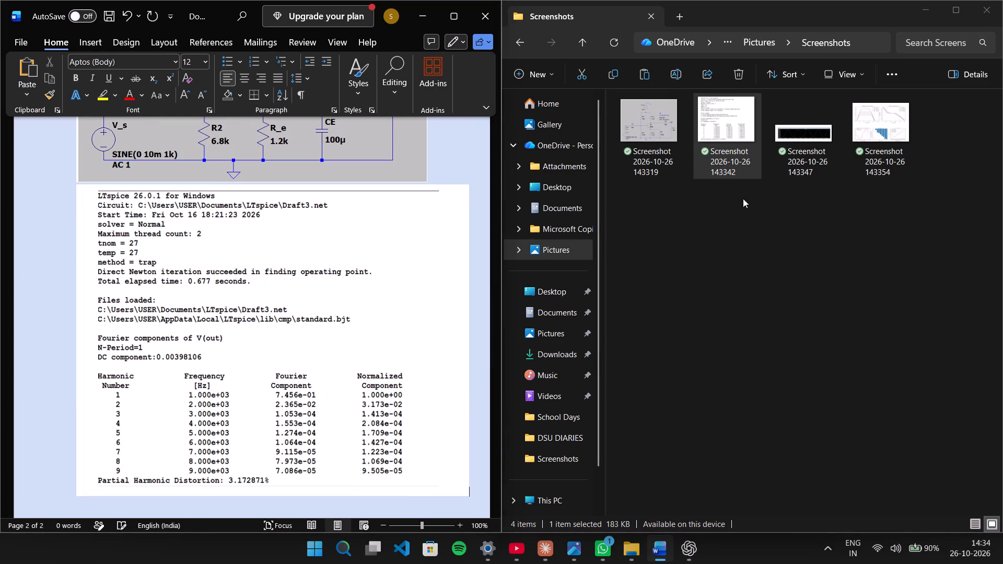
# Copy the V(out) waveform screenshot 143347 into the document after the Fourier results picture.
pyautogui.click(789, 150)
pyautogui.hotkey('ctrl', 'c')
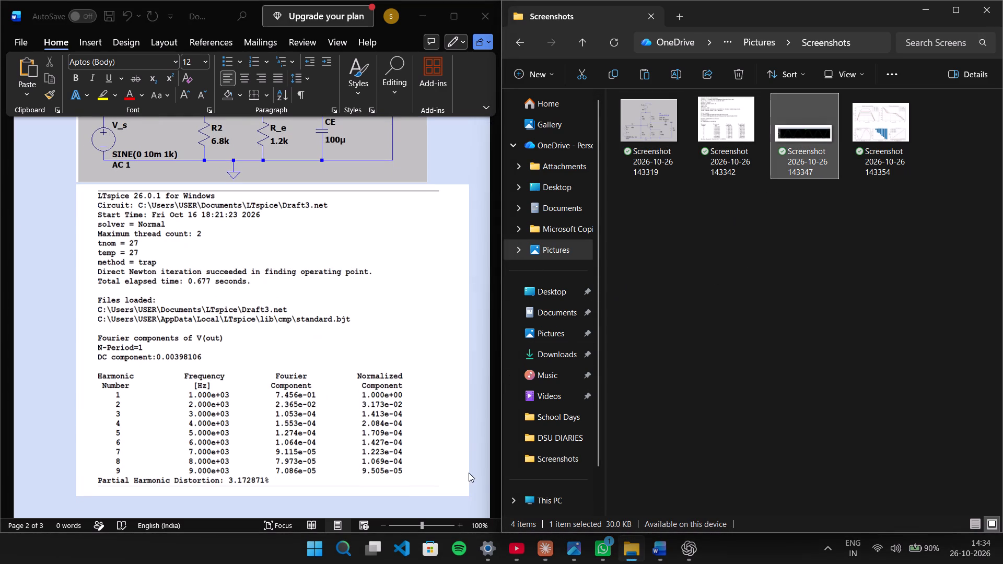
pyautogui.click(464, 498)
pyautogui.hotkey('ctrl', 'v')
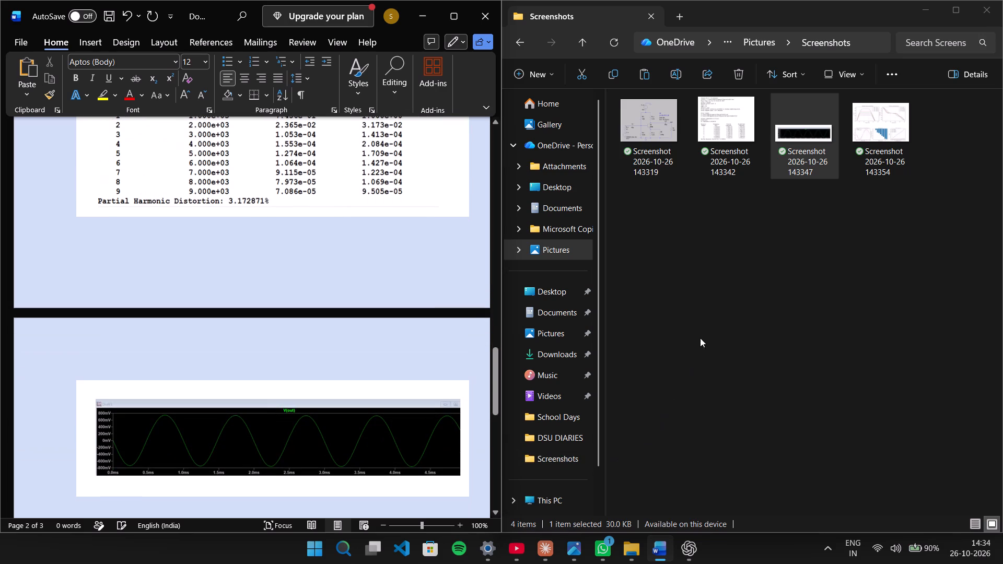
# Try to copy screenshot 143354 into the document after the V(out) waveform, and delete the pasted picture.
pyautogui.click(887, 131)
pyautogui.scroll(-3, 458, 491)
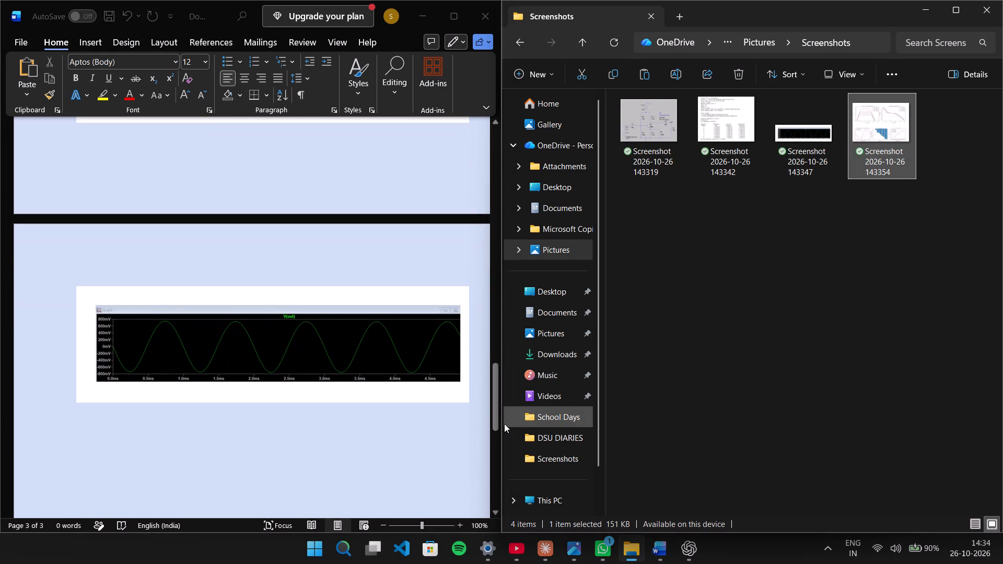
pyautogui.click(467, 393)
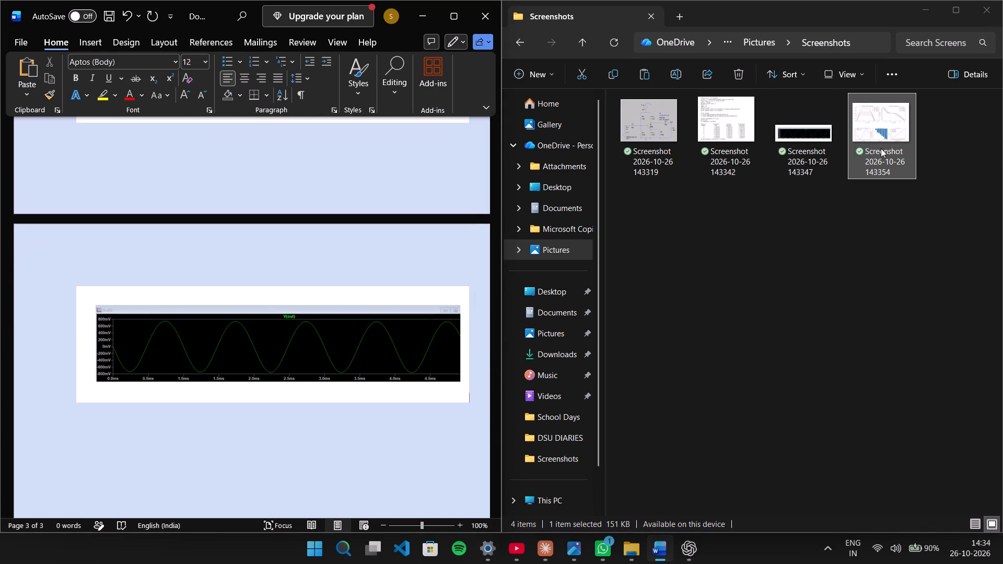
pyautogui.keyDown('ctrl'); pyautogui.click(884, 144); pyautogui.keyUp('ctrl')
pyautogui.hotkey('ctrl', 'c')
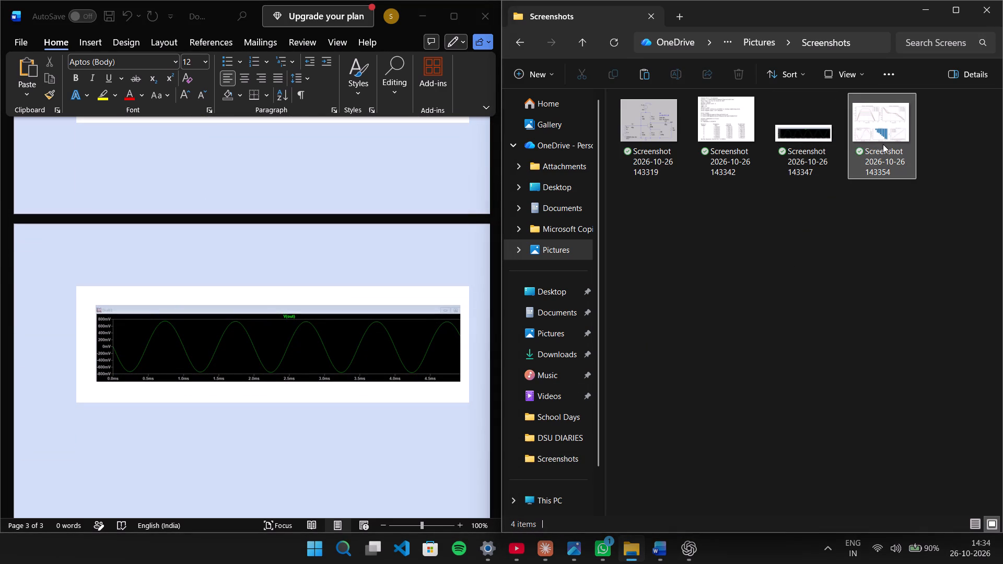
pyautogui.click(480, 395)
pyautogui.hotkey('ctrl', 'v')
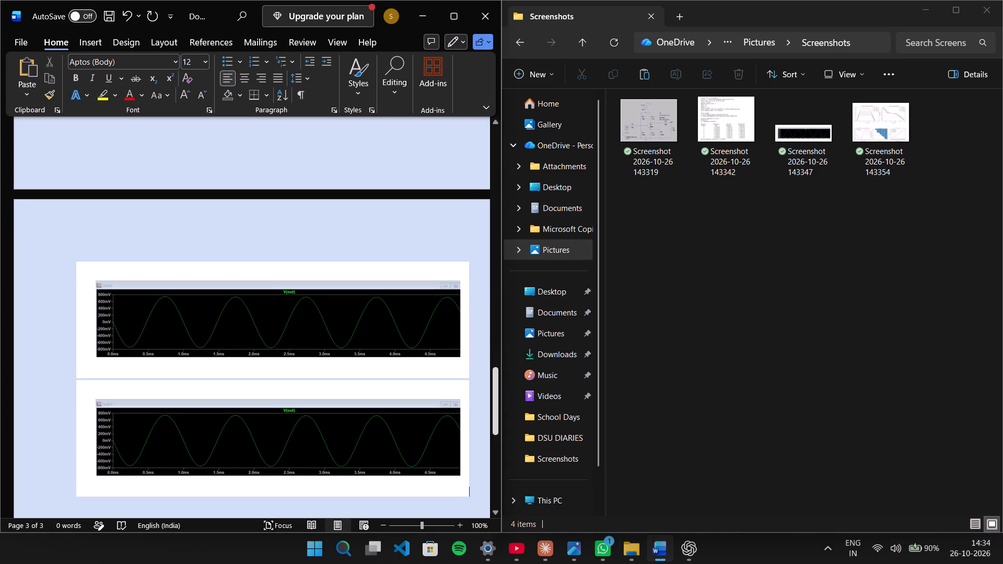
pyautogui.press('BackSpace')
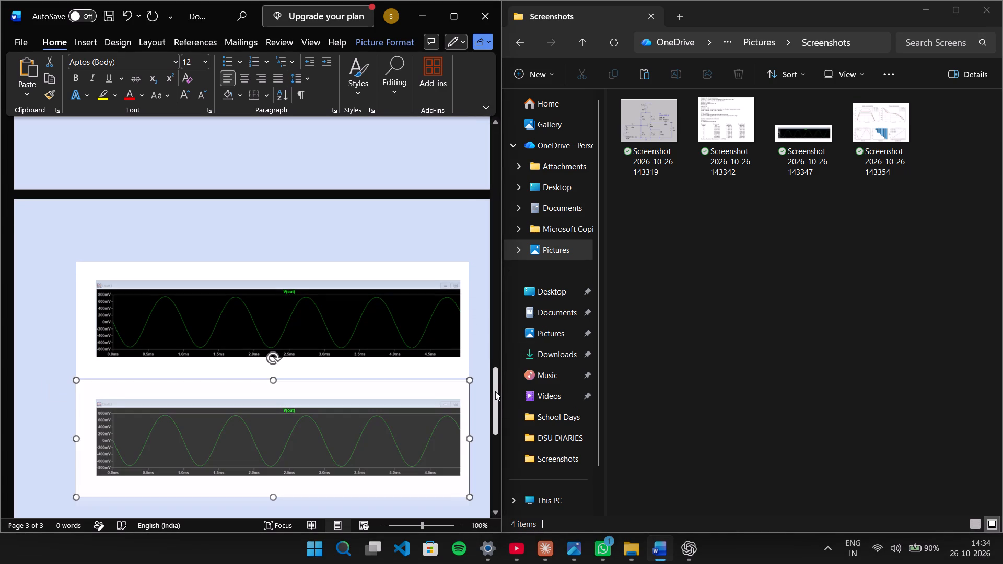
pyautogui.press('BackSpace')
# Copy the frequency response and THD plots screenshot 143354 into the document below the V(out) waveform.
pyautogui.click(900, 150)
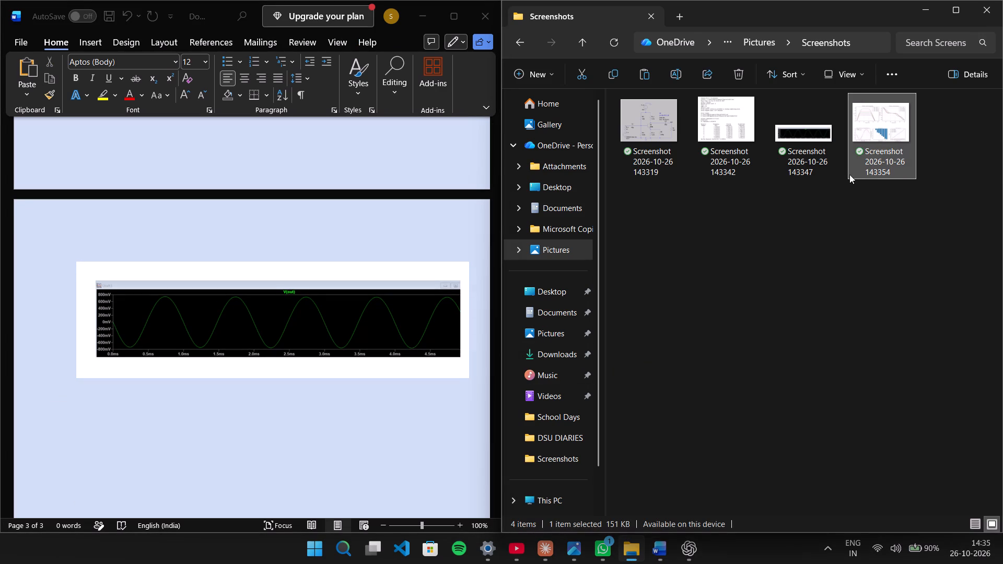
pyautogui.hotkey('ctrl', 'c')
pyautogui.click(473, 376)
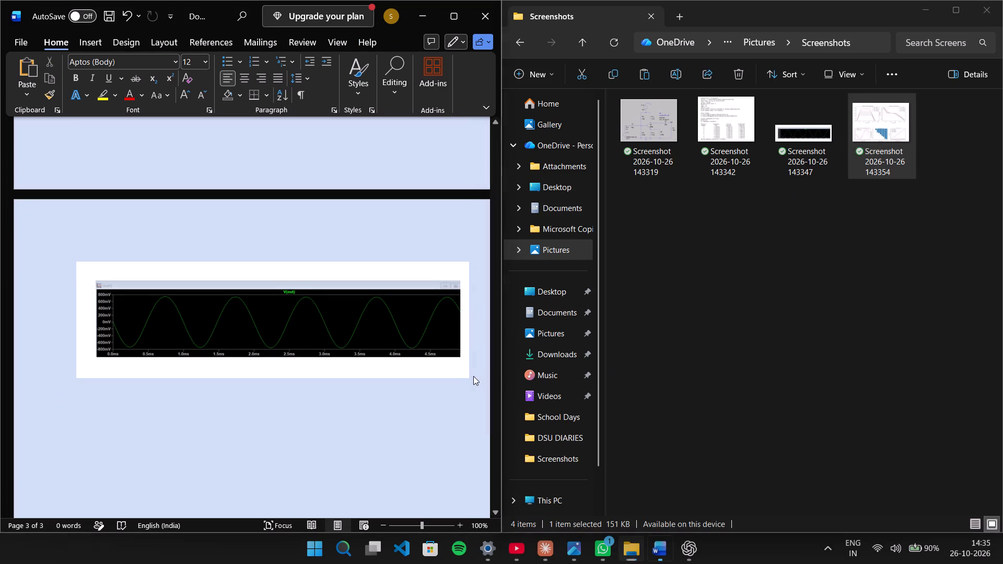
pyautogui.hotkey('ctrl', 'v')
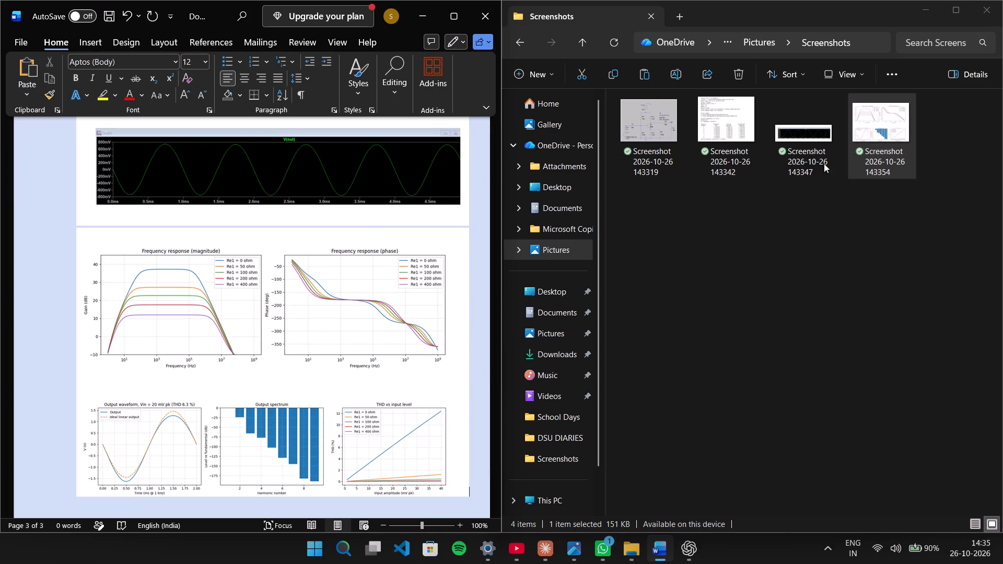
# Maximise the Word document and shrink the second-page circuit schematic proportionally to a little over half its width.
pyautogui.click(450, 9)
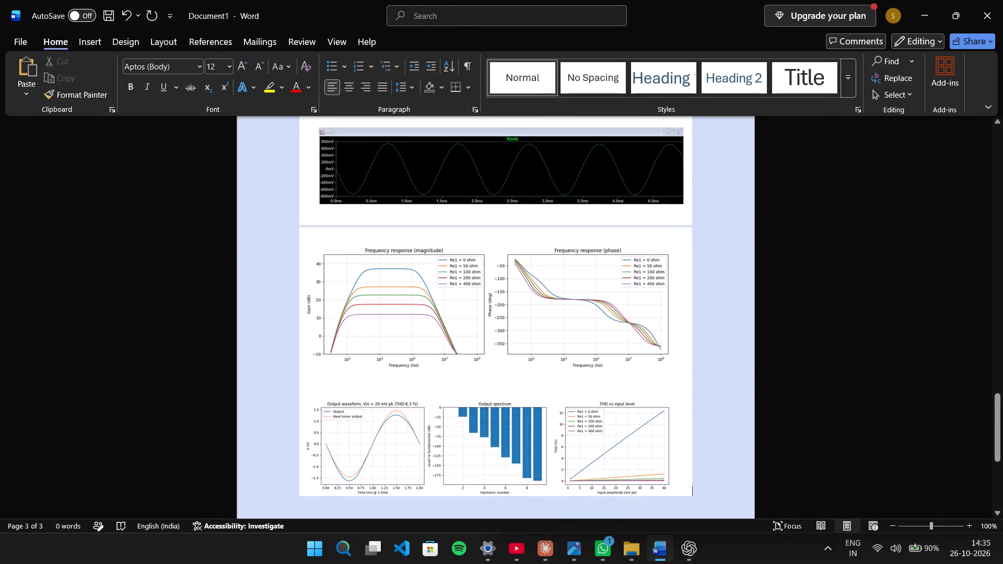
pyautogui.scroll(18, 595, 260)
pyautogui.scroll(-1, 570, 265)
pyautogui.scroll(20, 570, 265)
pyautogui.scroll(12, 570, 265)
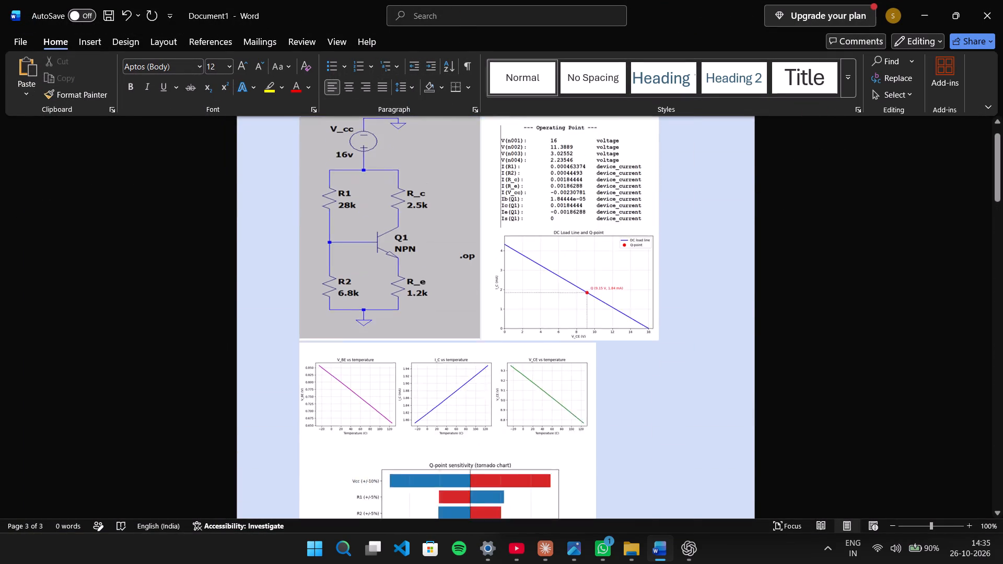
pyautogui.scroll(-20, 571, 265)
pyautogui.scroll(-4, 577, 255)
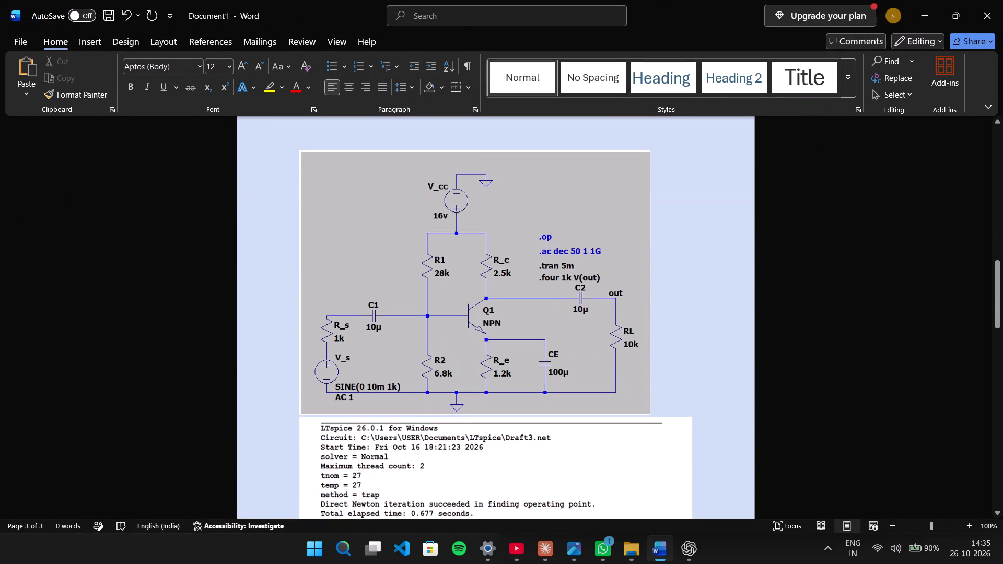
pyautogui.click(551, 244)
pyautogui.moveTo(303, 150); pyautogui.dragTo(350, 167)
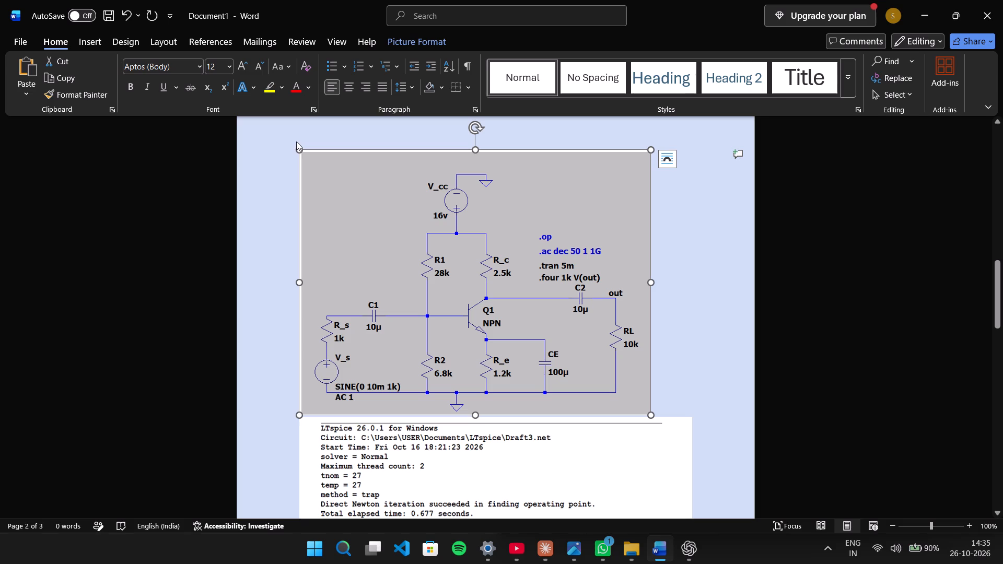
pyautogui.moveTo(300, 148); pyautogui.dragTo(326, 198)
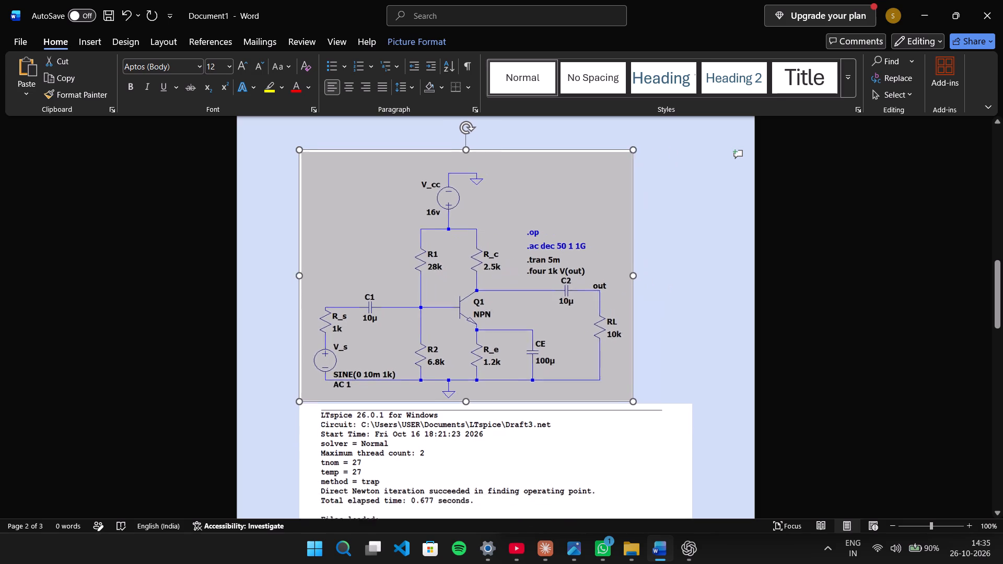
pyautogui.moveTo(326, 198); pyautogui.dragTo(453, 387)
# Shrink the LTspice Fourier results picture below the schematic proportionally to about 70% of its width.
pyautogui.scroll(-5, 461, 360)
pyautogui.click(440, 303)
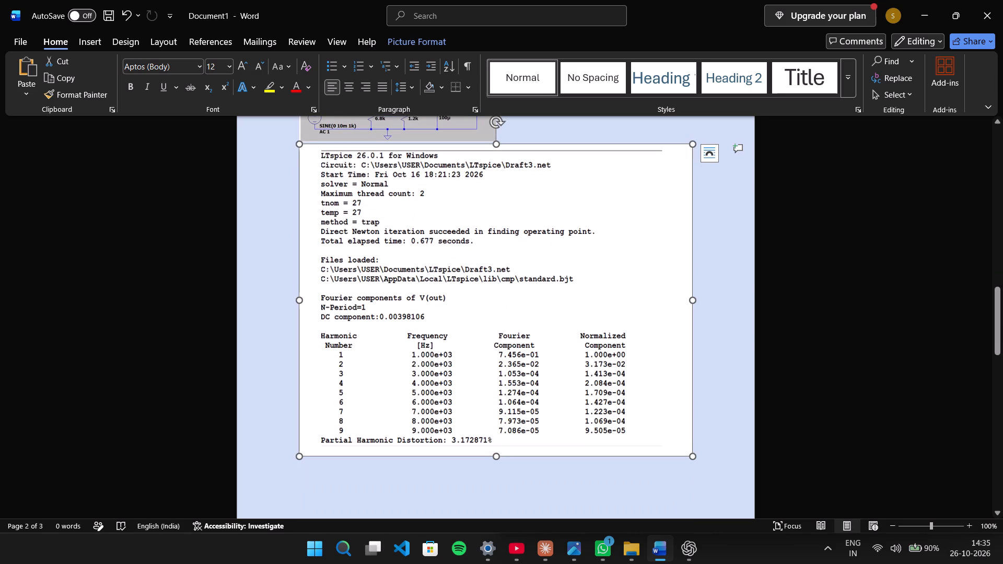
pyautogui.moveTo(296, 144); pyautogui.dragTo(453, 313)
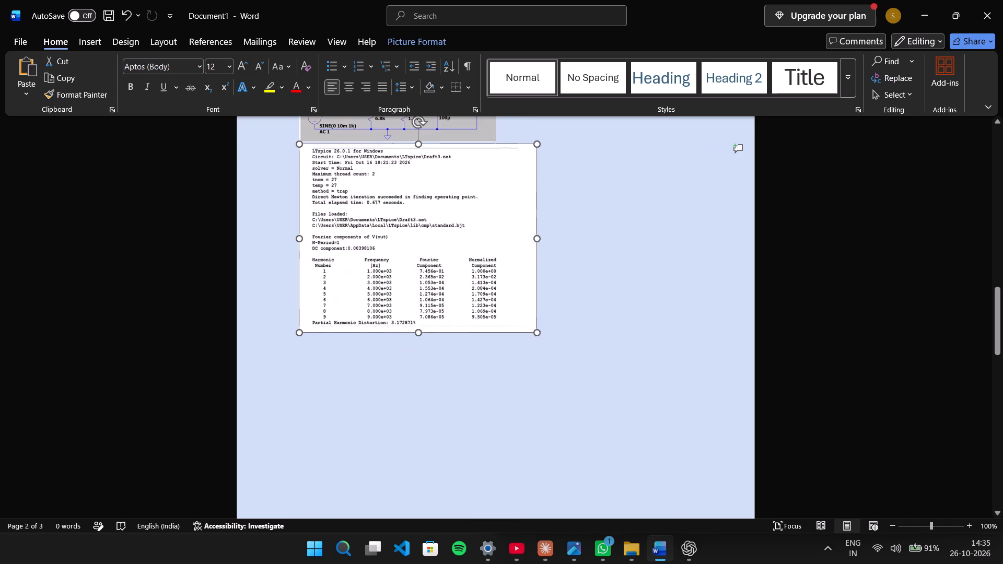
pyautogui.moveTo(453, 313); pyautogui.dragTo(419, 292)
pyautogui.scroll(4, 419, 292)
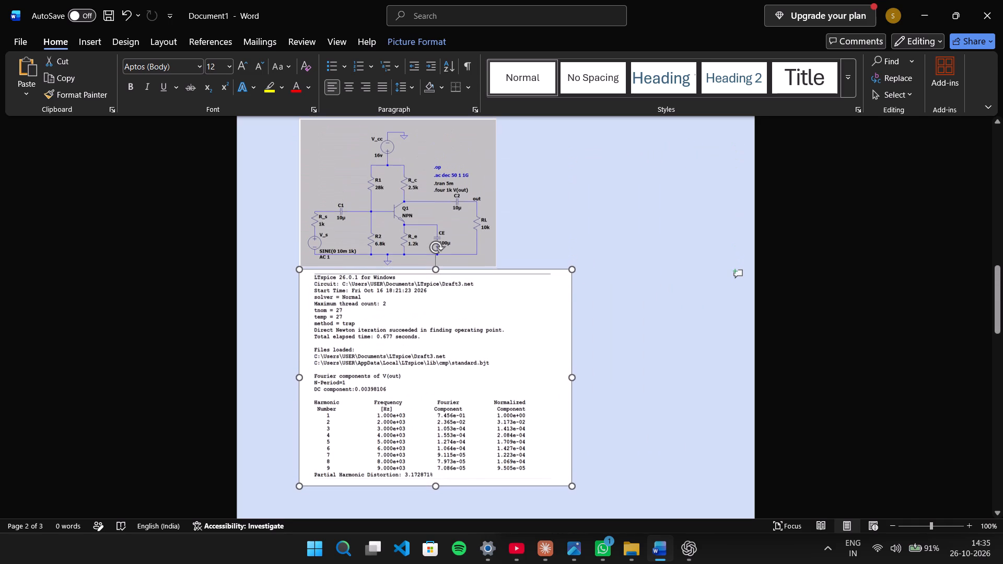
# Move the V(out) waveform picture from the third page to the second page, directly below the circuit schematic.
pyautogui.click(647, 370)
pyautogui.scroll(-6, 629, 369)
pyautogui.scroll(1, 624, 371)
pyautogui.scroll(-5, 624, 371)
pyautogui.scroll(-4, 572, 352)
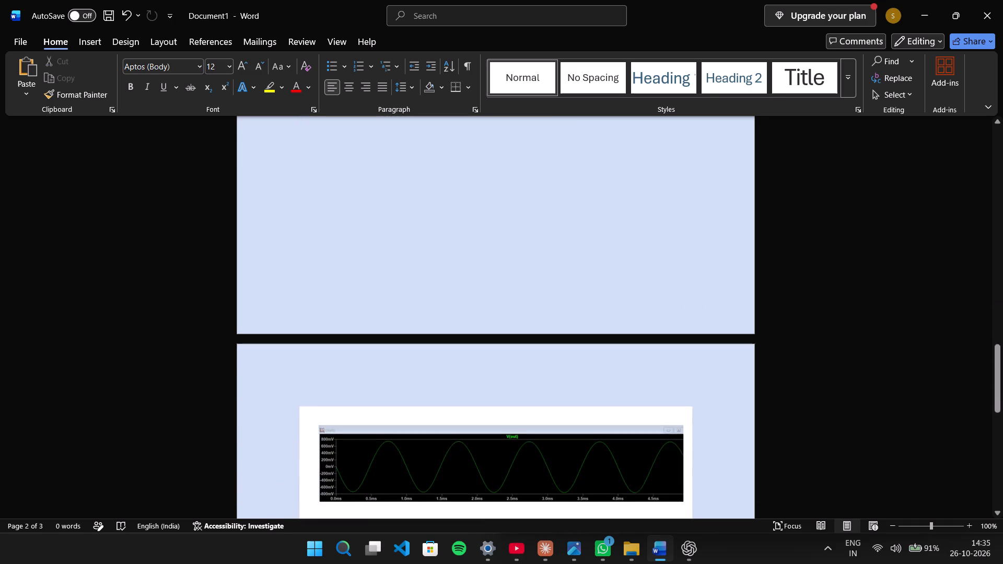
pyautogui.scroll(-3, 572, 354)
pyautogui.moveTo(495, 375); pyautogui.dragTo(478, 144)
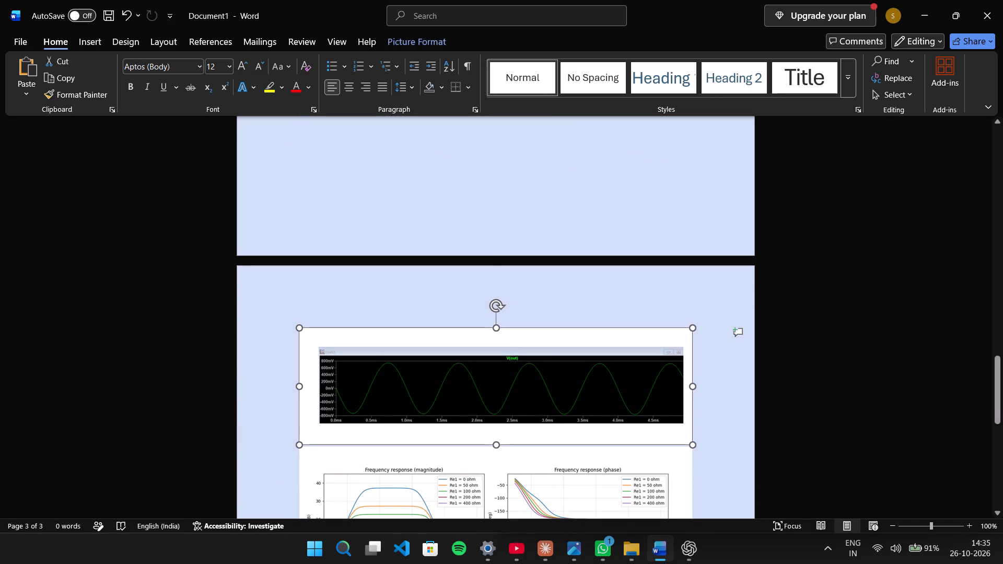
pyautogui.moveTo(355, 348); pyautogui.dragTo(348, 155)
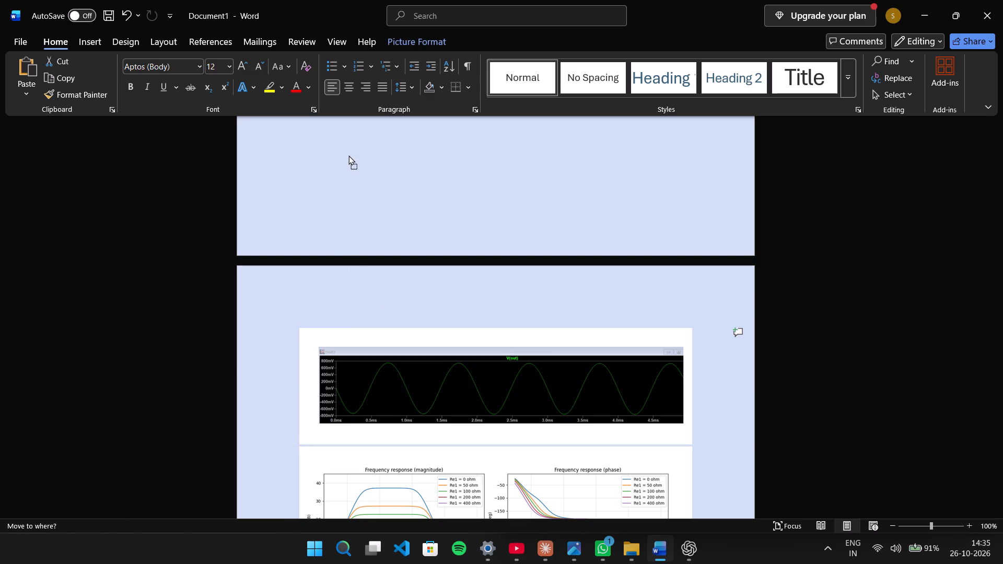
pyautogui.moveTo(348, 155); pyautogui.dragTo(349, 155)
pyautogui.scroll(3, 349, 155)
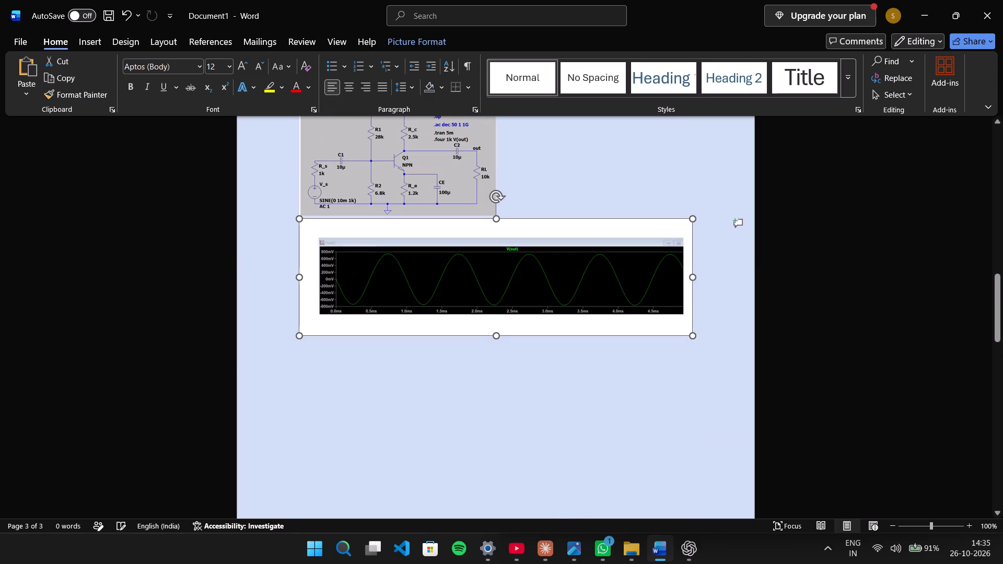
# Select the LTspice Fourier results picture at the top of the third page.
pyautogui.scroll(-10, 497, 347)
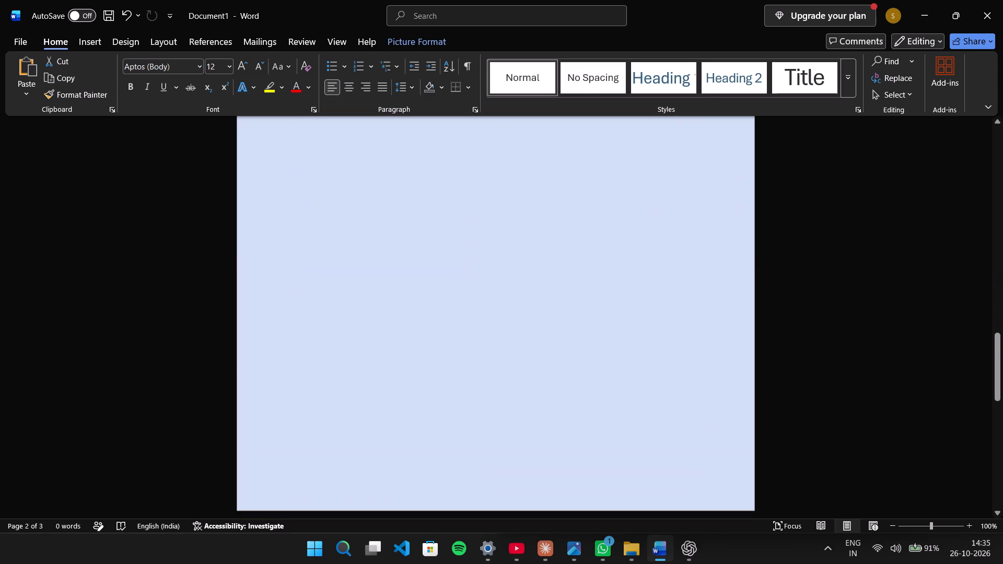
pyautogui.scroll(-7, 492, 347)
pyautogui.scroll(2, 492, 346)
pyautogui.scroll(-5, 492, 346)
pyautogui.click(467, 302)
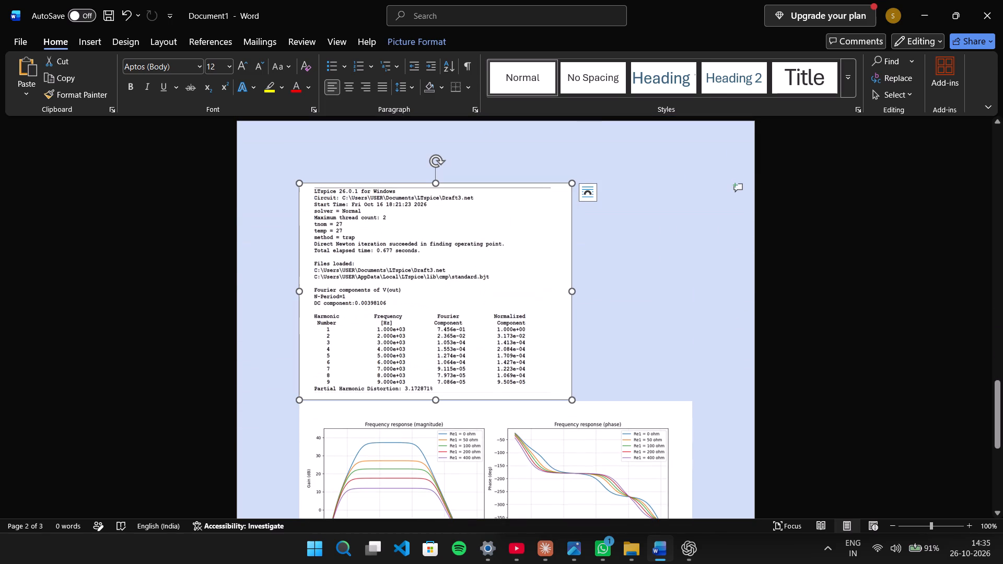
# Shrink the LTspice Fourier results picture at the top of the third page proportionally to about two-thirds of its width.
pyautogui.moveTo(299, 184); pyautogui.dragTo(380, 293)
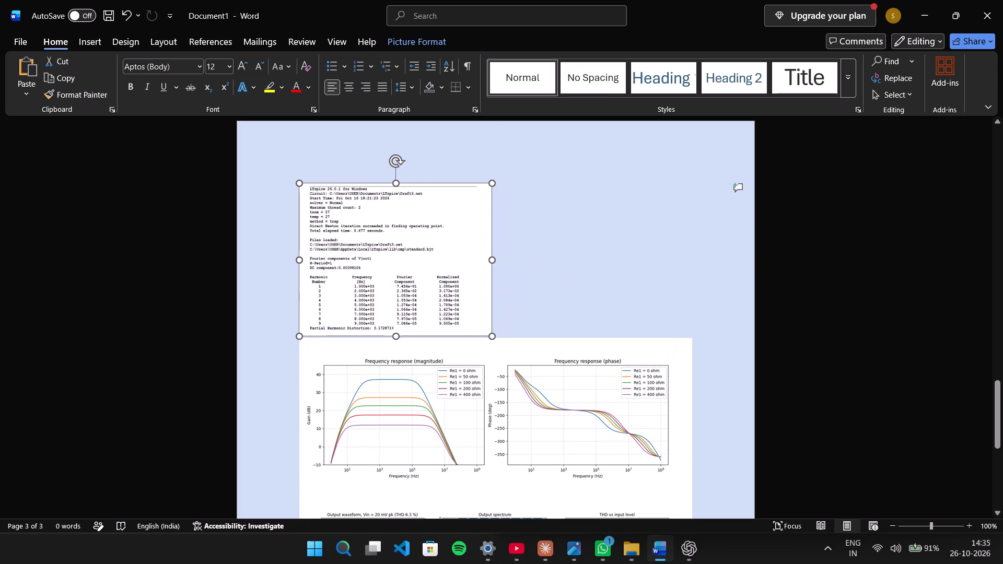
pyautogui.moveTo(380, 293); pyautogui.dragTo(391, 306)
# Move the LTspice Fourier results picture to the second page, directly beside the circuit schematic.
pyautogui.scroll(5, 448, 264)
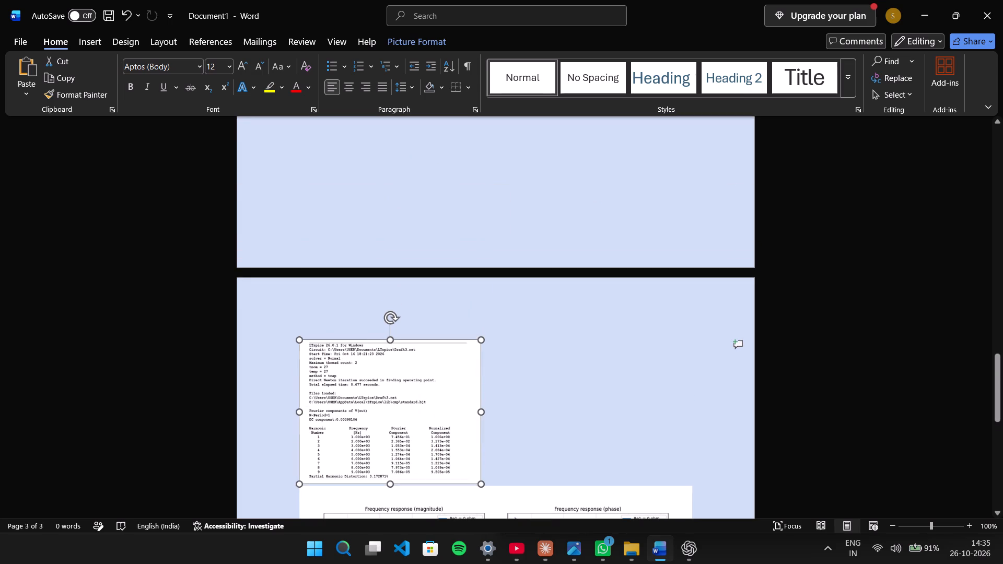
pyautogui.moveTo(434, 382); pyautogui.dragTo(387, 187)
# Review the picture layout across the pages, from the Q-point sensitivity chart to the frequency response and THD graphs.
pyautogui.scroll(-4, 415, 194)
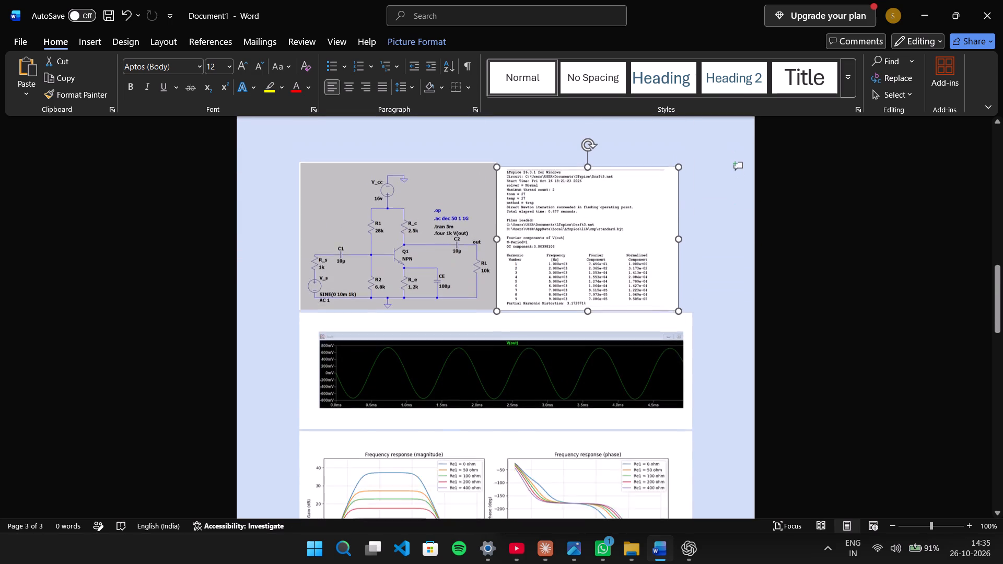
pyautogui.scroll(-4, 416, 198)
pyautogui.scroll(3, 420, 197)
pyautogui.scroll(-5, 420, 197)
pyautogui.scroll(9, 420, 197)
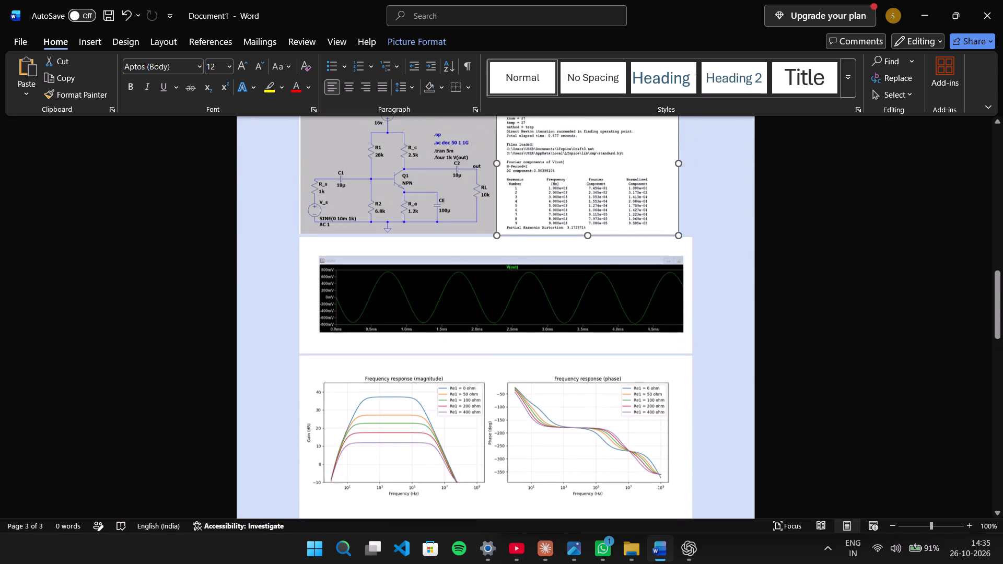
pyautogui.scroll(3, 420, 197)
pyautogui.scroll(-1, 420, 197)
pyautogui.scroll(20, 420, 197)
pyautogui.scroll(4, 420, 197)
pyautogui.scroll(-15, 422, 196)
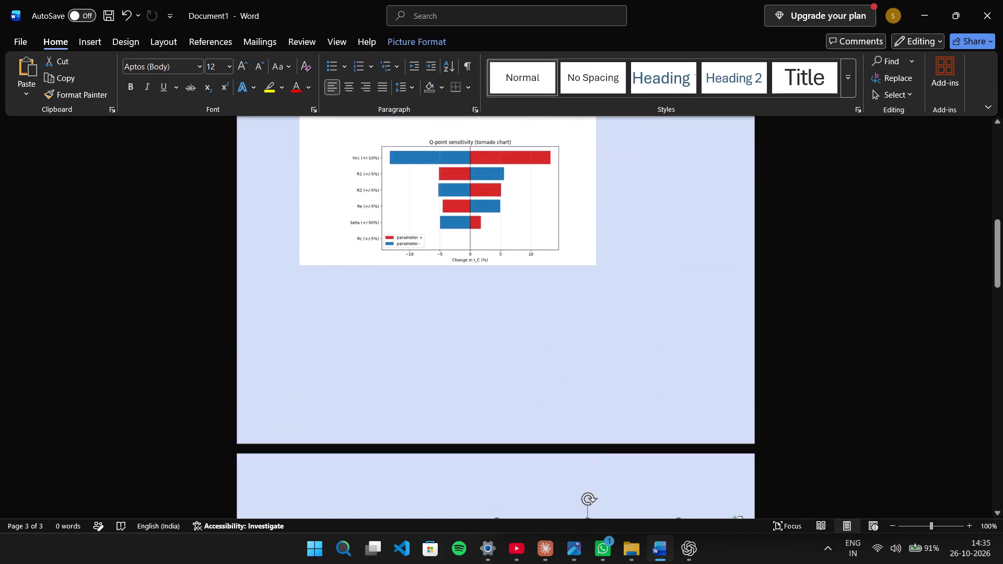
pyautogui.scroll(-11, 428, 191)
pyautogui.scroll(-4, 660, 302)
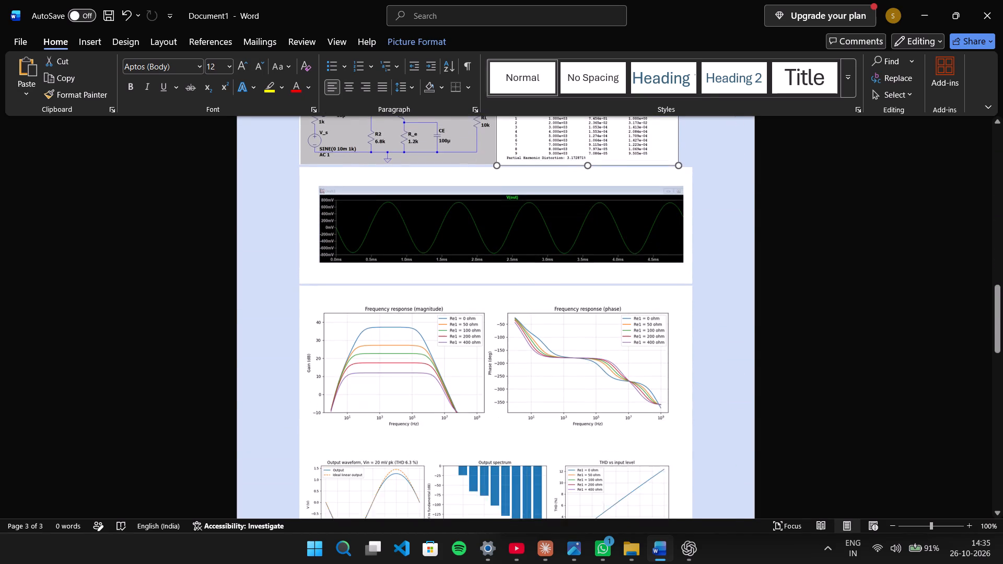
pyautogui.scroll(-16, 661, 294)
pyautogui.scroll(10, 657, 297)
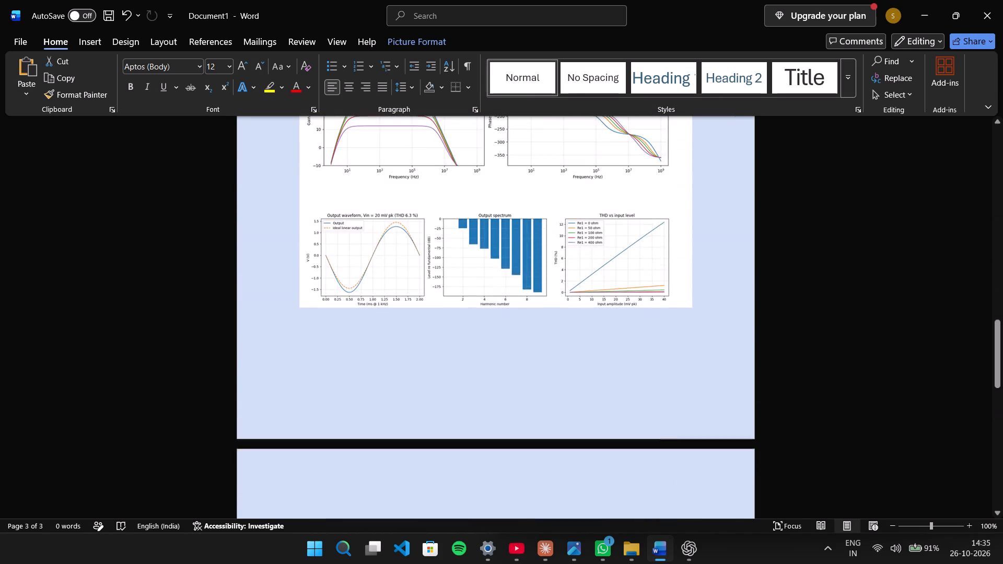
# Place the text cursor at the start of the blank third page.
pyautogui.scroll(-13, 645, 284)
pyautogui.scroll(1, 628, 294)
pyautogui.click(315, 175)
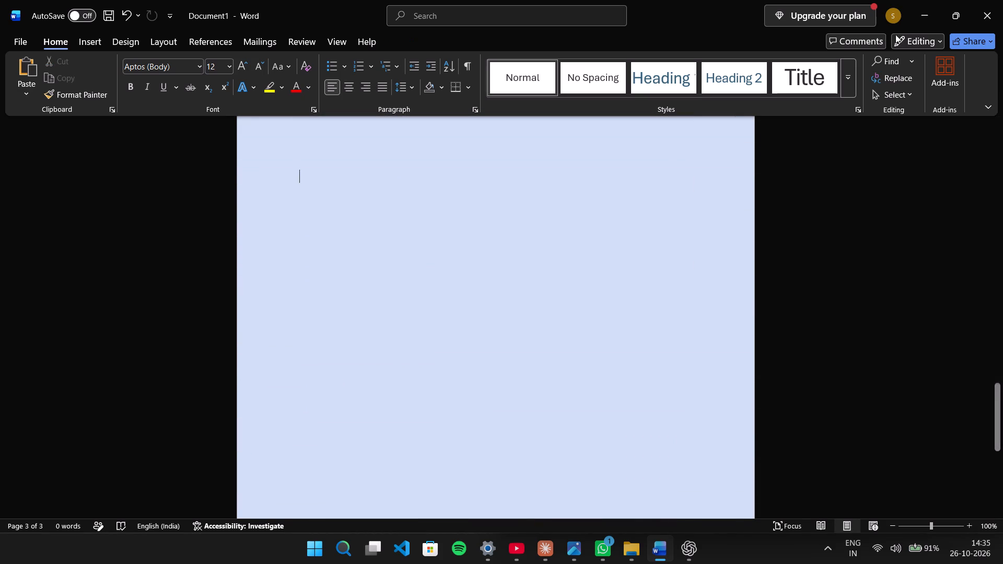
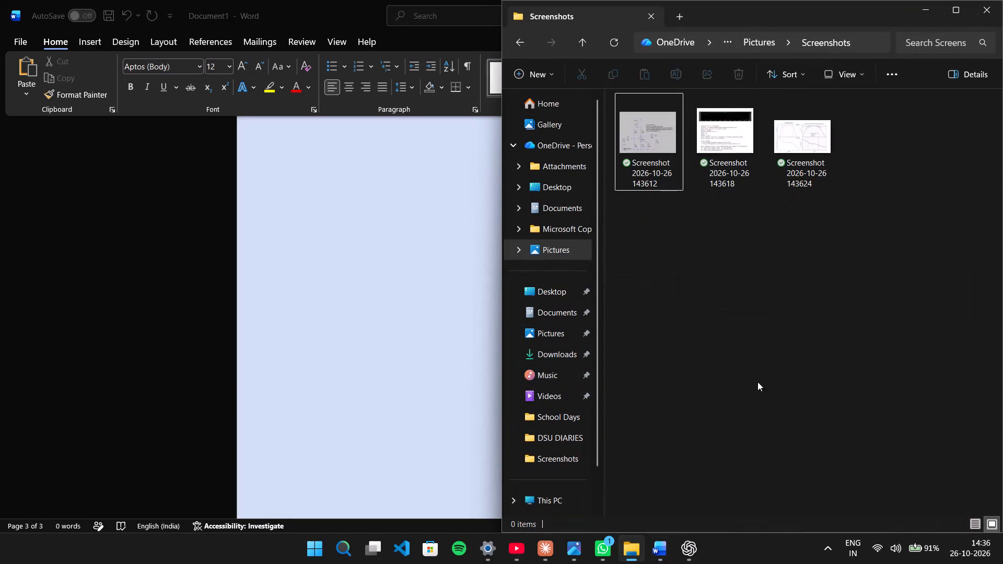
# Arrange the windows side by side, with the Screenshots folder on one half and the Word document on the other.
pyautogui.moveTo(939, 124); pyautogui.dragTo(938, 97)
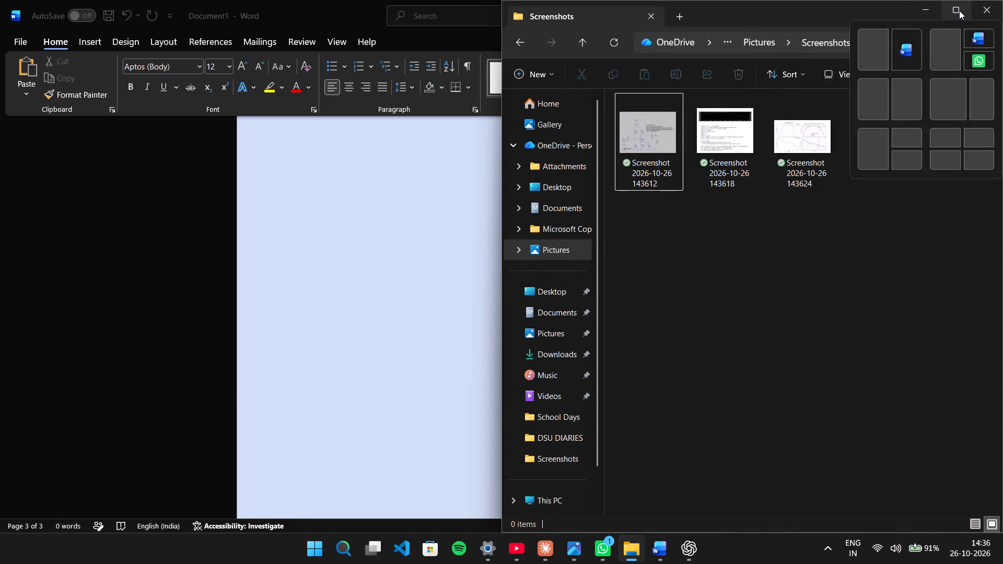
pyautogui.click(912, 46)
# Place the cursor on the document's blank third page and select the circuit schematic screenshot 143612 for insertion there.
pyautogui.scroll(4, 610, 199)
pyautogui.scroll(-3, 596, 306)
pyautogui.scroll(7, 589, 291)
pyautogui.scroll(-5, 590, 288)
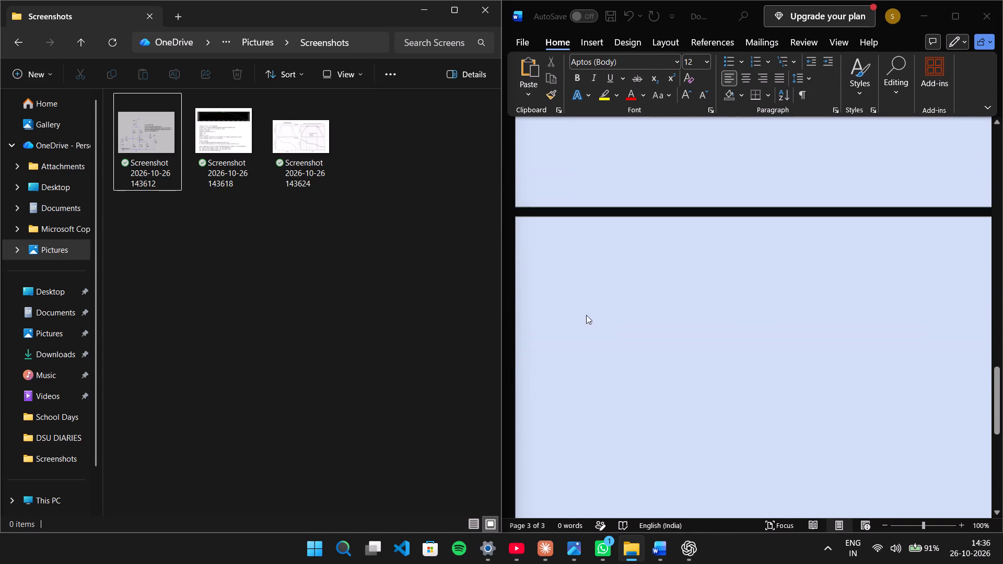
pyautogui.click(586, 323)
pyautogui.click(149, 145)
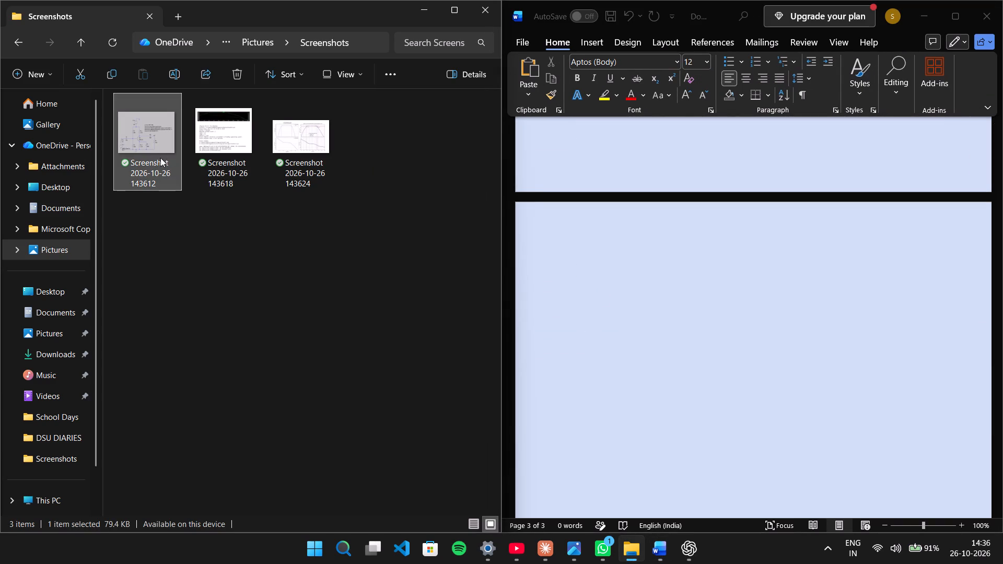
# Copy the circuit schematic, LTspice results and Bode plots screenshots from the Screenshots folder into the third page of the Word document, in that order.
pyautogui.hotkey('ctrl', 'c')
pyautogui.click(563, 272)
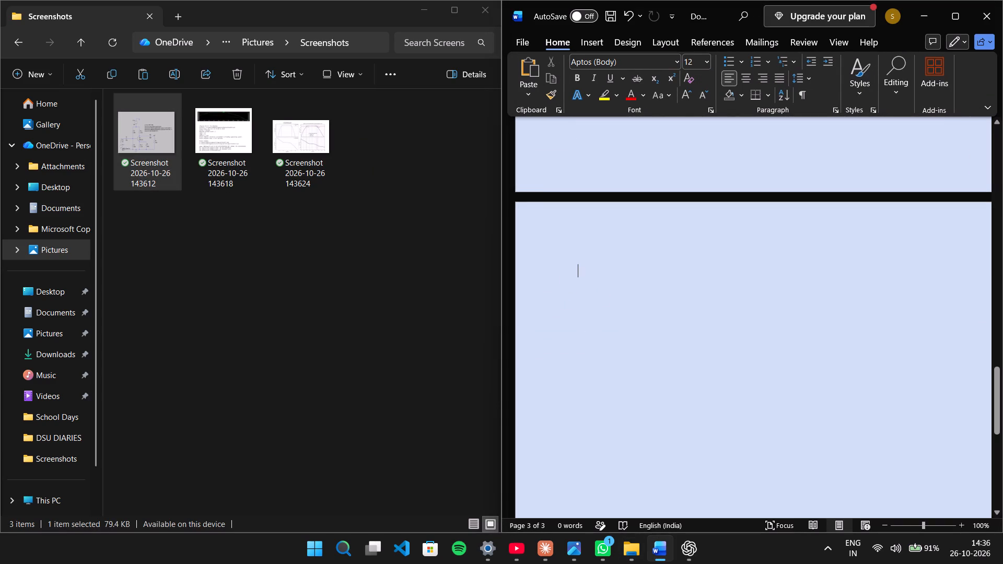
pyautogui.hotkey('ctrl', 'v')
pyautogui.scroll(-6, 546, 276)
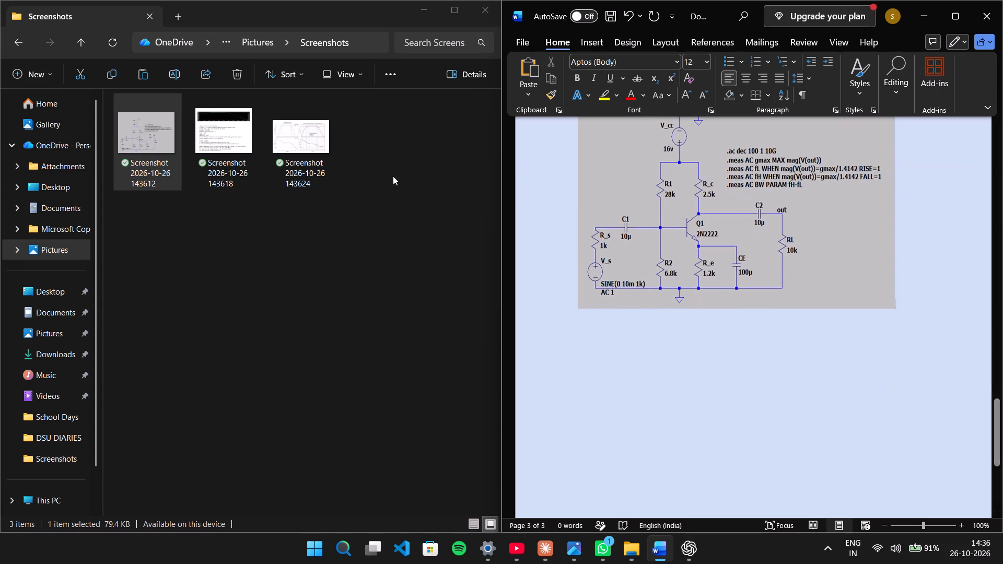
pyautogui.click(202, 150)
pyautogui.hotkey('ctrl', 'c')
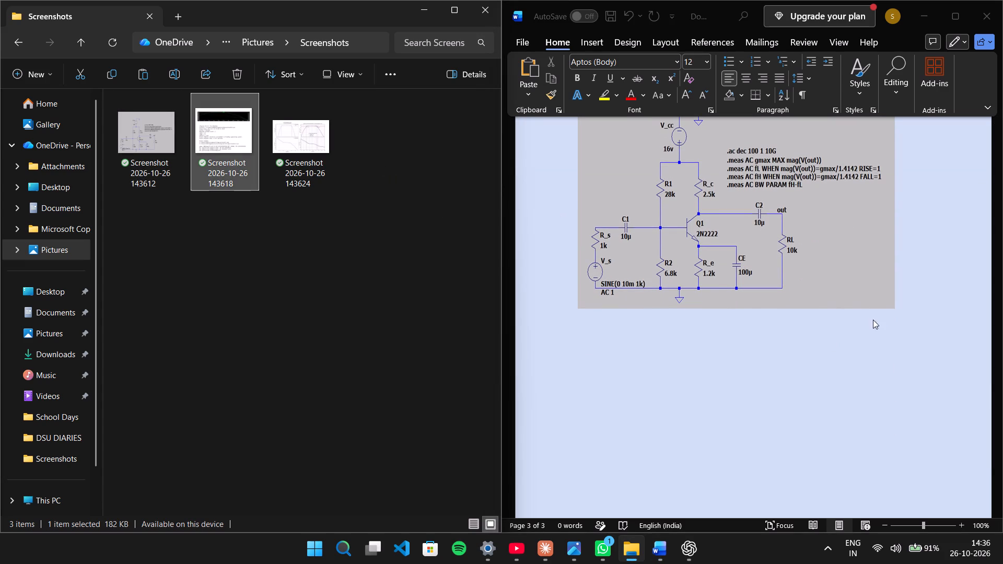
pyautogui.click(905, 304)
pyautogui.hotkey('ctrl', 'v')
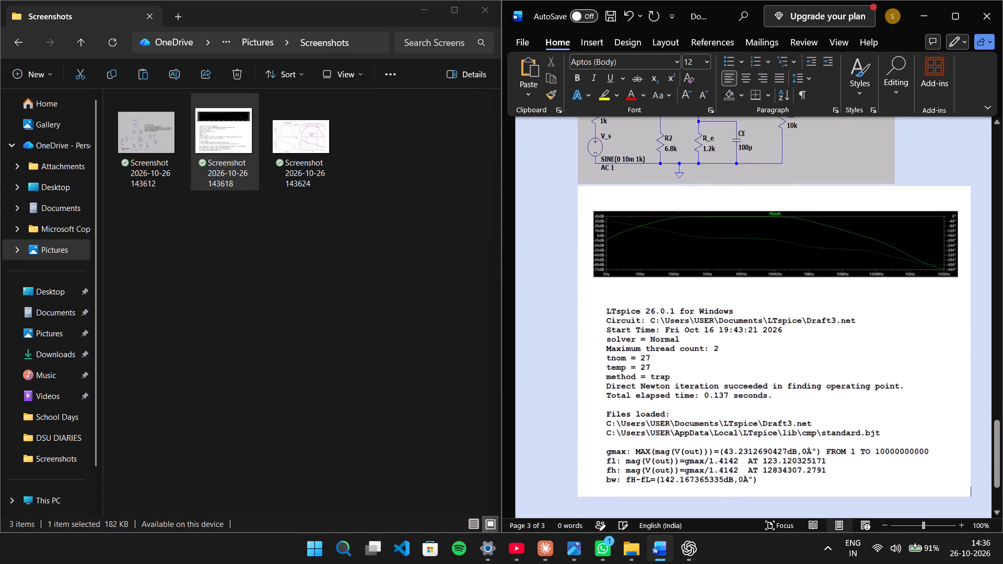
pyautogui.click(331, 165)
pyautogui.hotkey('ctrl', 'c')
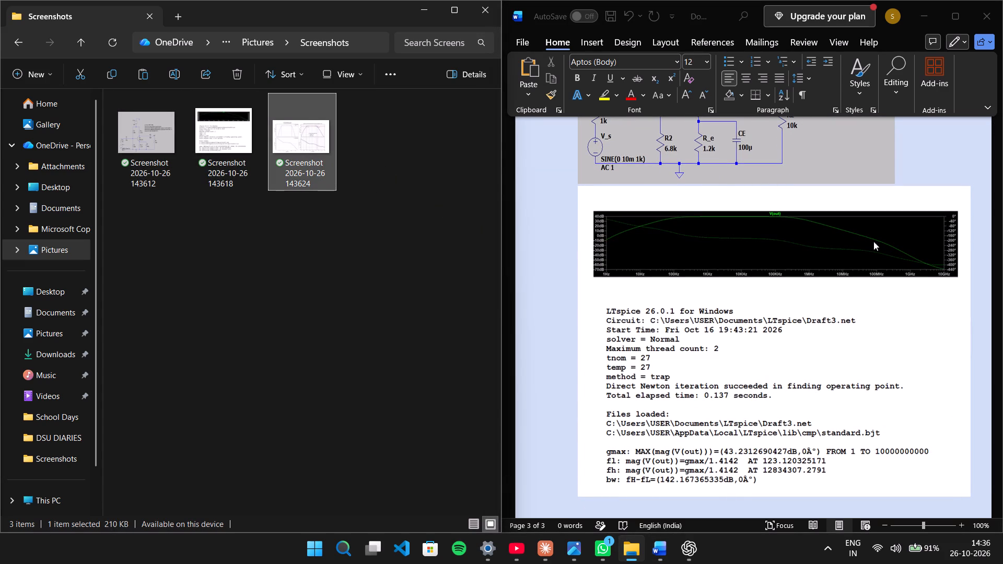
pyautogui.scroll(-5, 960, 326)
pyautogui.click(979, 375)
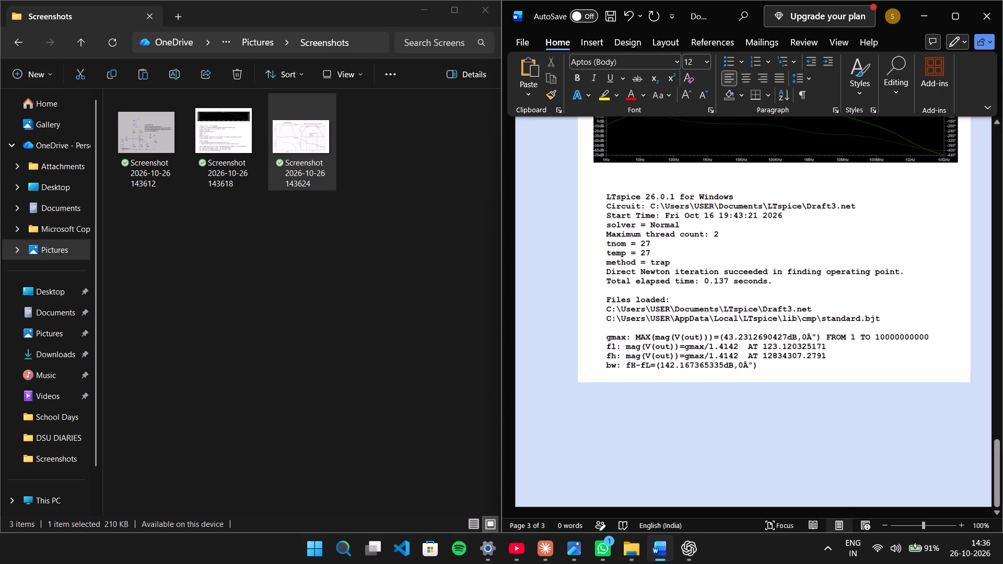
pyautogui.hotkey('ctrl', 'v')
# Shrink the third-page circuit schematic proportionally to about 60% of its width.
pyautogui.scroll(20, 926, 347)
pyautogui.scroll(2, 926, 347)
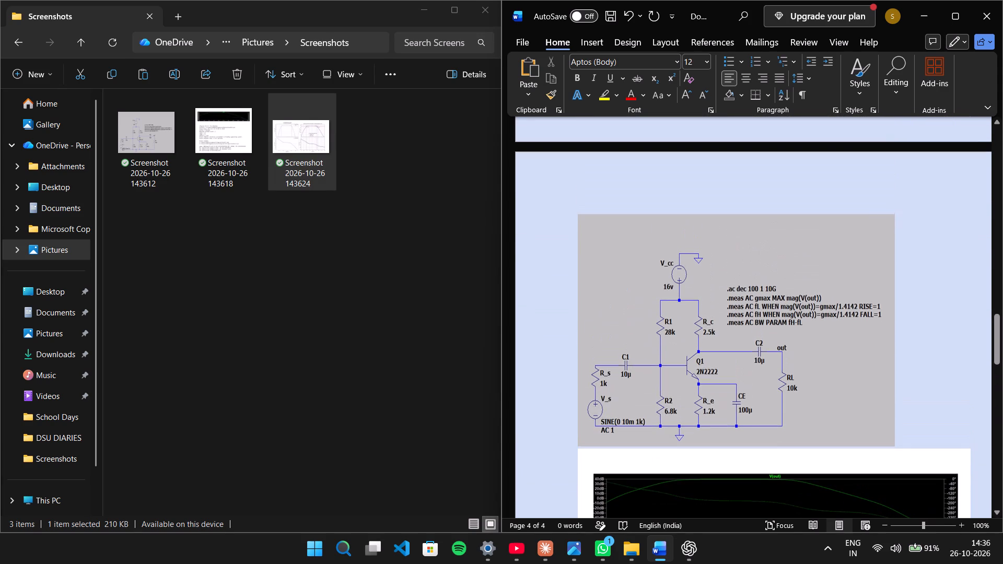
pyautogui.click(780, 272)
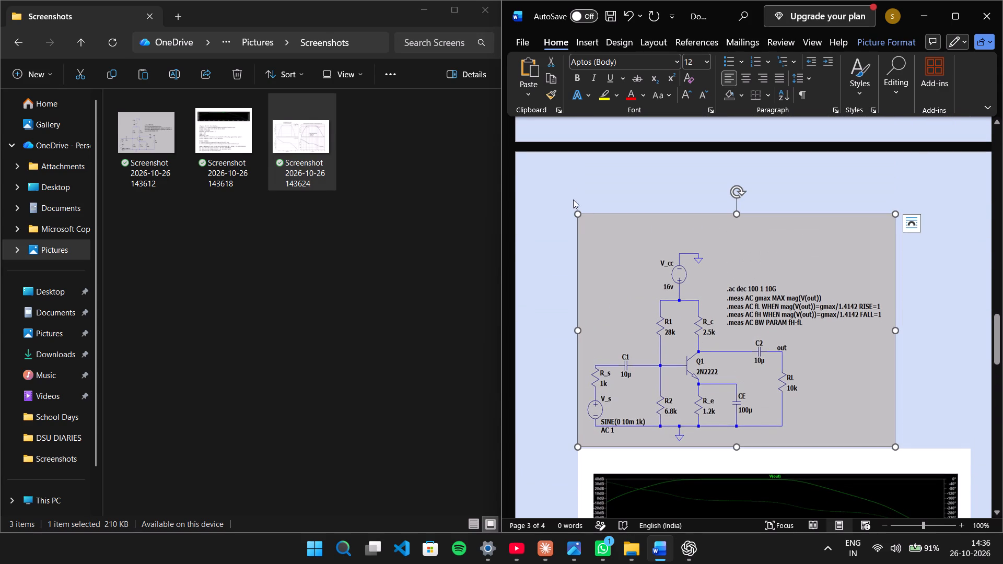
pyautogui.moveTo(578, 210); pyautogui.dragTo(709, 309)
# Shrink the LTspice AC analysis results picture below the schematic proportionally to about 60% of its width.
pyautogui.scroll(-5, 702, 308)
pyautogui.click(687, 302)
pyautogui.moveTo(578, 198); pyautogui.dragTo(751, 368)
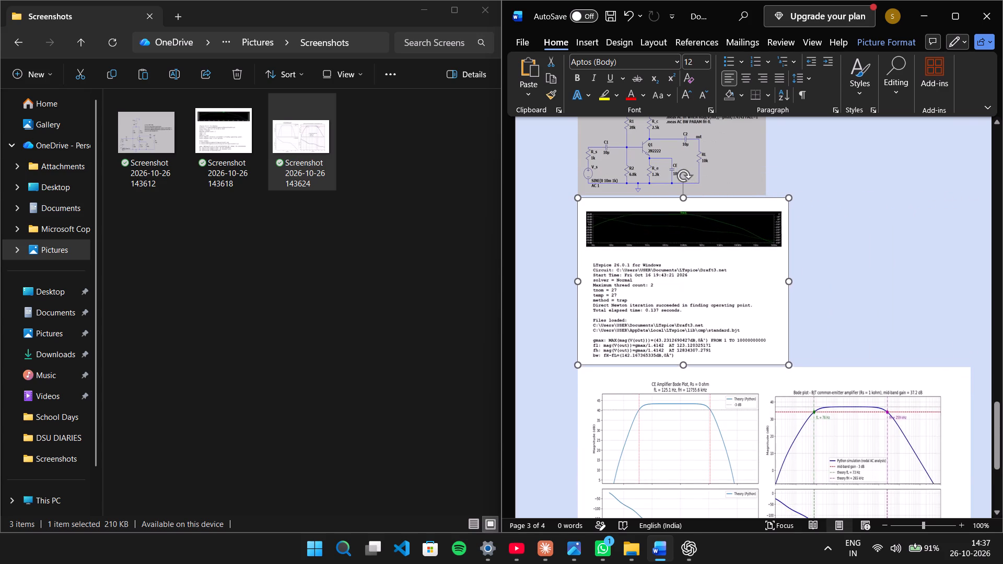
pyautogui.moveTo(751, 368); pyautogui.dragTo(735, 359)
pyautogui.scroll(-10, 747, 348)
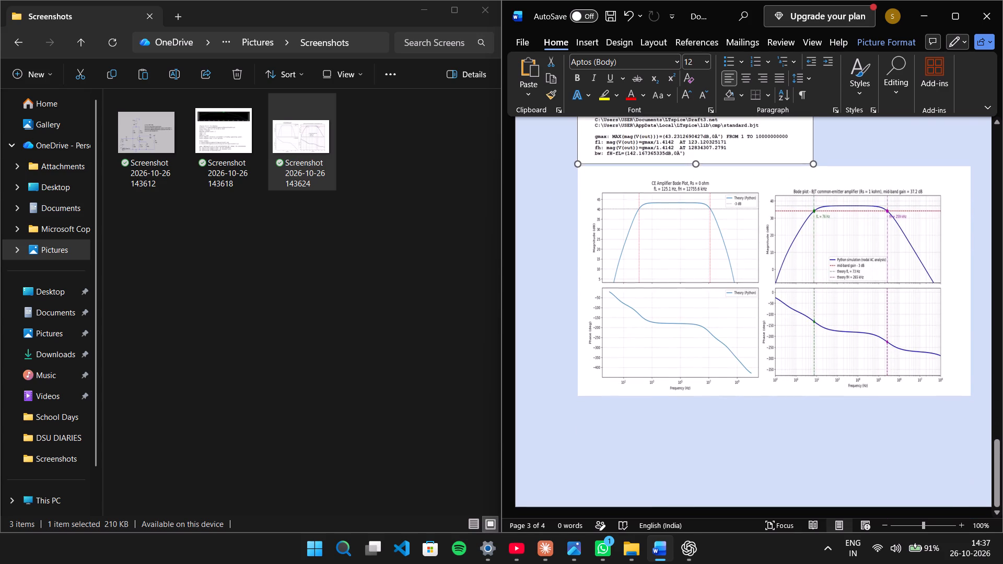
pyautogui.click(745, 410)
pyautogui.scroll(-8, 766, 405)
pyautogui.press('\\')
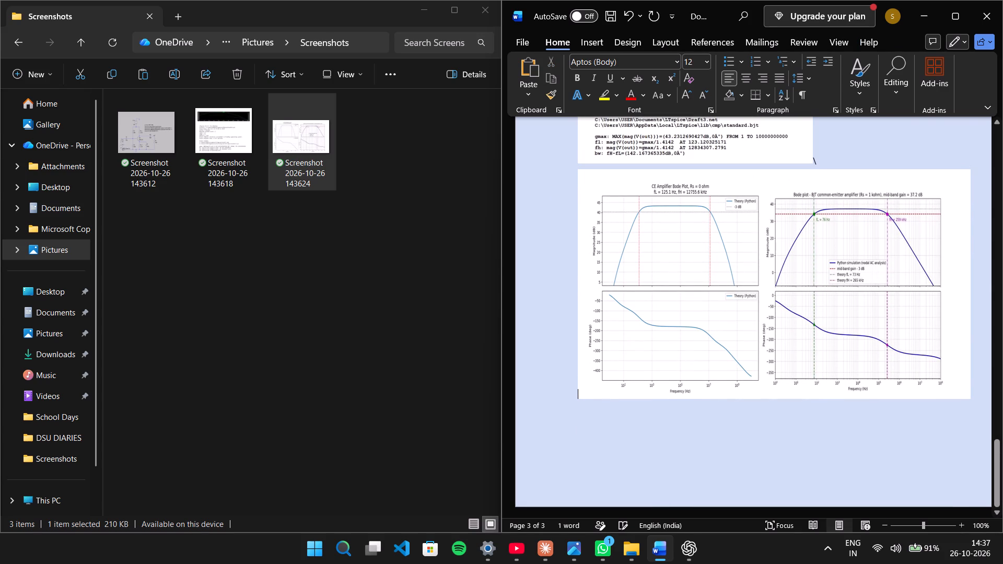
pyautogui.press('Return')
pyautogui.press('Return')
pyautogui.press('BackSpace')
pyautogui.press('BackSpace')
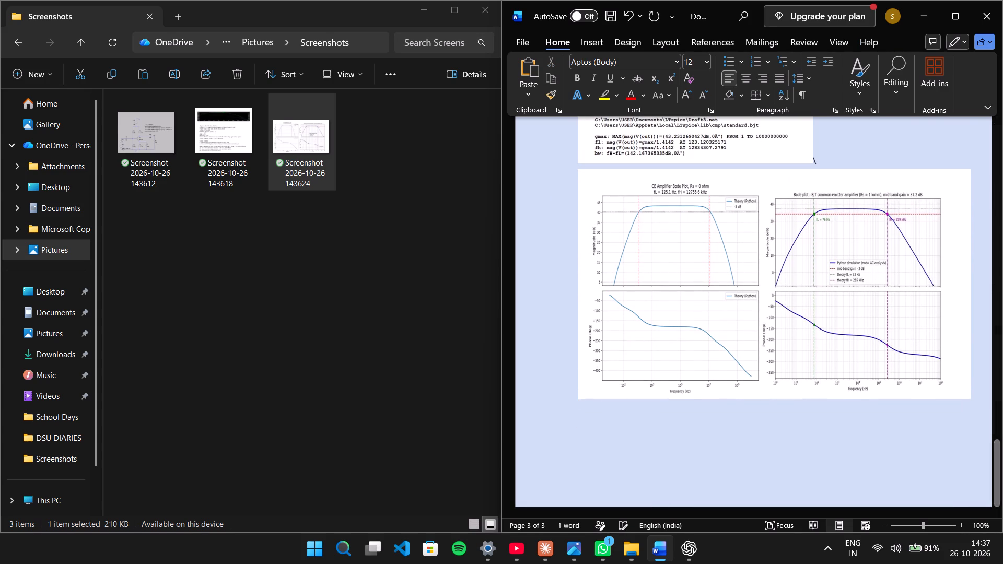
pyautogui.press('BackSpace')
# Add three line breaks after the Bode plots picture to extend the document onto a fourth page.
pyautogui.click(978, 395)
pyautogui.press('Return')
pyautogui.press('Return')
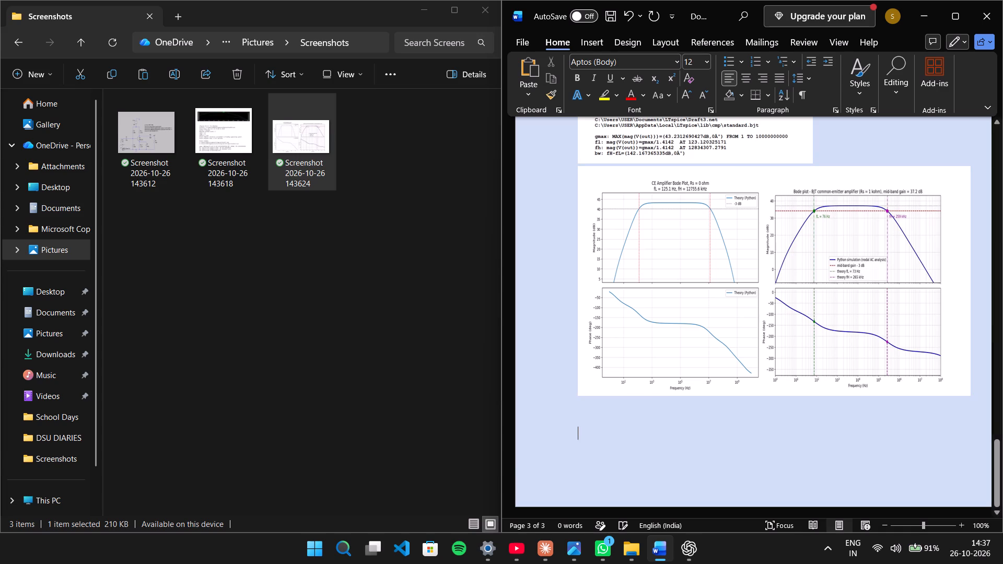
pyautogui.press('Return')
pyautogui.scroll(-4, 847, 430)
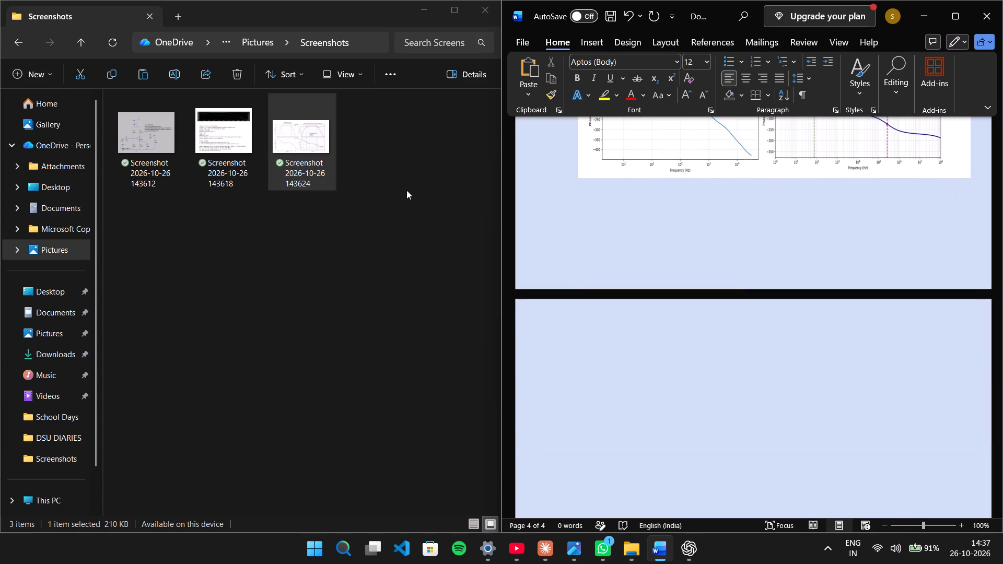
# Delete all three used screenshots from the Screenshots folder and minimise the folder window.
pyautogui.moveTo(304, 187); pyautogui.dragTo(341, 232)
pyautogui.click(310, 252)
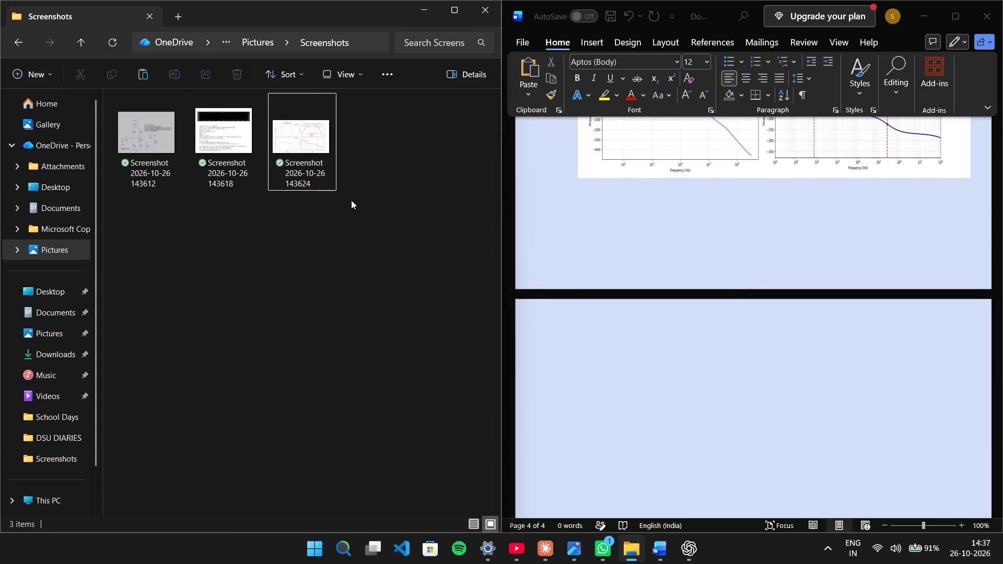
pyautogui.click(341, 205)
pyautogui.click(232, 208)
pyautogui.moveTo(153, 109); pyautogui.dragTo(332, 198)
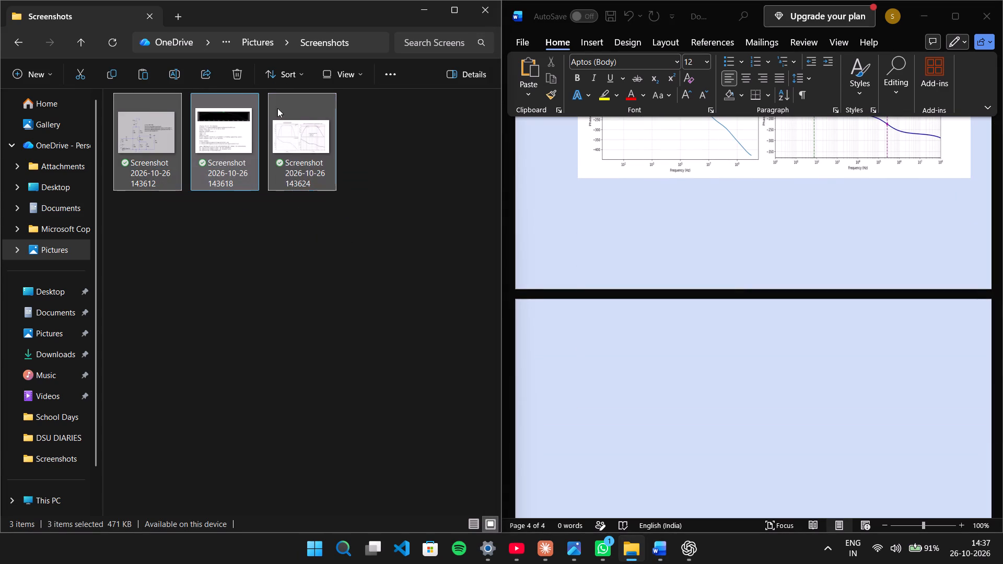
pyautogui.click(242, 80)
pyautogui.click(419, 7)
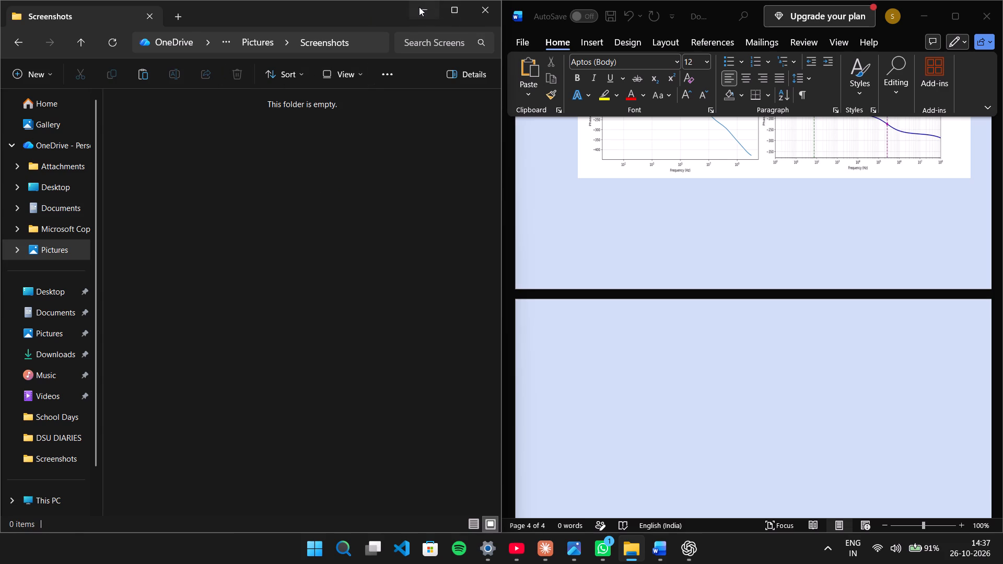
# Minimise the Word document window to clear the desktop.
pyautogui.click(932, 14)
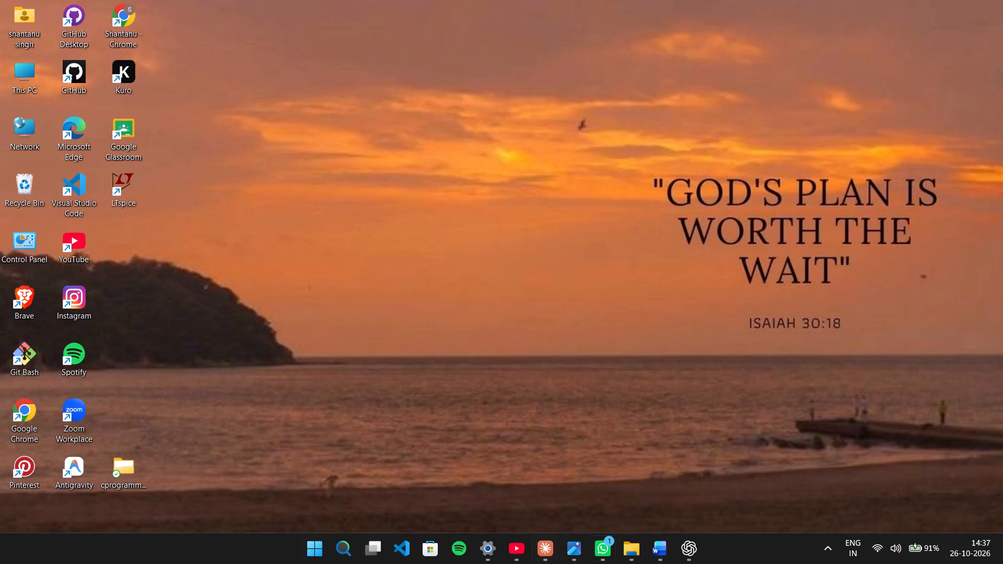
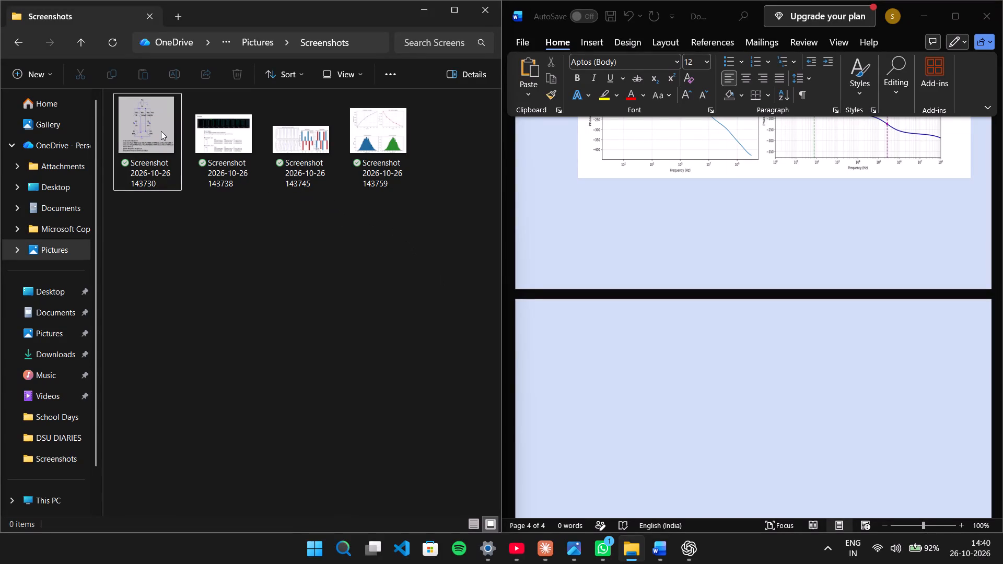
pyautogui.rightClick(163, 154)
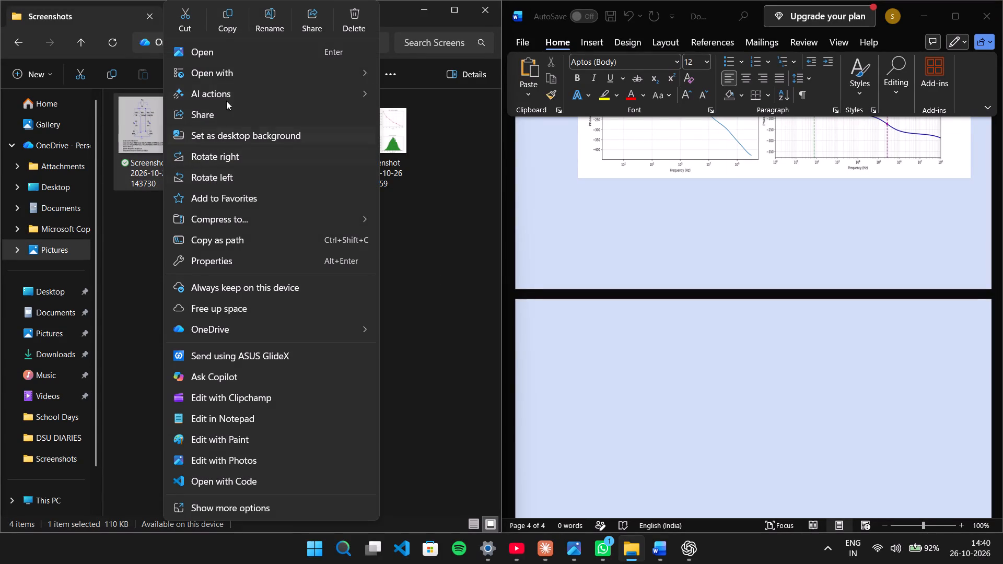
pyautogui.click(401, 303)
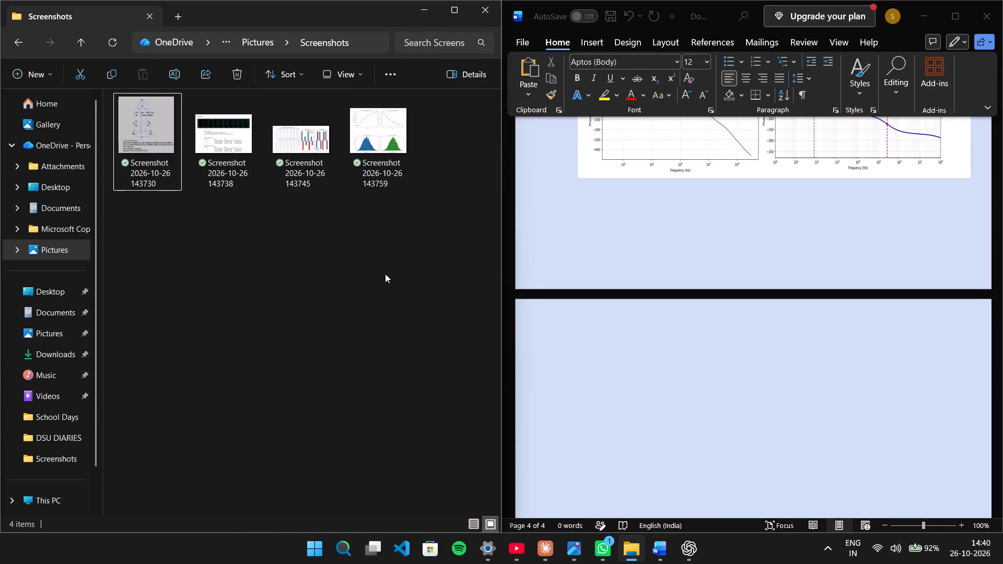
pyautogui.click(418, 10)
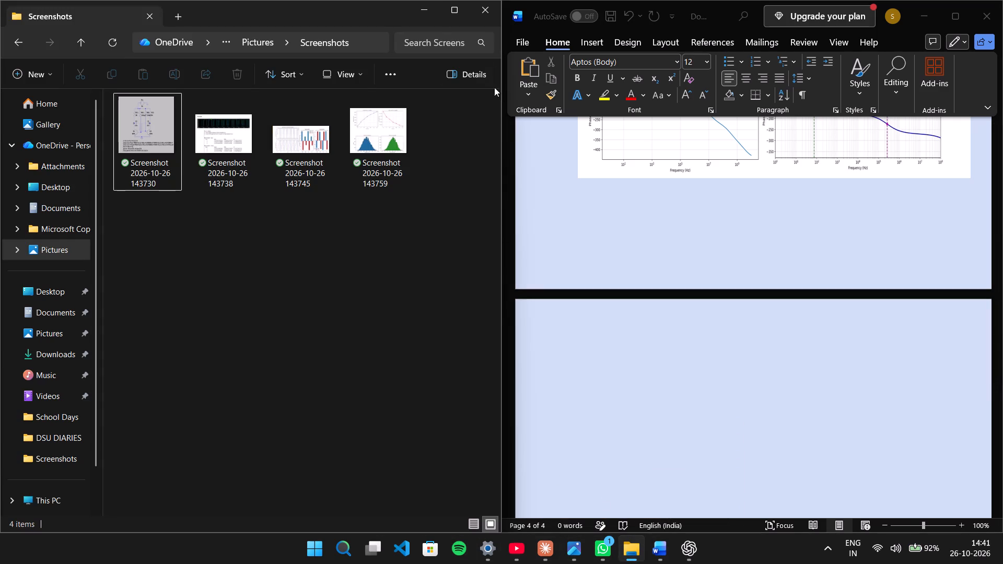
pyautogui.click(425, 16)
pyautogui.scroll(5, 413, 166)
pyautogui.scroll(-2, 411, 164)
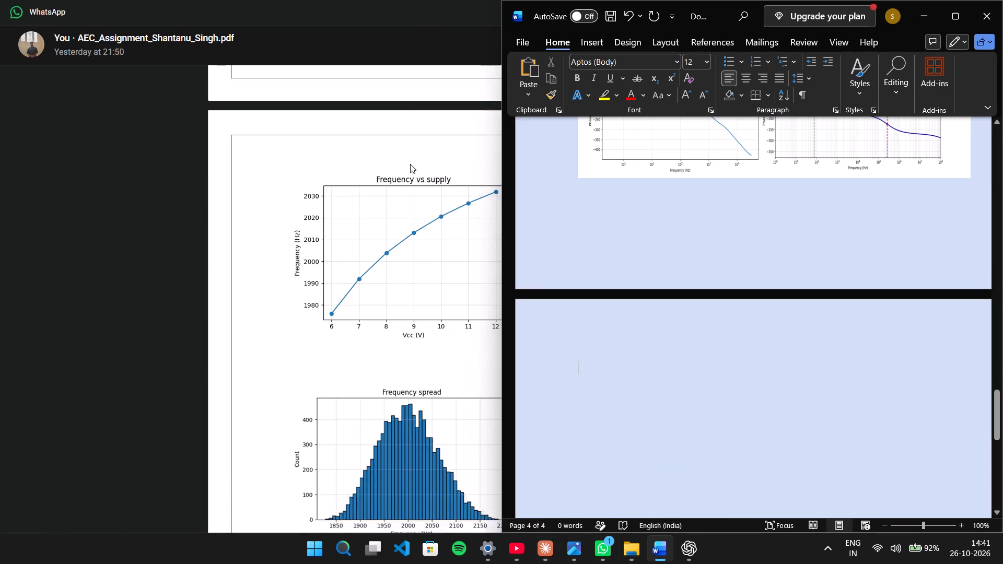
pyautogui.click(636, 548)
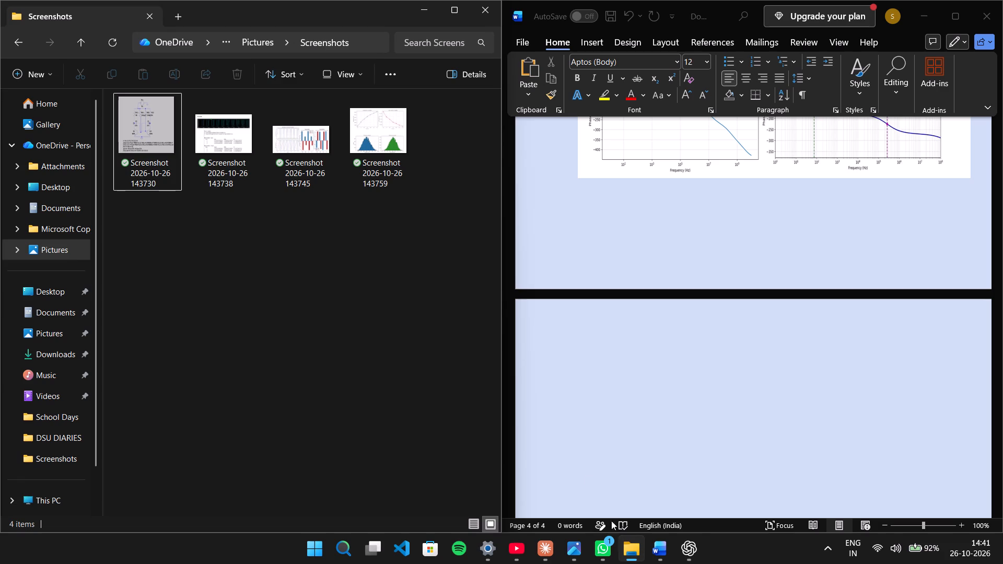
pyautogui.scroll(-2, 628, 387)
pyautogui.click(574, 311)
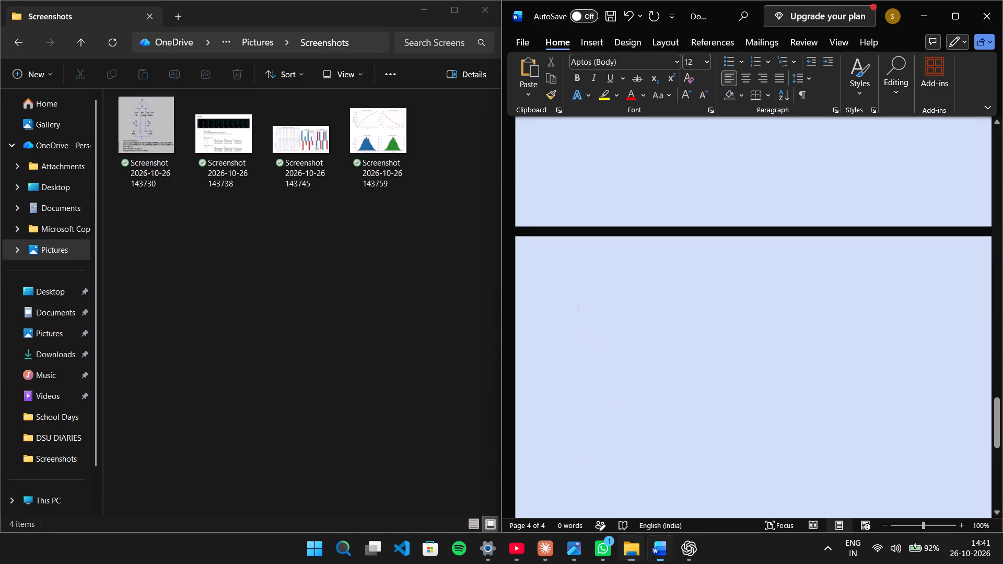
pyautogui.click(129, 151)
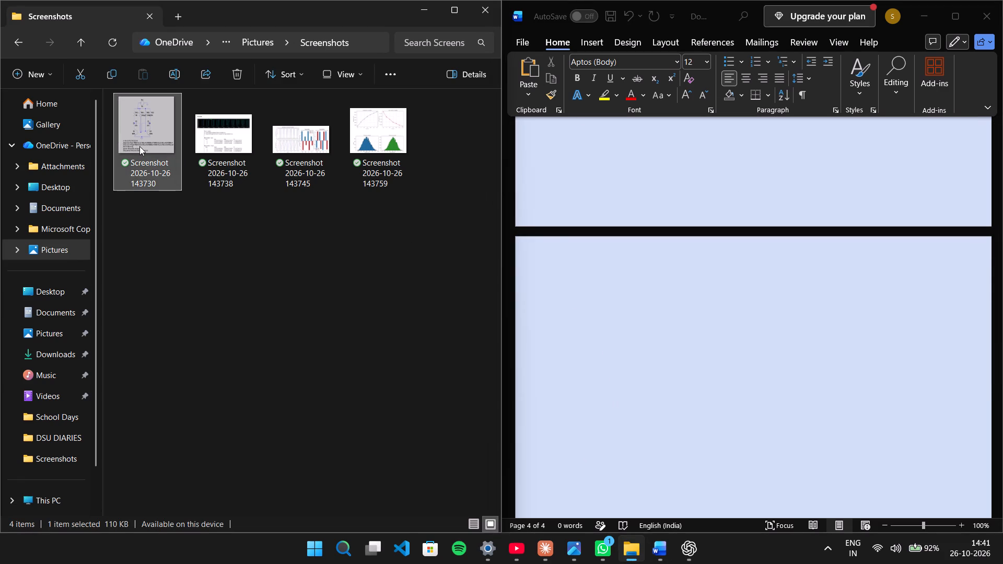
pyautogui.hotkey('ctrl', 'c')
pyautogui.click(569, 273)
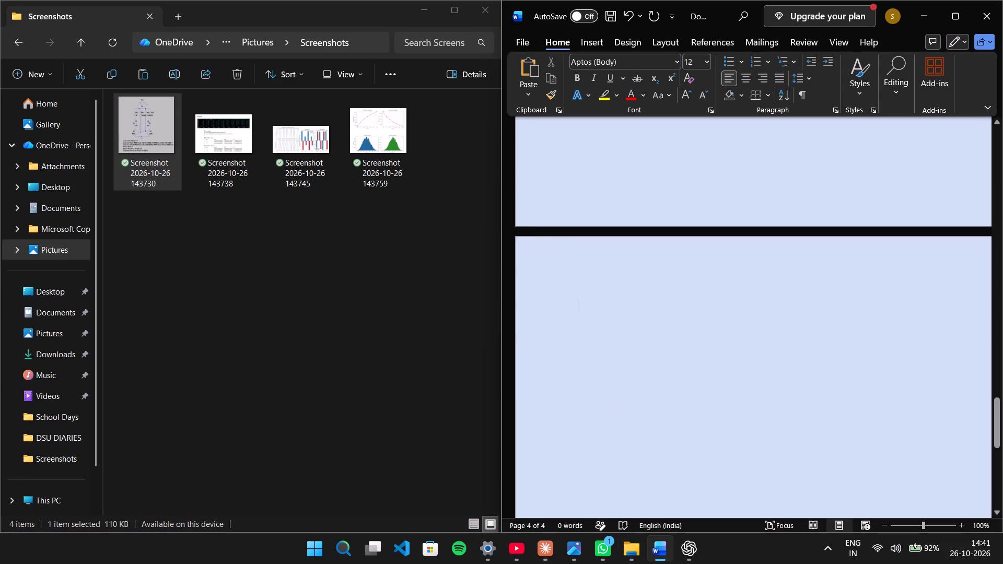
pyautogui.hotkey('ctrl', 'v')
pyautogui.scroll(-3, 638, 336)
pyautogui.click(894, 388)
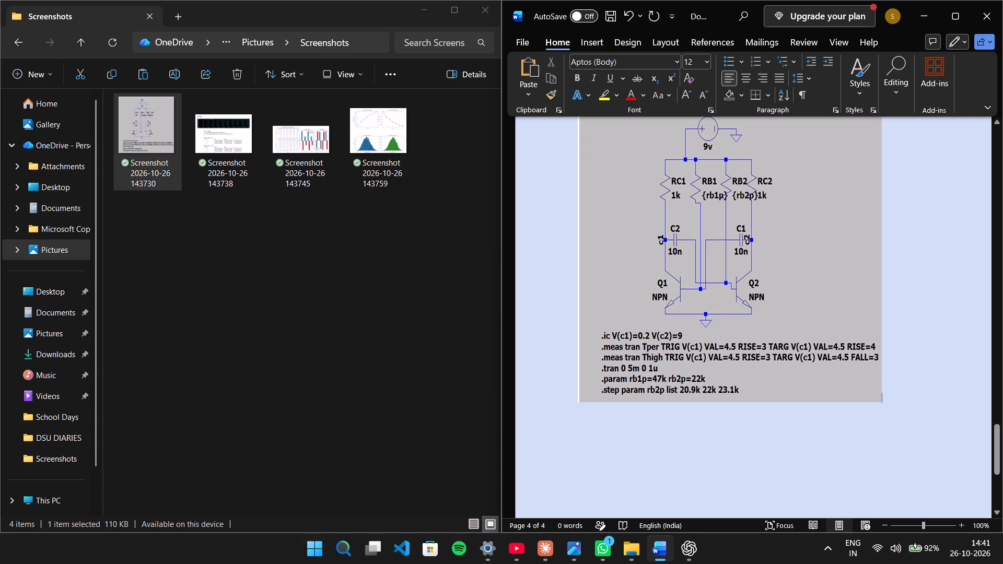
pyautogui.click(217, 115)
pyautogui.hotkey('ctrl', 'c')
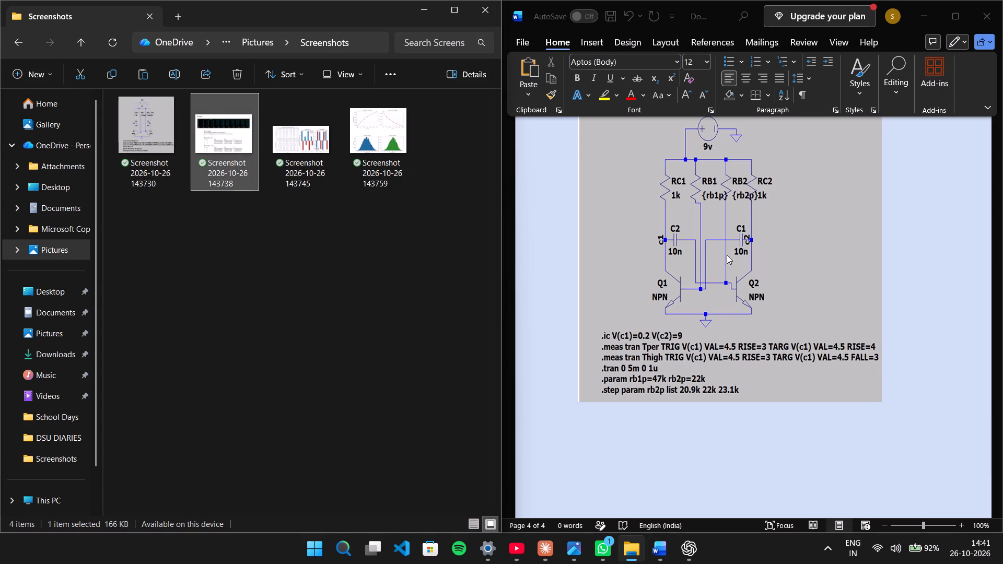
pyautogui.click(906, 392)
pyautogui.hotkey('ctrl', 'v')
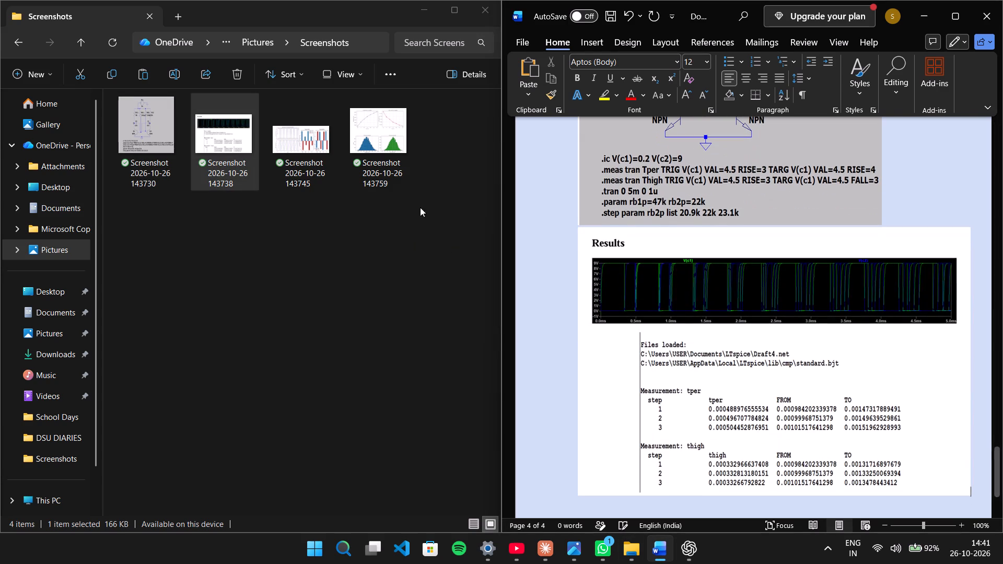
pyautogui.click(277, 140)
pyautogui.scroll(-5, 455, 180)
pyautogui.scroll(-1, 628, 204)
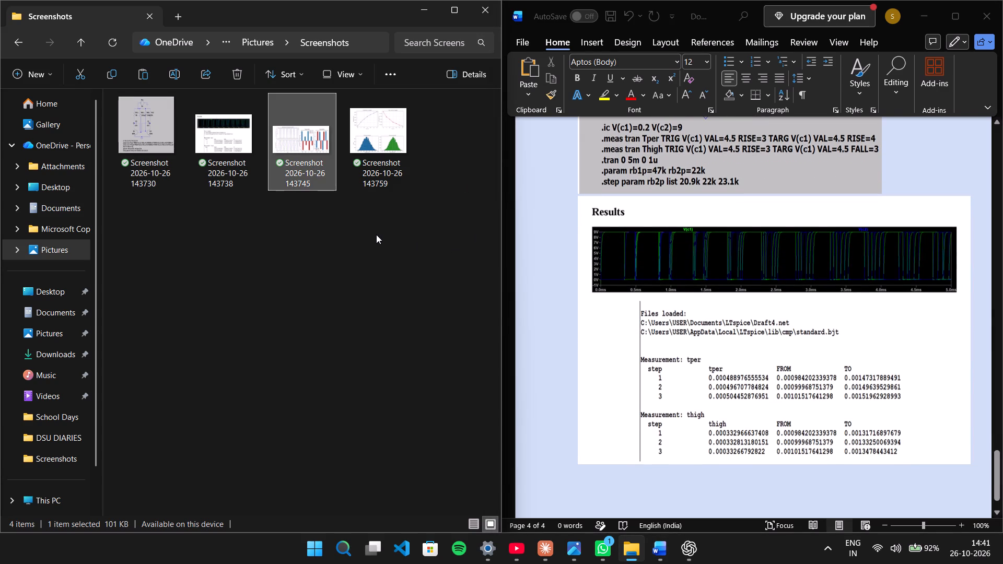
pyautogui.hotkey('ctrl', 'c')
pyautogui.scroll(-6, 432, 231)
pyautogui.scroll(-4, 865, 267)
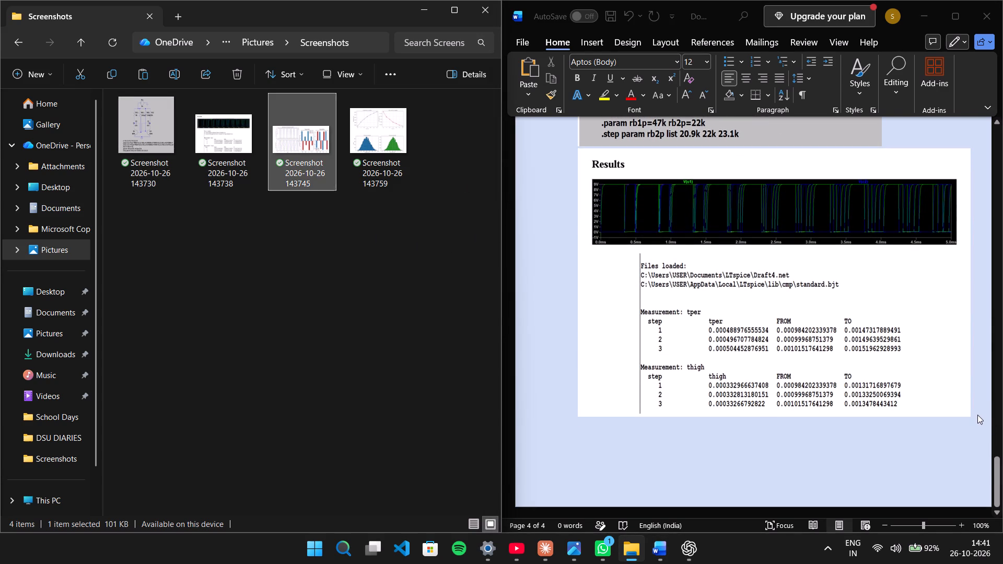
pyautogui.click(977, 414)
pyautogui.hotkey('ctrl', 'v')
pyautogui.scroll(3, 906, 334)
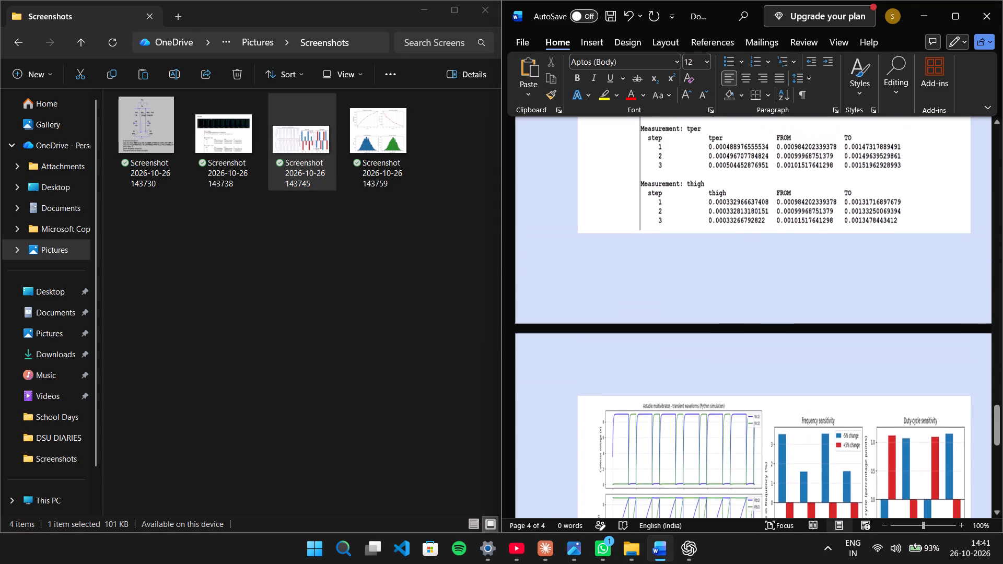
pyautogui.scroll(17, 902, 332)
pyautogui.scroll(-6, 882, 319)
pyautogui.click(389, 163)
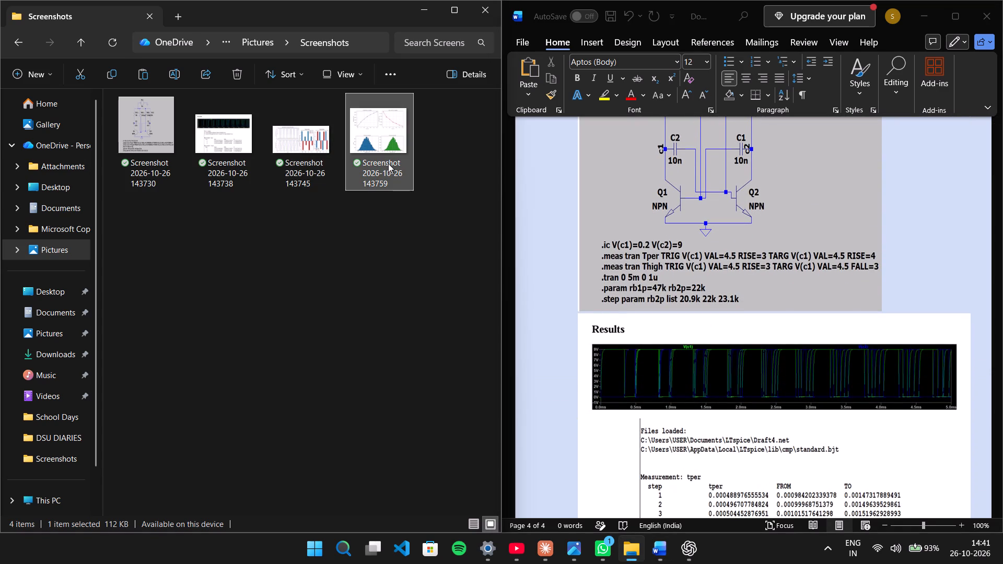
pyautogui.hotkey('ctrl', 'c')
pyautogui.scroll(-12, 504, 185)
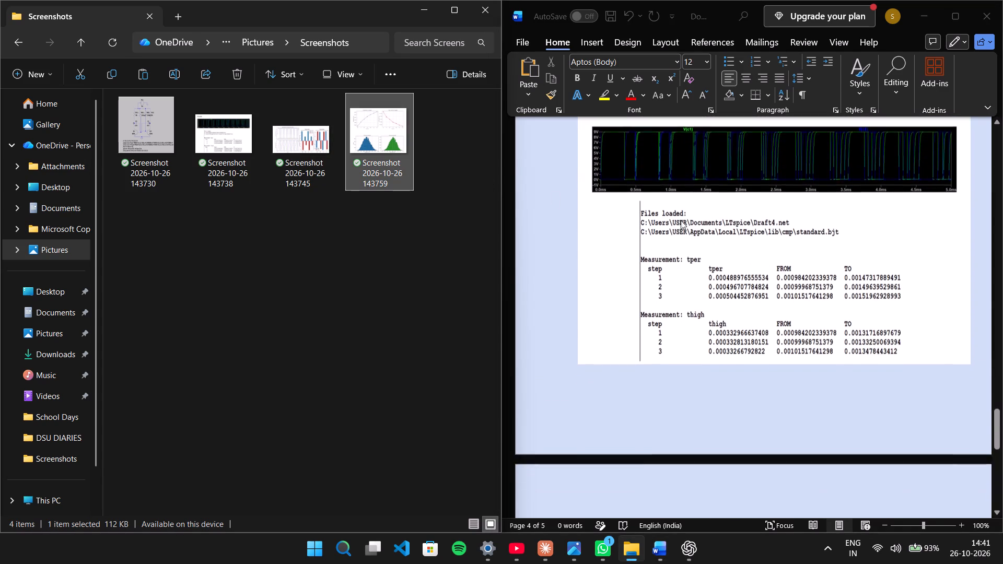
pyautogui.scroll(-9, 814, 295)
pyautogui.click(976, 301)
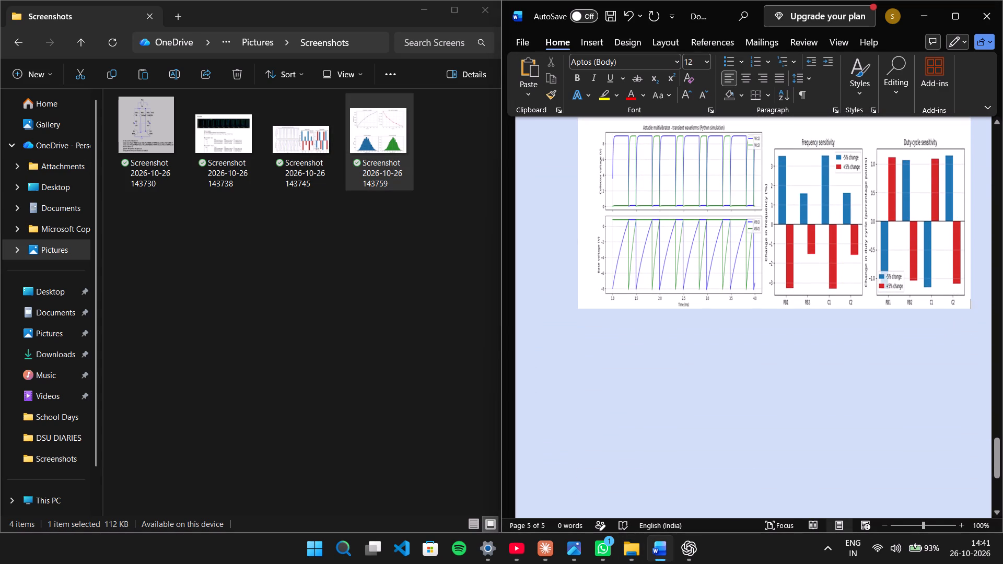
# Paste the copied supply-variation and spread graphs screenshot below the waveforms and sensitivity picture, and minimise the Screenshots folder window.
pyautogui.hotkey('ctrl', 'v')
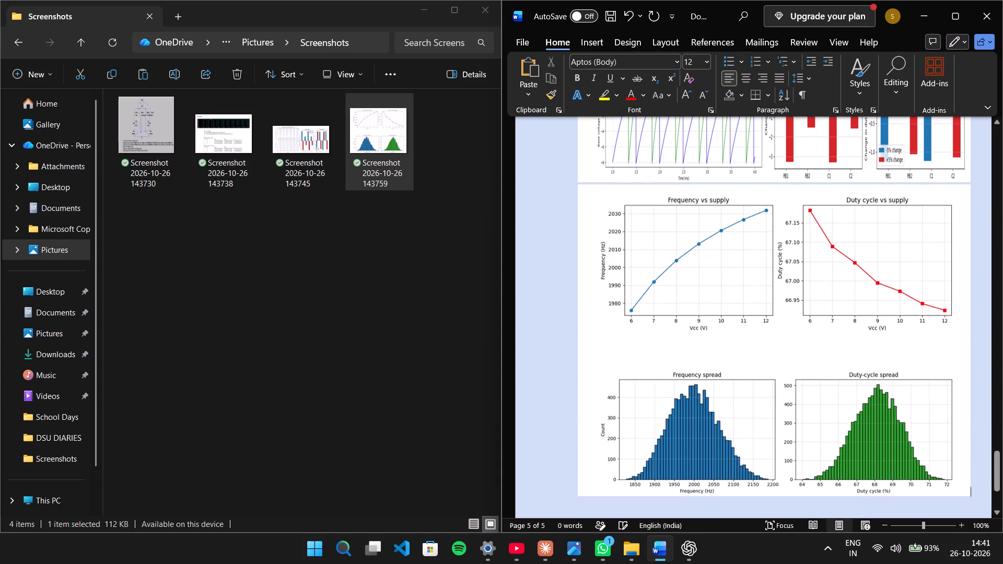
pyautogui.click(421, 16)
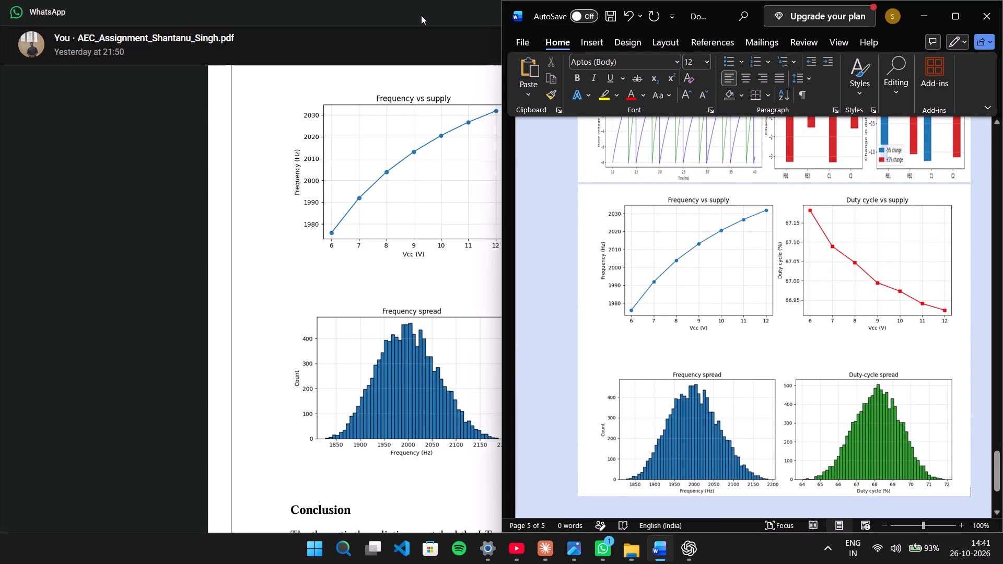
# Maximise the document window and shrink the astable multivibrator schematic on page four proportionally to about 64% of its width.
pyautogui.scroll(6, 395, 176)
pyautogui.scroll(-1, 396, 176)
pyautogui.scroll(9, 396, 176)
pyautogui.scroll(-6, 387, 234)
pyautogui.scroll(1, 394, 300)
pyautogui.scroll(4, 748, 260)
pyautogui.click(961, 17)
pyautogui.scroll(6, 604, 156)
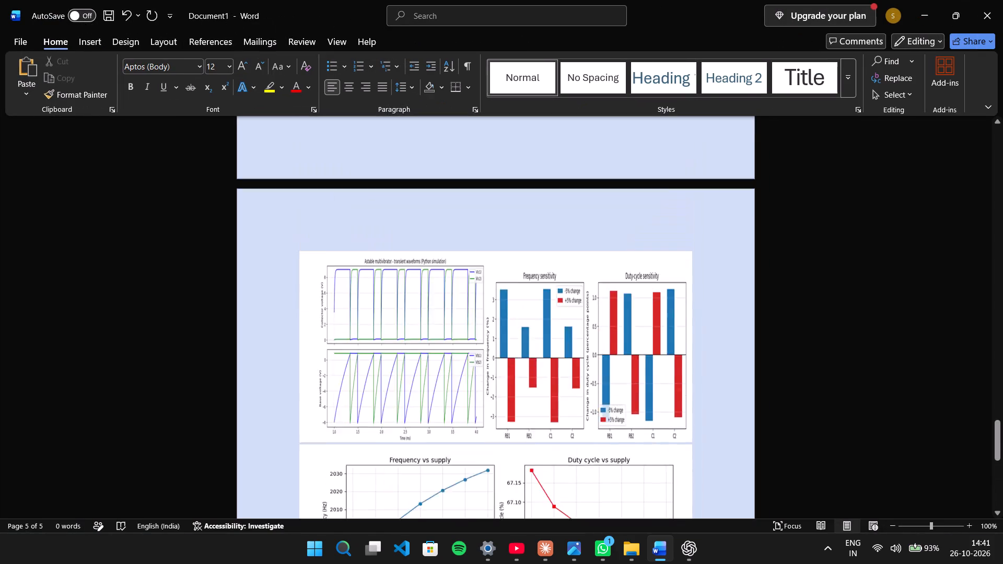
pyautogui.scroll(19, 601, 155)
pyautogui.scroll(3, 593, 146)
pyautogui.click(478, 319)
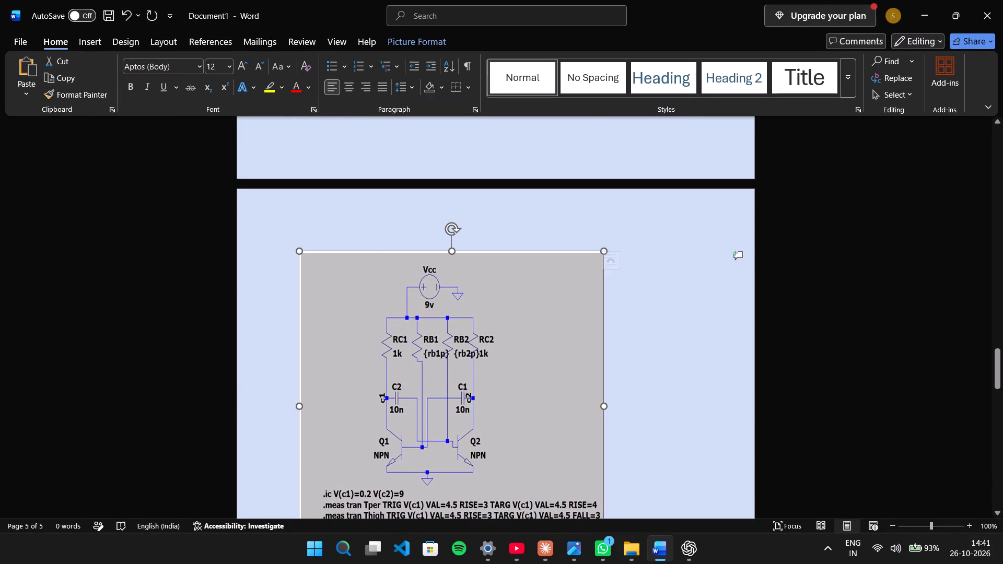
pyautogui.moveTo(296, 248); pyautogui.dragTo(543, 363)
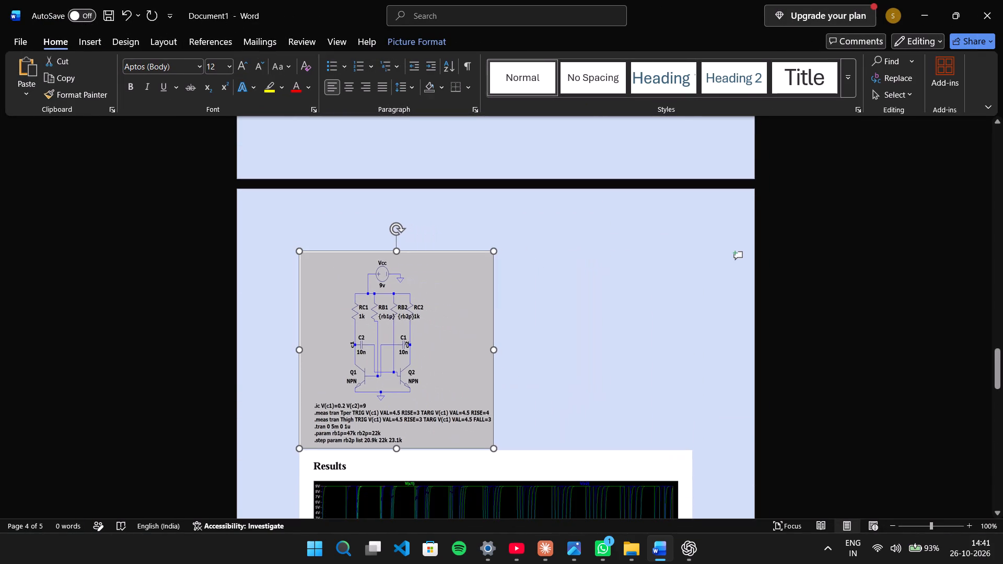
pyautogui.moveTo(543, 363); pyautogui.dragTo(543, 363)
# Shrink the Results picture below the multivibrator schematic proportionally to about 77% of its width.
pyautogui.scroll(-8, 537, 334)
pyautogui.click(375, 286)
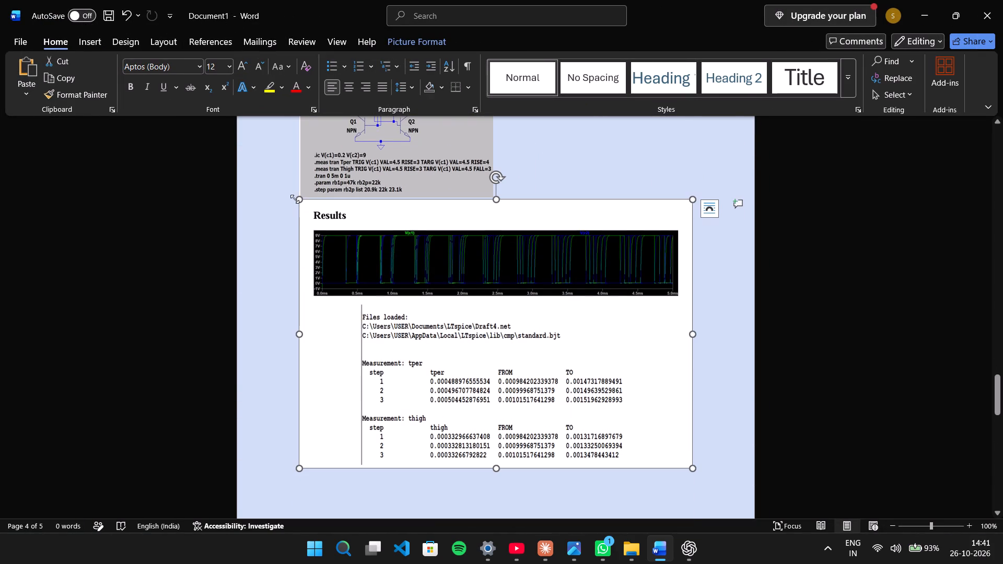
pyautogui.moveTo(298, 200); pyautogui.dragTo(421, 297)
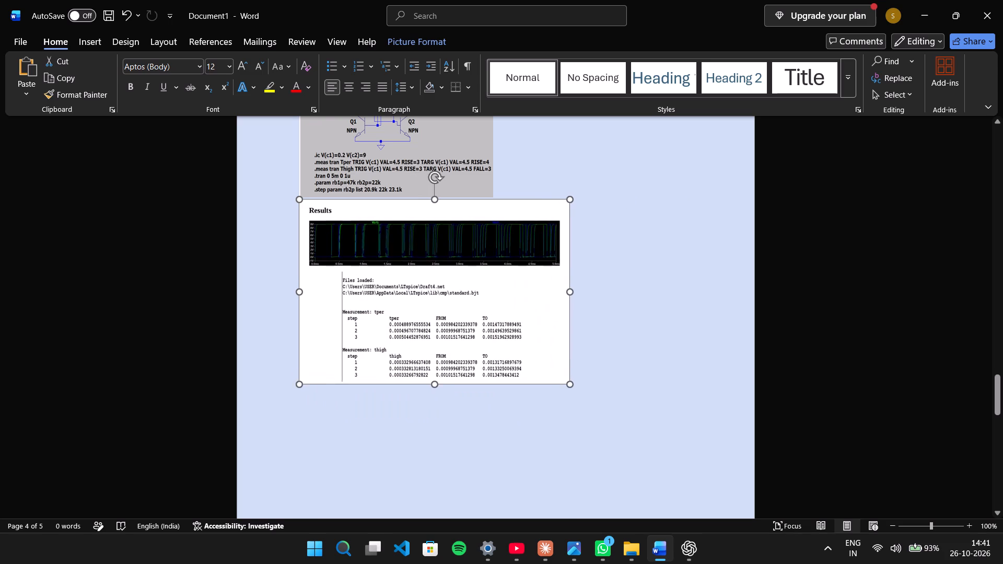
pyautogui.moveTo(421, 297); pyautogui.dragTo(390, 284)
pyautogui.scroll(-5, 627, 275)
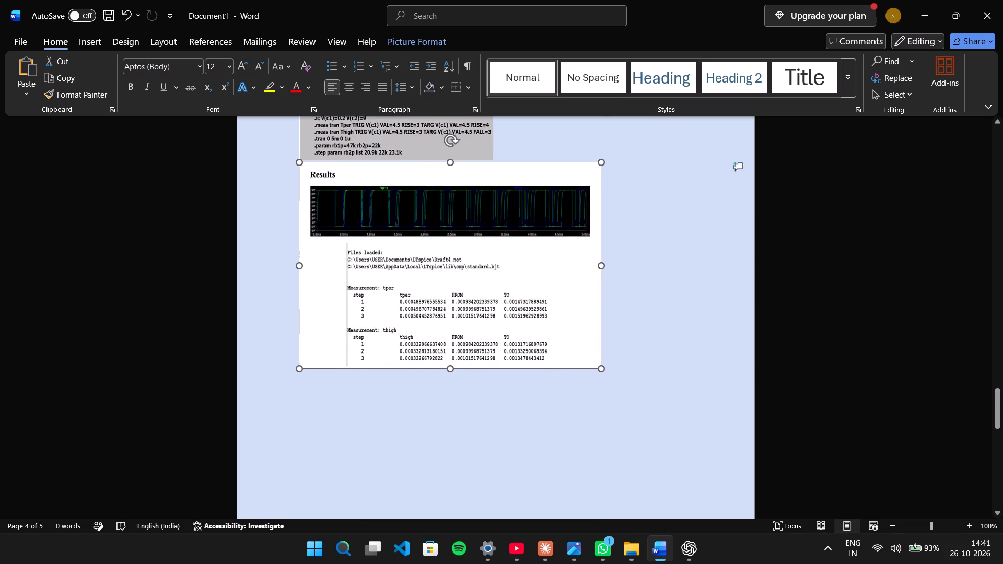
pyautogui.scroll(-1, 621, 276)
pyautogui.click(568, 285)
# Shrink the transient waveforms and sensitivity charts picture on page five proportionally to 4.93 cm high by 10.14 cm wide.
pyautogui.scroll(-16, 566, 286)
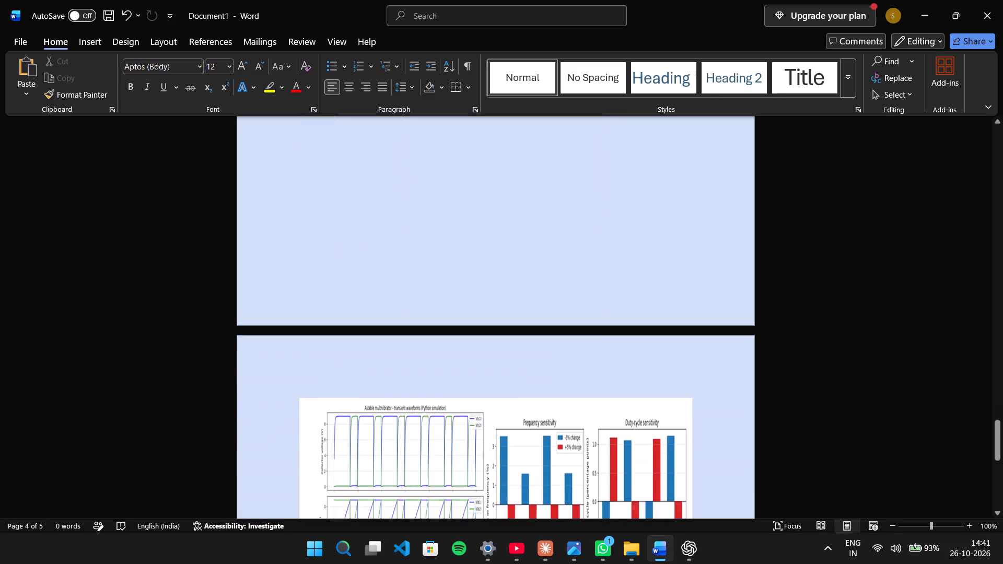
pyautogui.scroll(-2, 556, 292)
pyautogui.scroll(3, 509, 283)
pyautogui.doubleClick(507, 281)
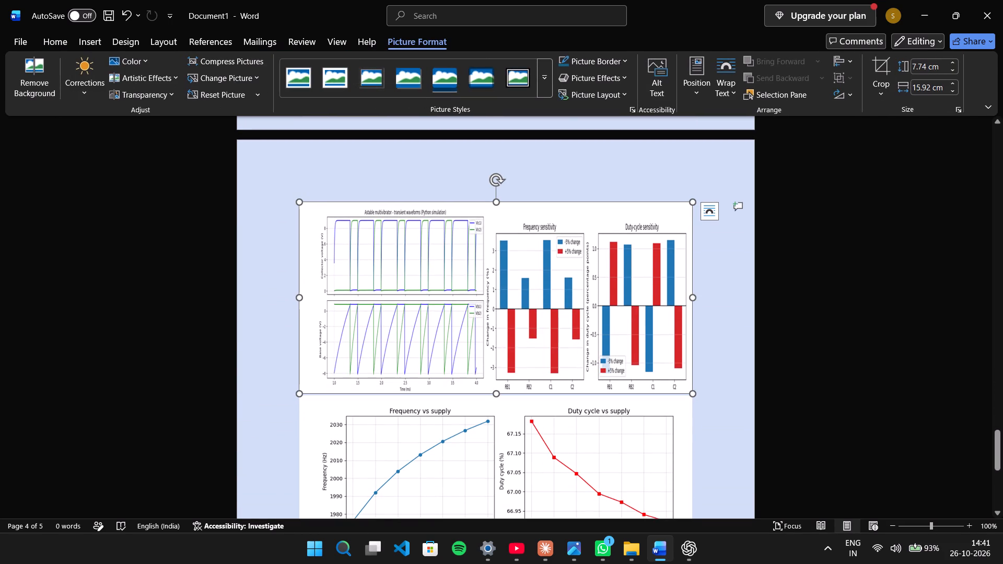
pyautogui.moveTo(299, 202); pyautogui.dragTo(442, 285)
pyautogui.scroll(-2, 601, 281)
pyautogui.scroll(3, 601, 281)
pyautogui.scroll(-9, 601, 281)
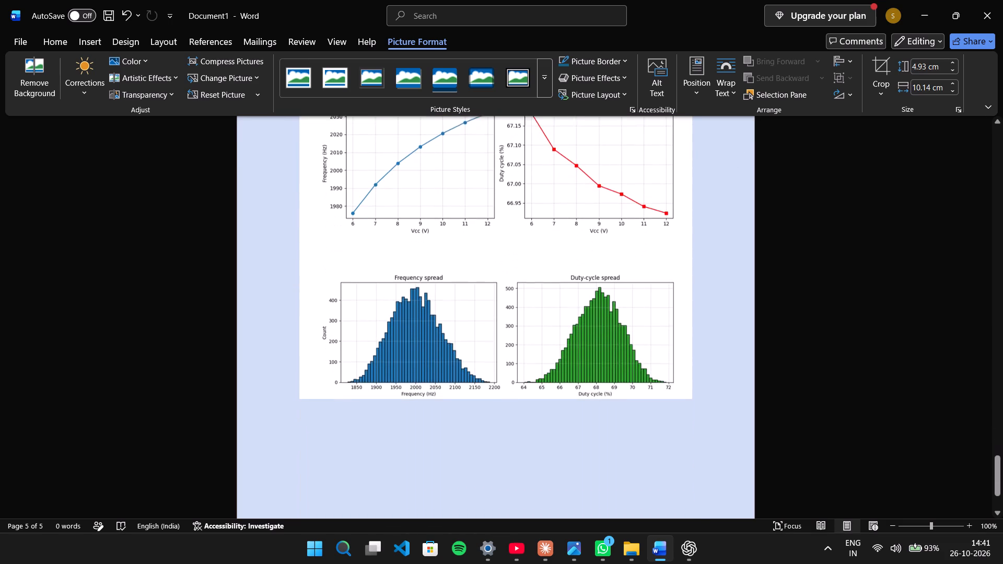
# Shrink the supply and spread charts picture proportionally to about 64% of its width, matching the sensitivity charts above.
pyautogui.click(446, 275)
pyautogui.scroll(6, 399, 246)
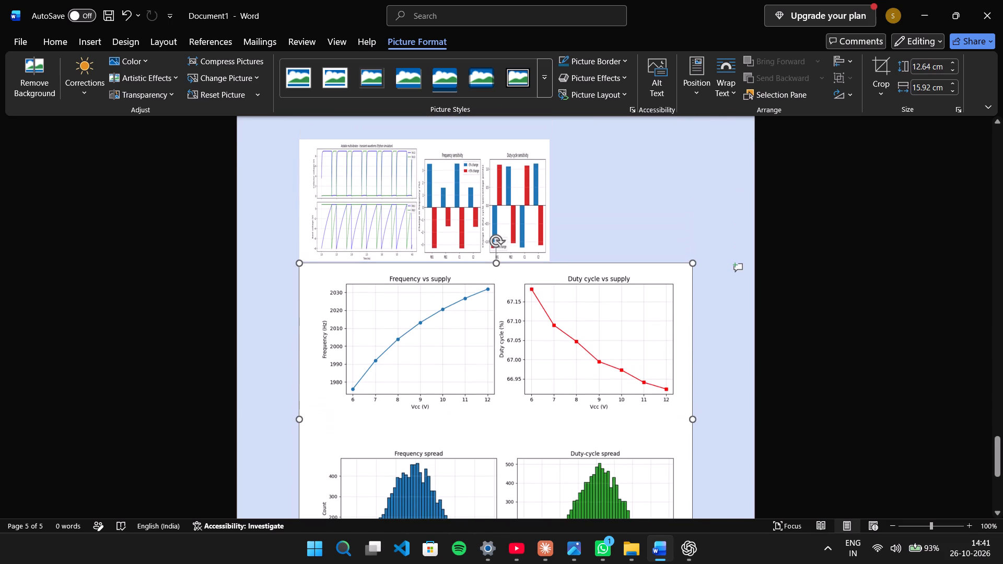
pyautogui.moveTo(299, 262); pyautogui.dragTo(529, 377)
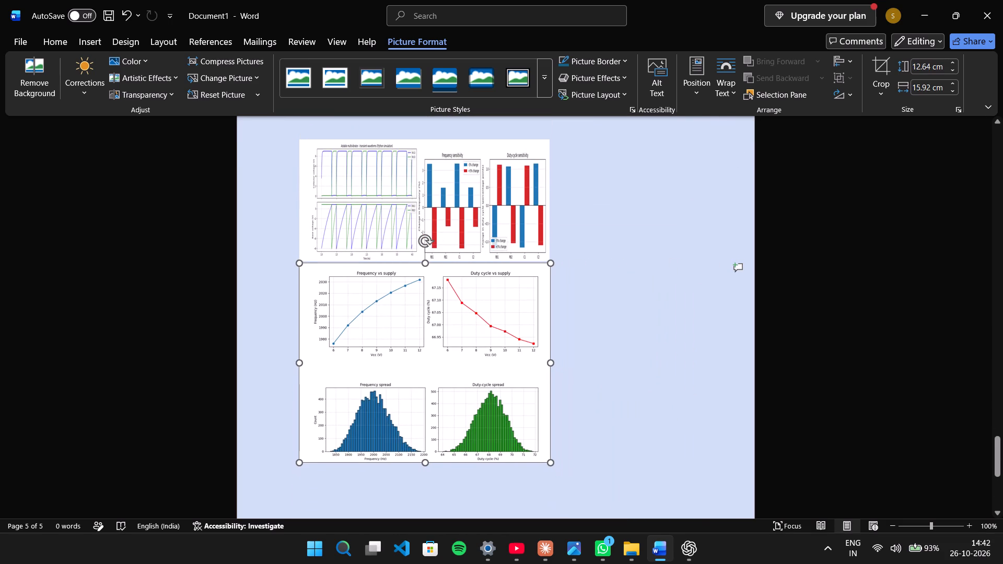
pyautogui.moveTo(529, 377); pyautogui.dragTo(529, 377)
# Add one line break after the supply and spread charts picture on the fifth page.
pyautogui.click(616, 347)
pyautogui.scroll(-2, 615, 342)
pyautogui.scroll(1, 615, 342)
pyautogui.scroll(-7, 615, 342)
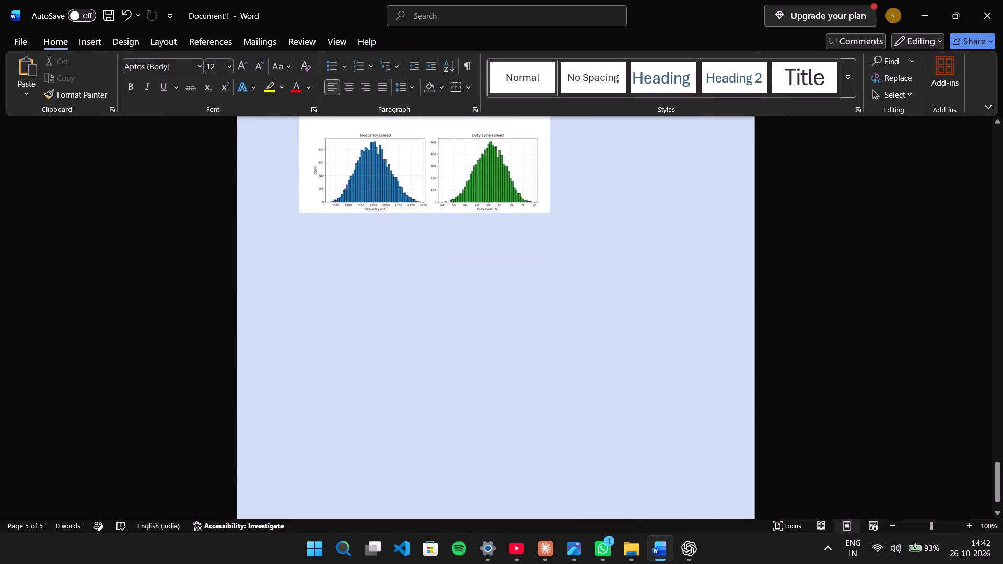
pyautogui.press('Return')
pyautogui.press('Return')
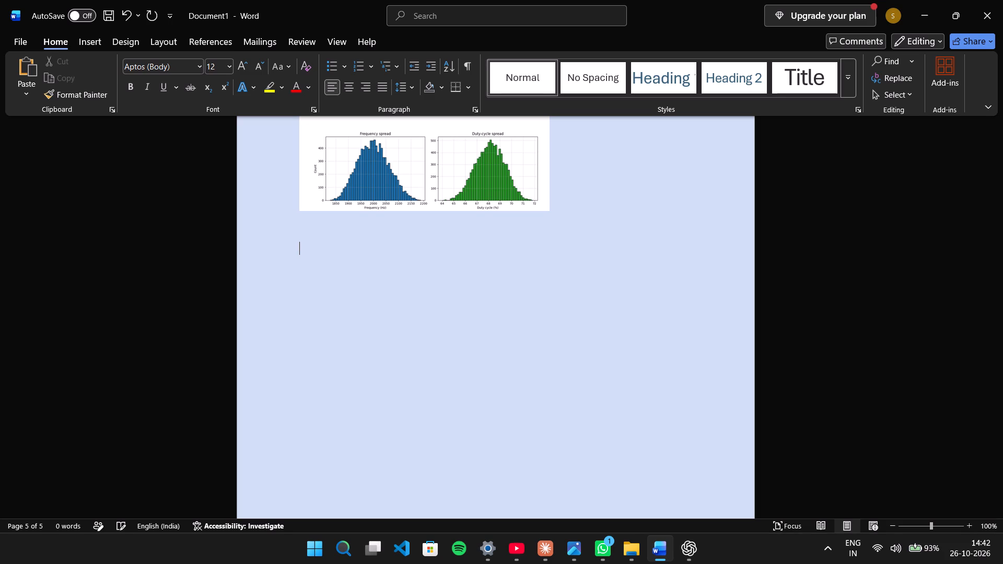
pyautogui.press('BackSpace')
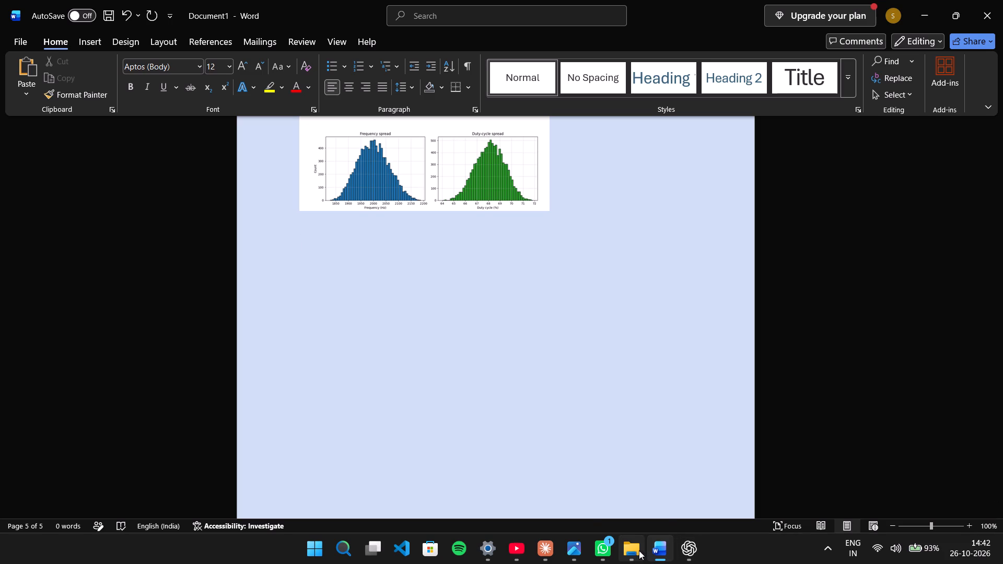
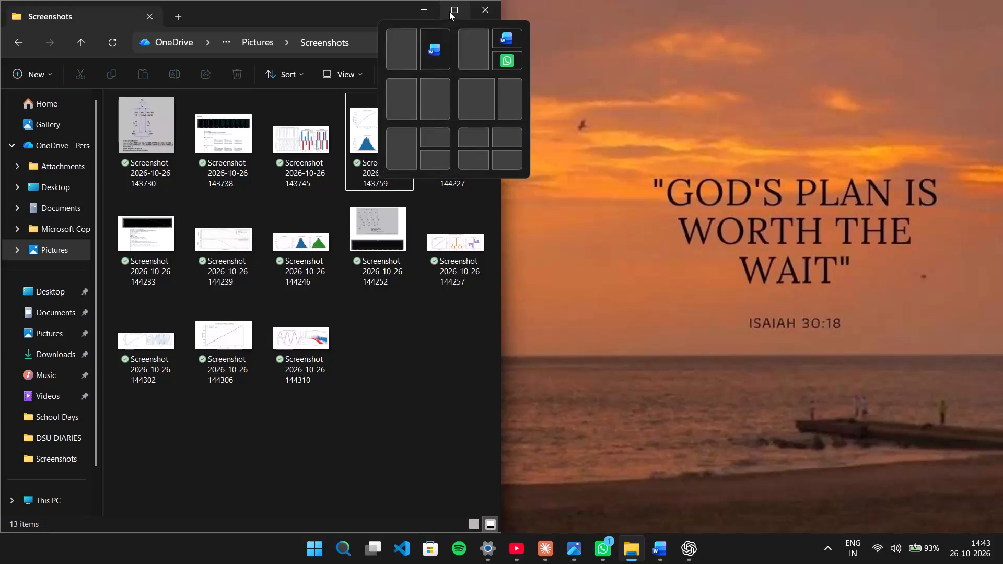
# Arrange the Screenshots folder window and the Word document side by side.
pyautogui.click(429, 45)
# Review the pictures already placed on the fourth and fifth pages and return to the end of the document.
pyautogui.scroll(-2, 718, 197)
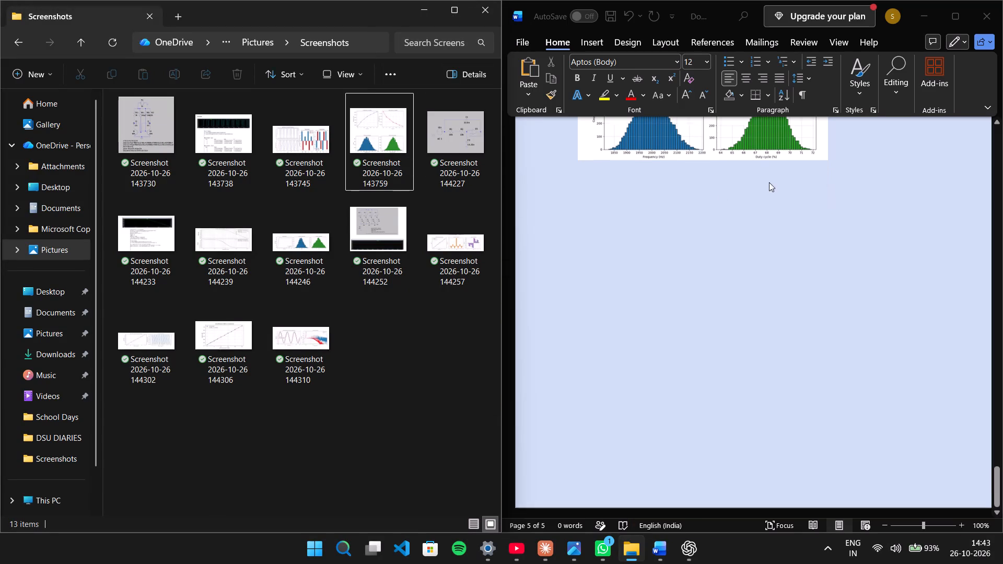
pyautogui.click(825, 167)
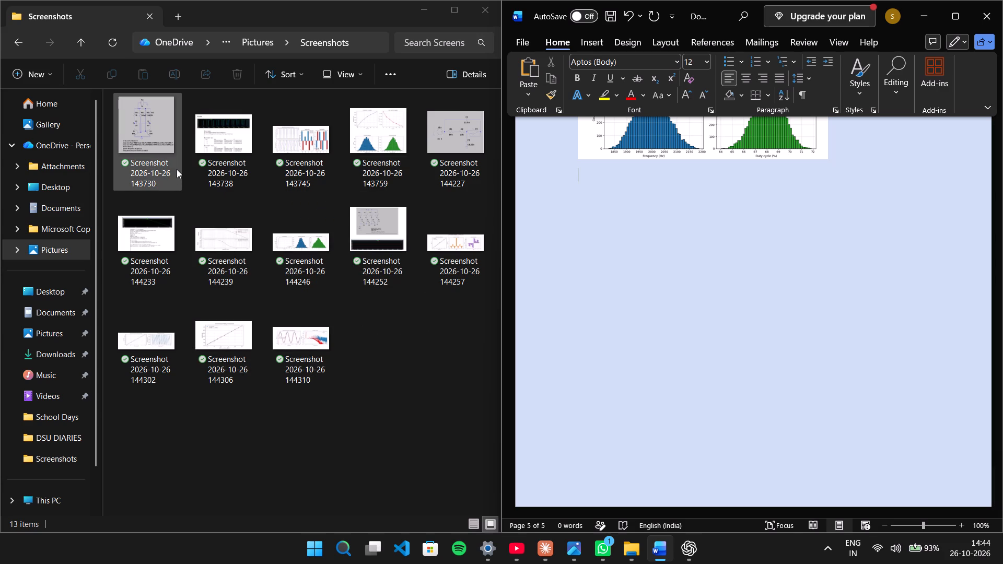
pyautogui.scroll(12, 763, 241)
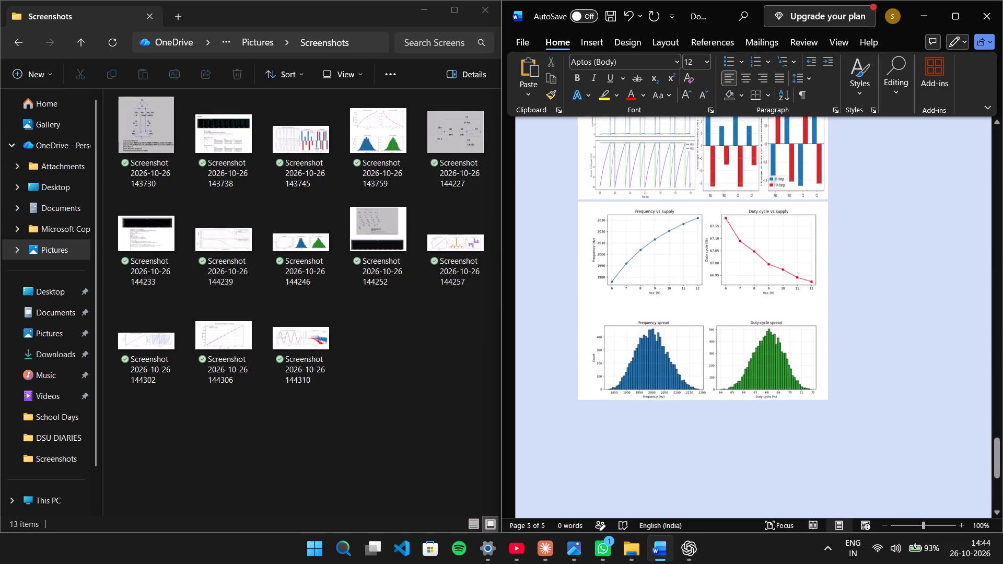
pyautogui.scroll(3, 747, 255)
pyautogui.scroll(18, 747, 255)
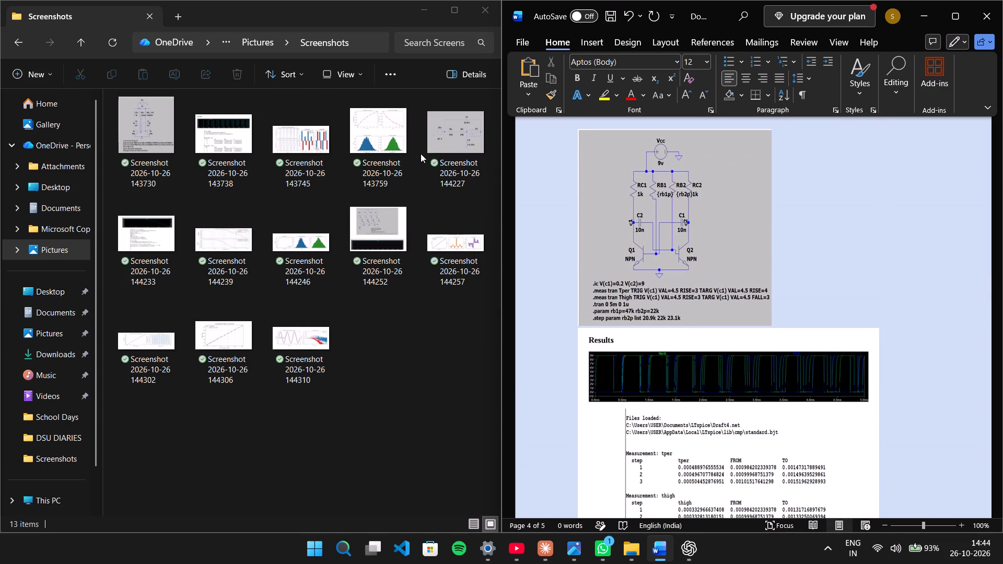
pyautogui.scroll(-2, 457, 132)
pyautogui.scroll(-12, 648, 247)
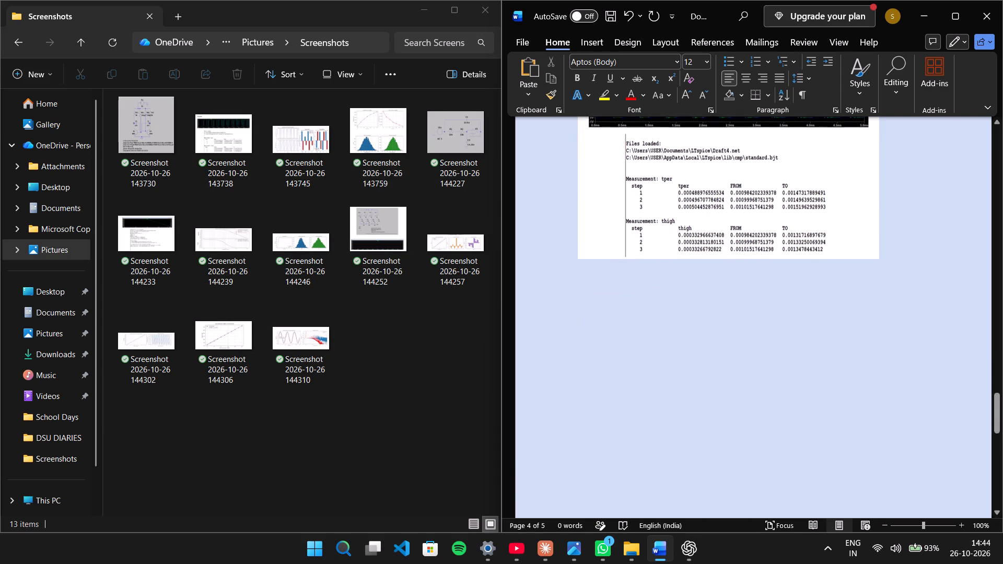
pyautogui.scroll(-19, 693, 276)
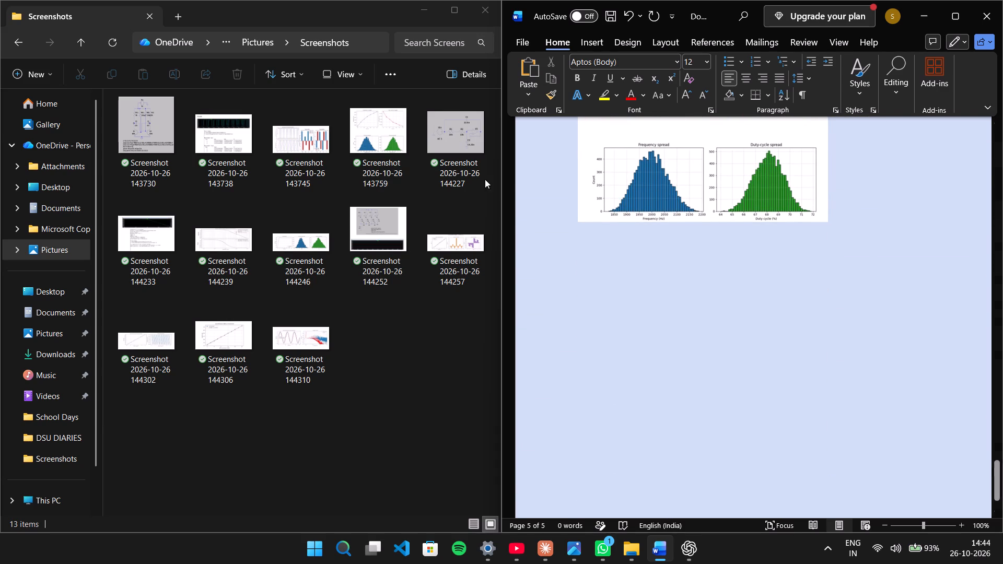
pyautogui.click(454, 122)
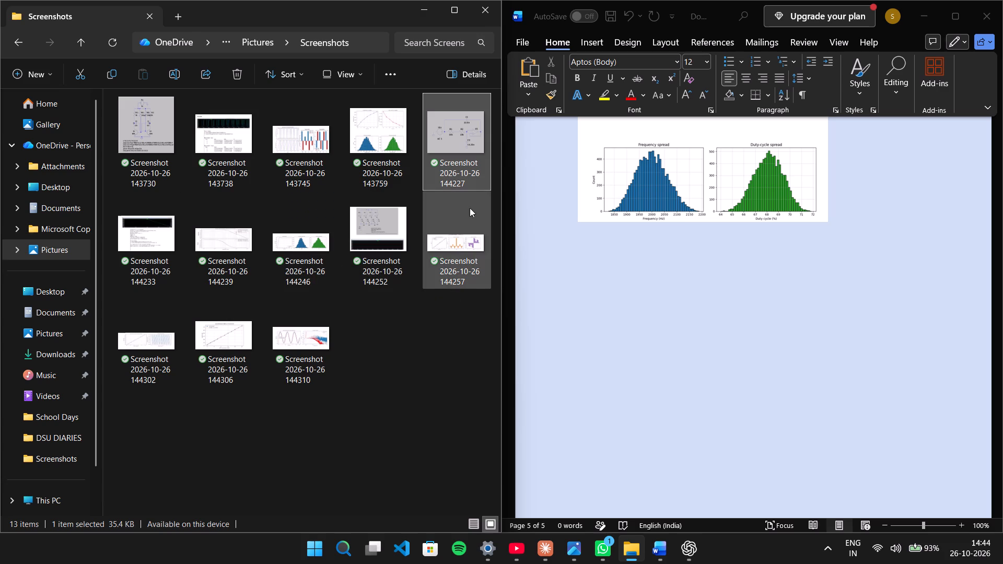
pyautogui.hotkey('ctrl', 'c')
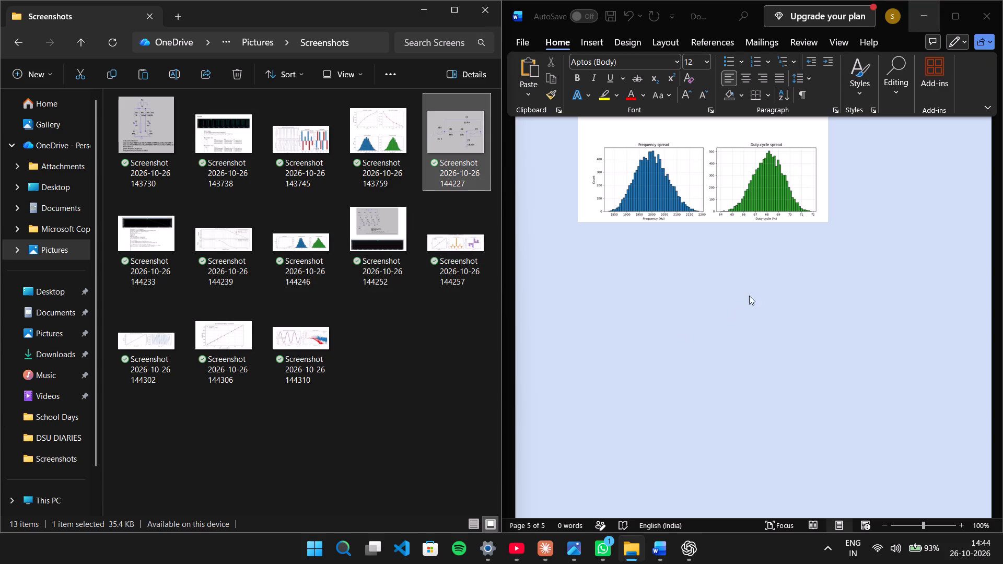
pyautogui.click(588, 252)
pyautogui.hotkey('ctrl', 'v')
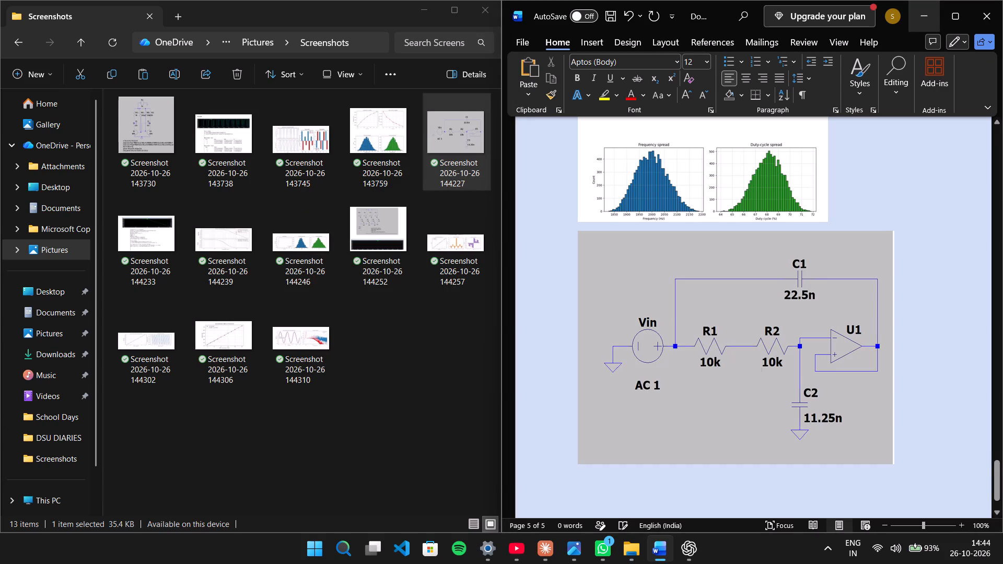
pyautogui.scroll(-7, 754, 289)
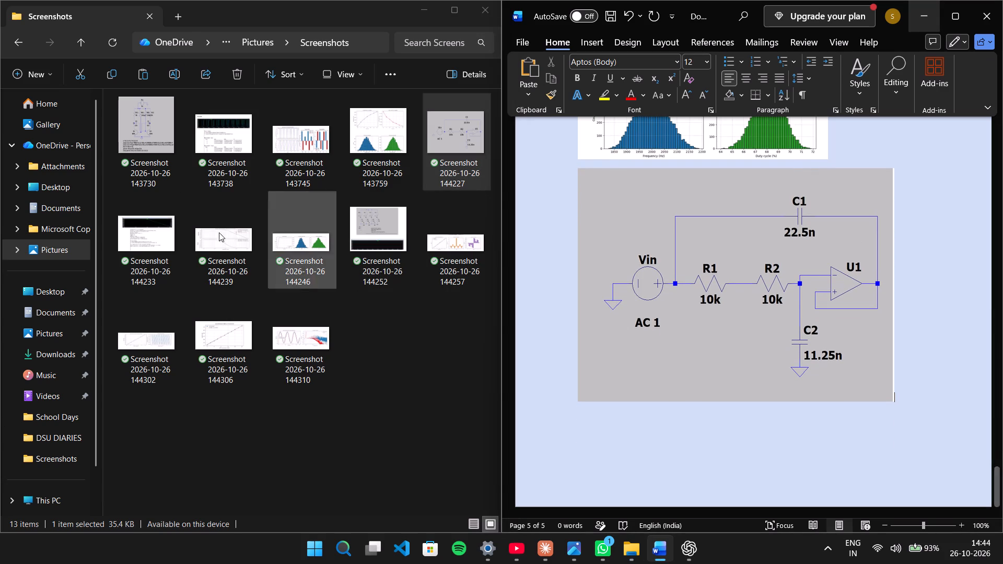
pyautogui.click(164, 250)
pyautogui.hotkey('ctrl', 'c')
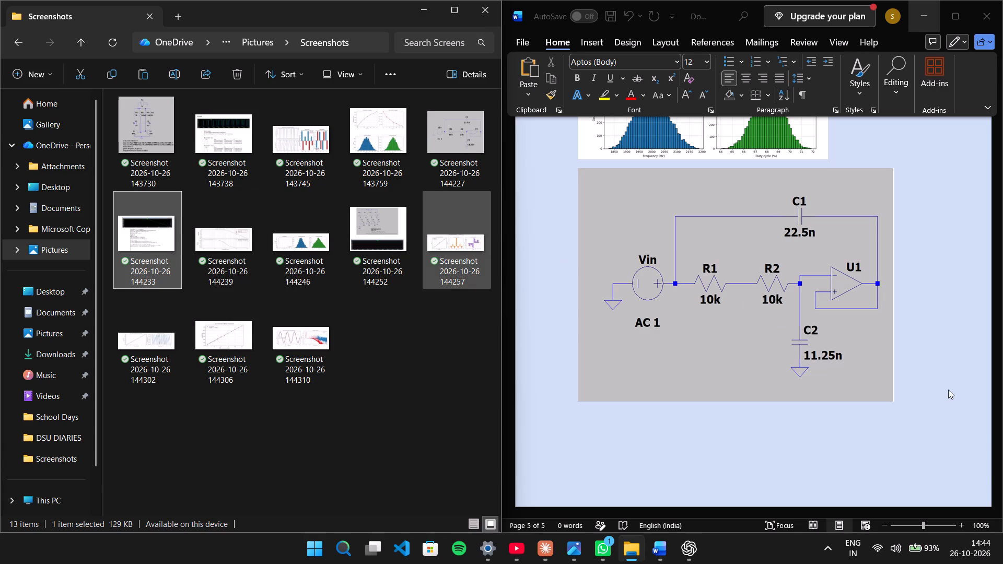
pyautogui.click(905, 394)
pyautogui.hotkey('ctrl', 'v')
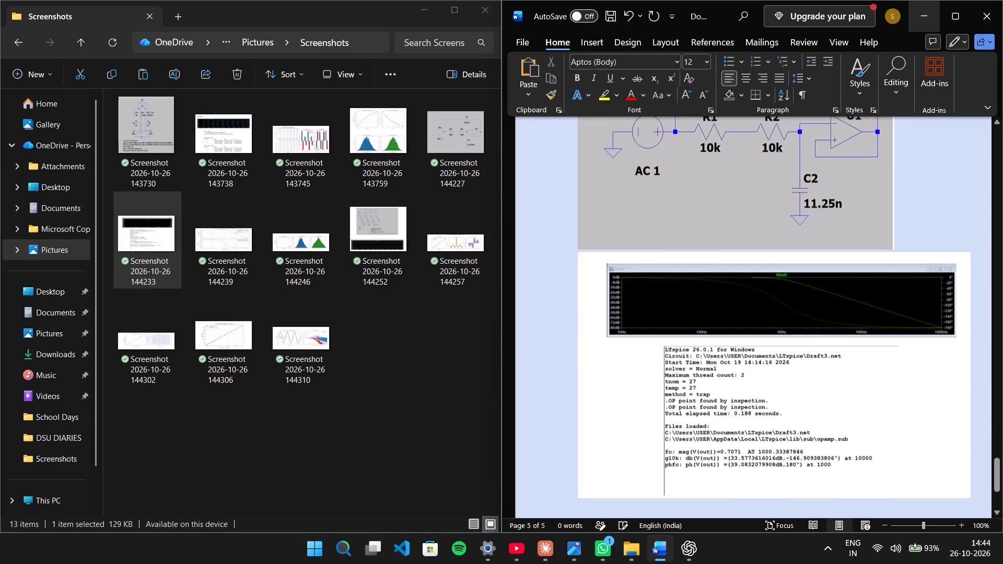
pyautogui.scroll(19, 819, 296)
pyautogui.scroll(-1, 825, 293)
pyautogui.scroll(3, 825, 293)
pyautogui.scroll(-1, 819, 289)
pyautogui.scroll(1, 816, 295)
pyautogui.scroll(-5, 814, 297)
pyautogui.scroll(2, 808, 293)
pyautogui.scroll(-5, 808, 293)
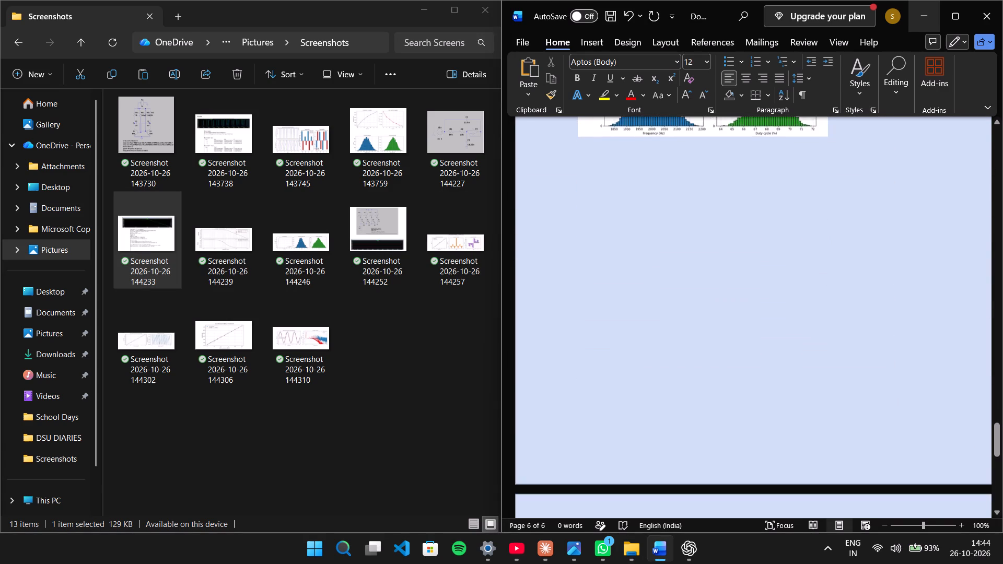
pyautogui.scroll(-14, 804, 289)
pyautogui.scroll(-4, 933, 423)
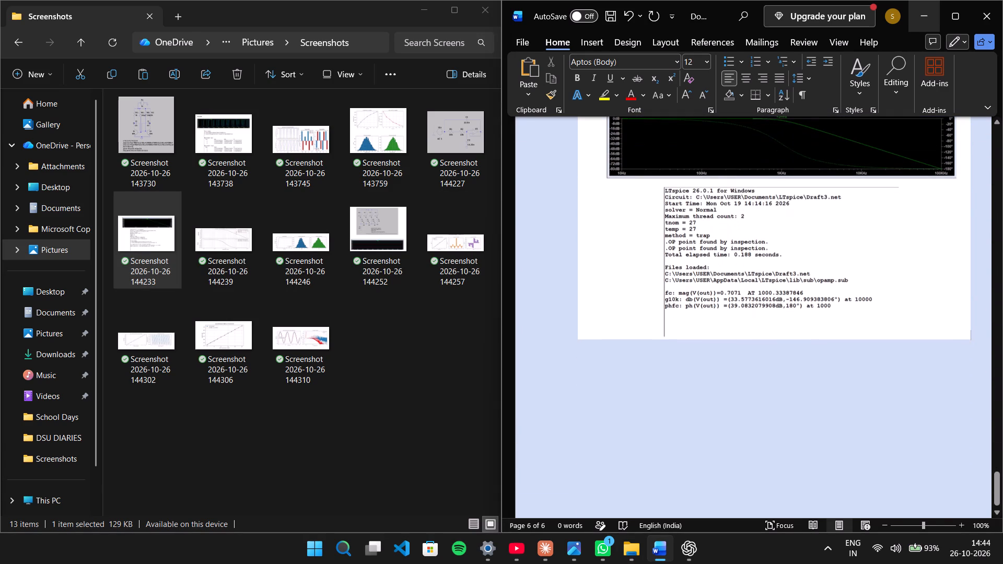
pyautogui.click(234, 275)
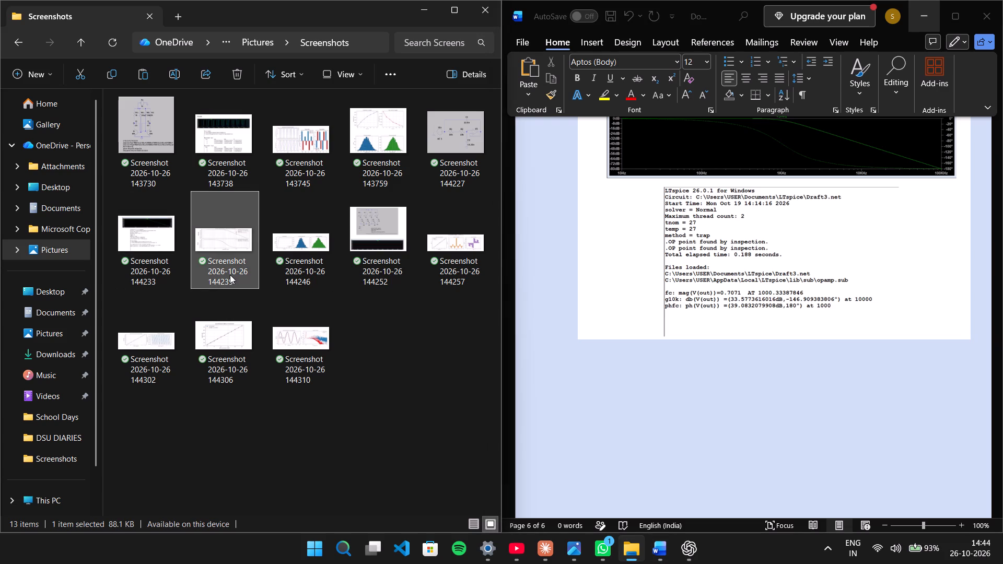
pyautogui.hotkey('ctrl', 'c')
pyautogui.click(976, 325)
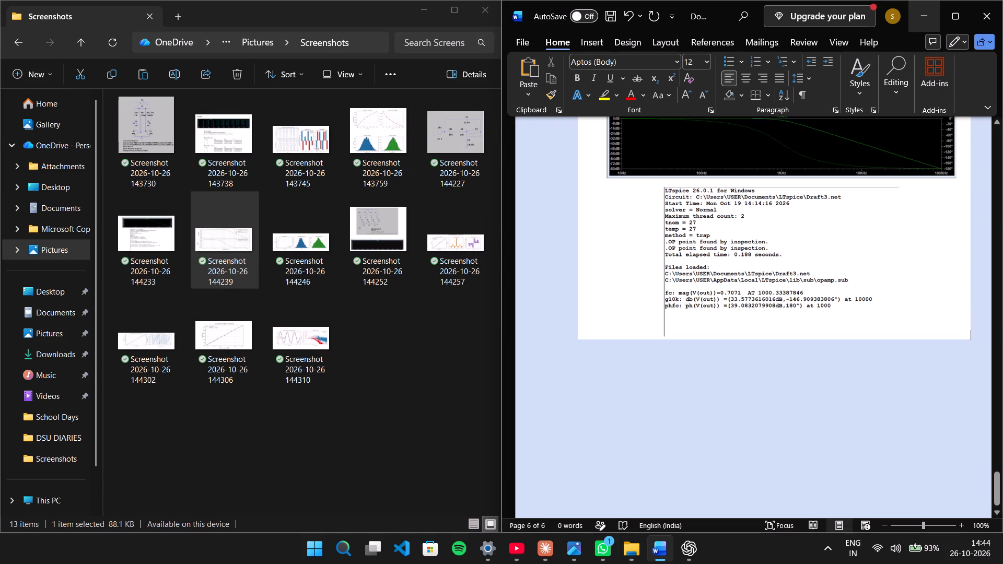
pyautogui.hotkey('ctrl', 'v')
pyautogui.click(306, 238)
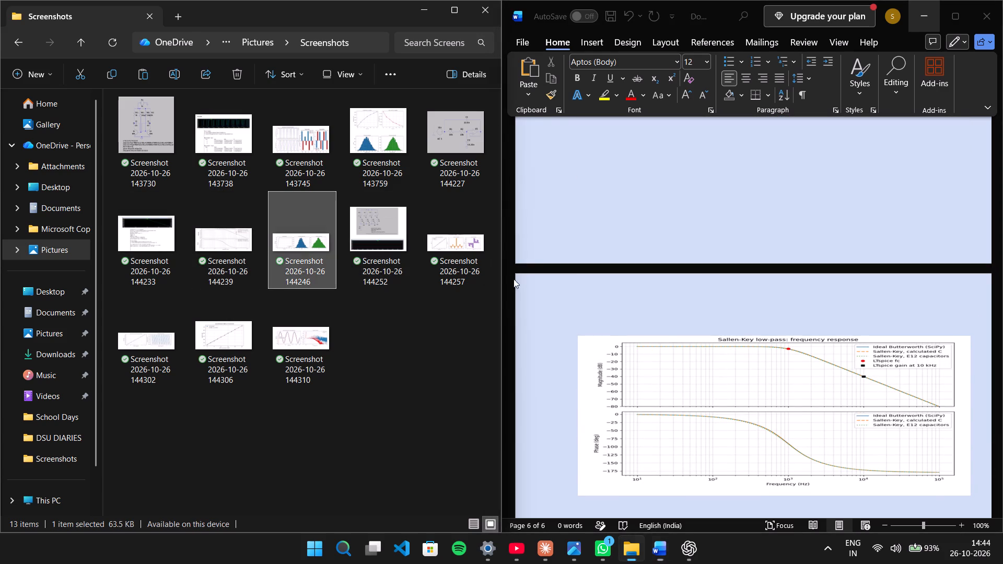
pyautogui.hotkey('ctrl', 'c')
pyautogui.scroll(-7, 884, 384)
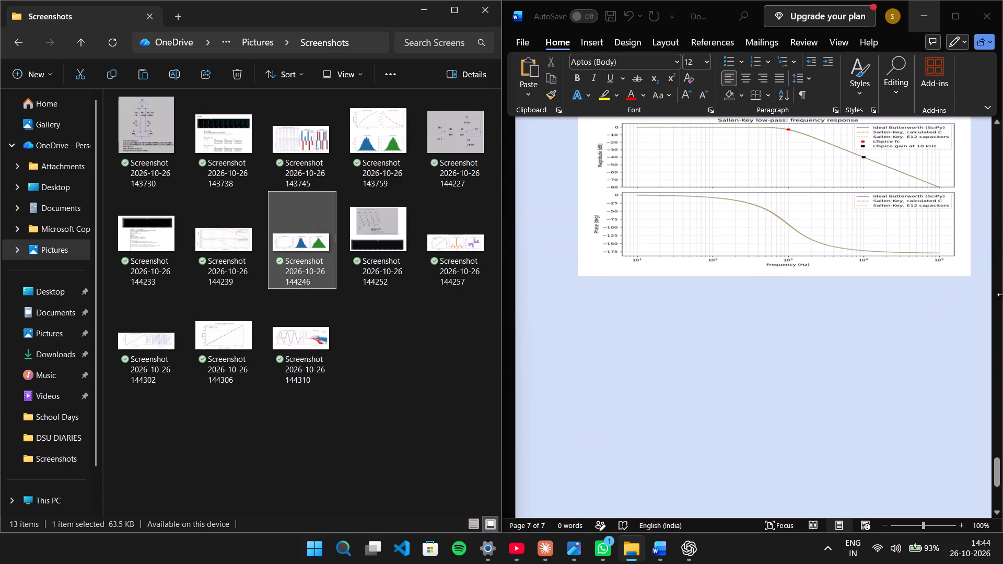
pyautogui.click(973, 268)
pyautogui.hotkey('ctrl', 'v')
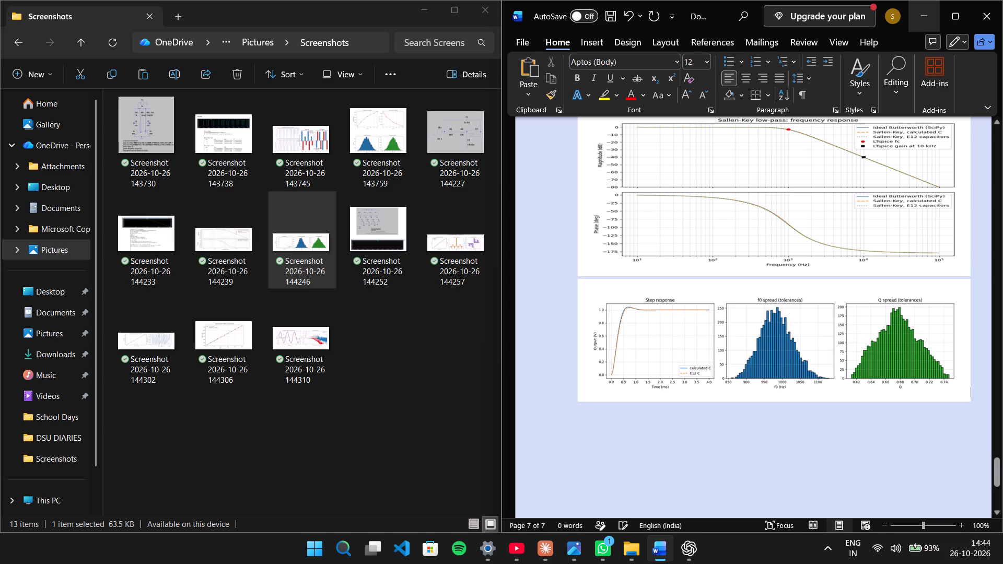
pyautogui.click(397, 252)
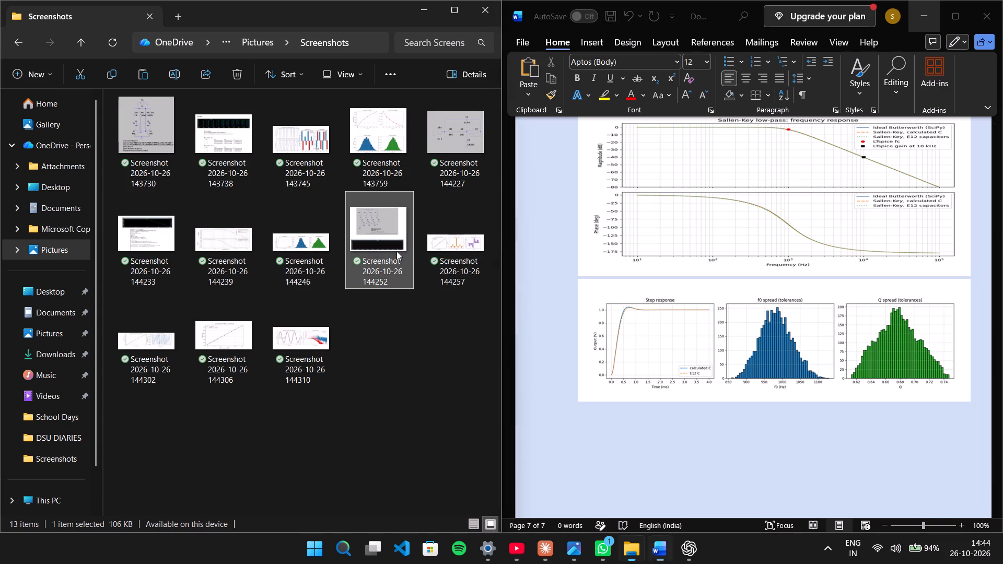
pyautogui.hotkey('ctrl', 'c')
pyautogui.click(984, 395)
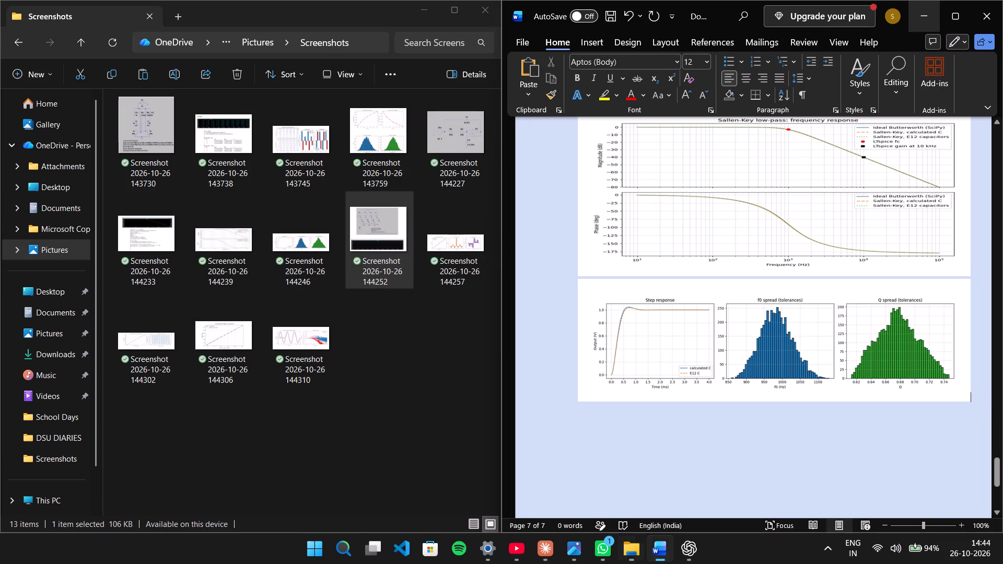
pyautogui.hotkey('ctrl', 'v')
pyautogui.click(469, 261)
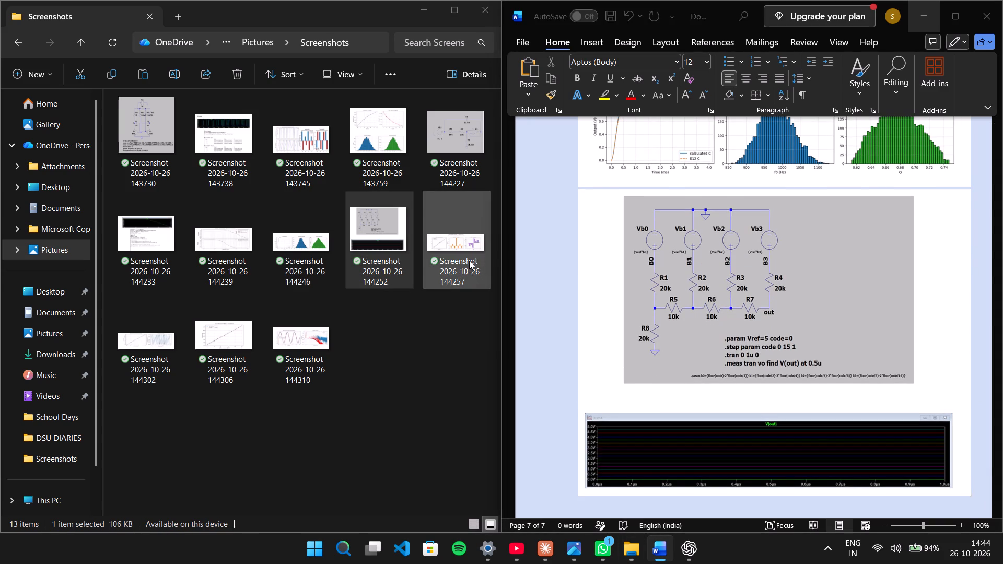
pyautogui.hotkey('ctrl', 'c')
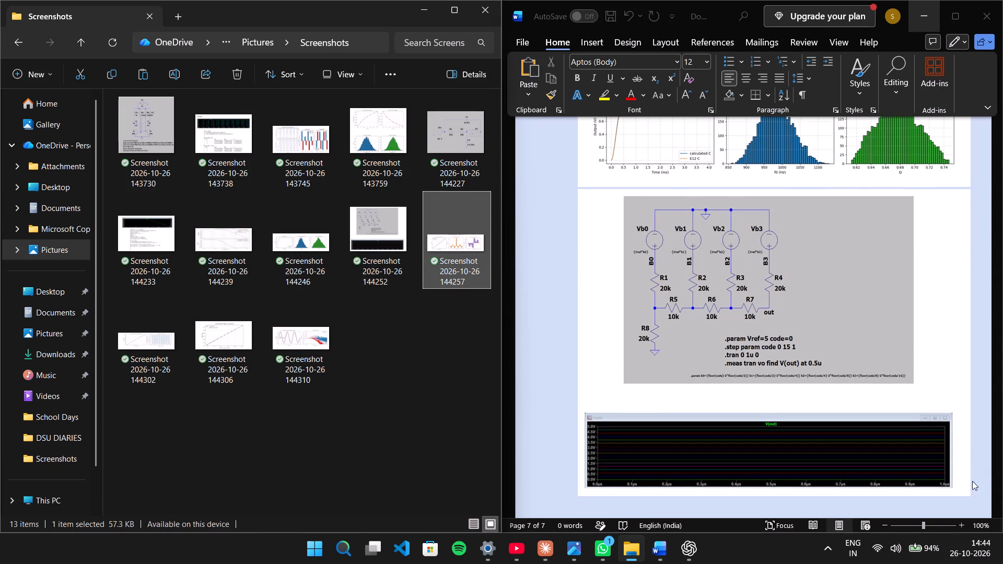
pyautogui.click(974, 489)
pyautogui.hotkey('ctrl', 'v')
pyautogui.scroll(-6, 628, 333)
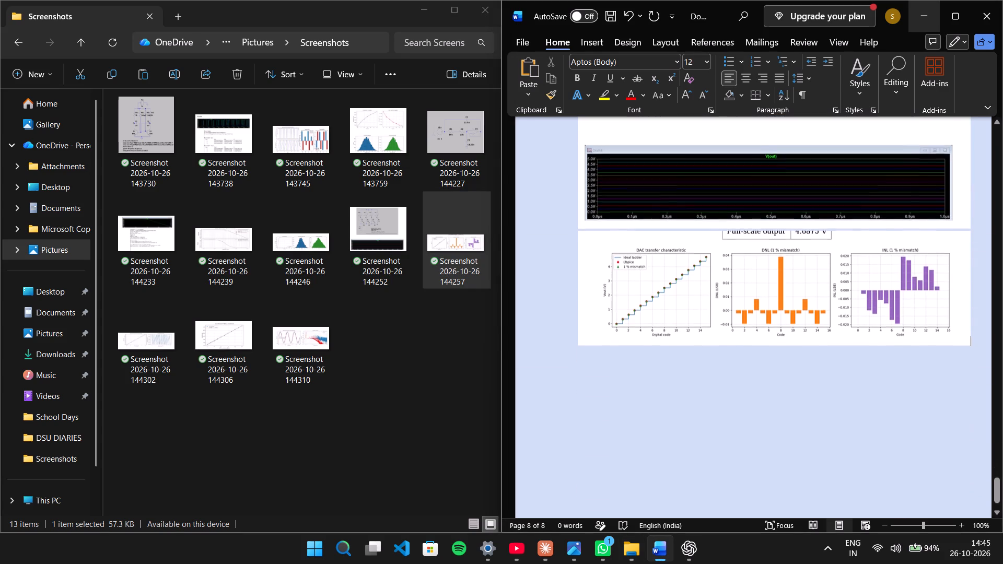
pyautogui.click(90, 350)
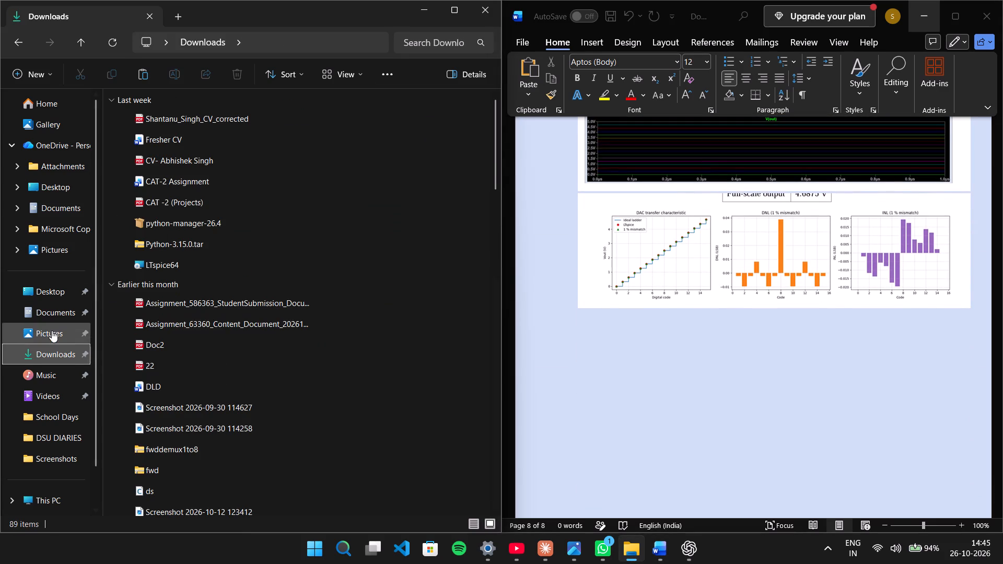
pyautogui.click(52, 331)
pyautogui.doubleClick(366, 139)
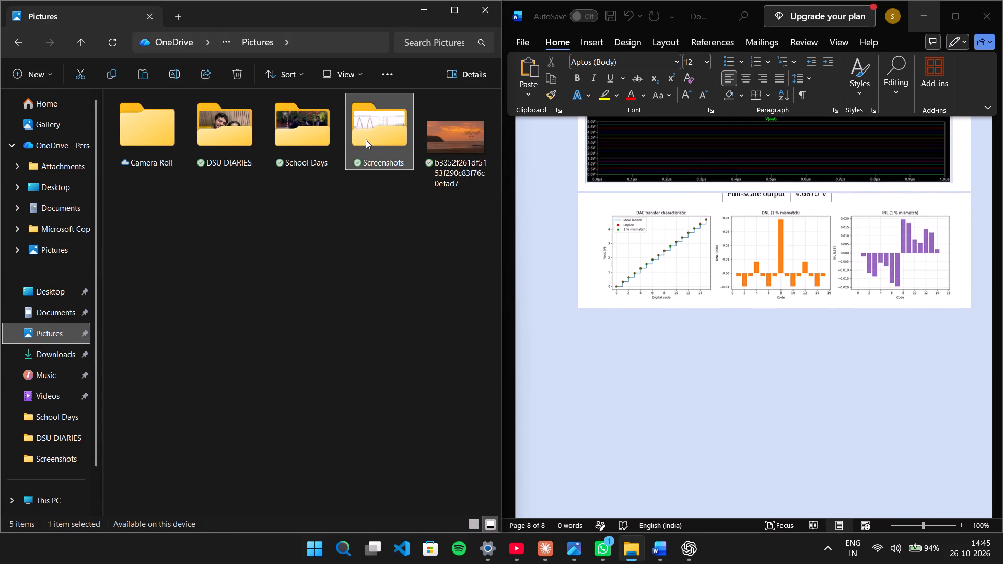
pyautogui.click(161, 315)
pyautogui.hotkey('ctrl', 'c')
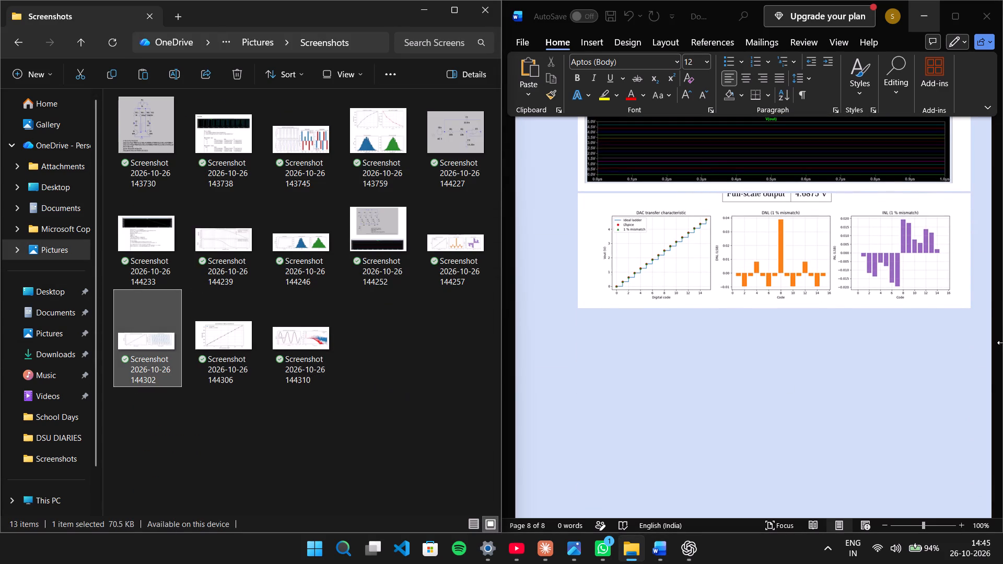
pyautogui.click(977, 299)
pyautogui.hotkey('ctrl', 'v')
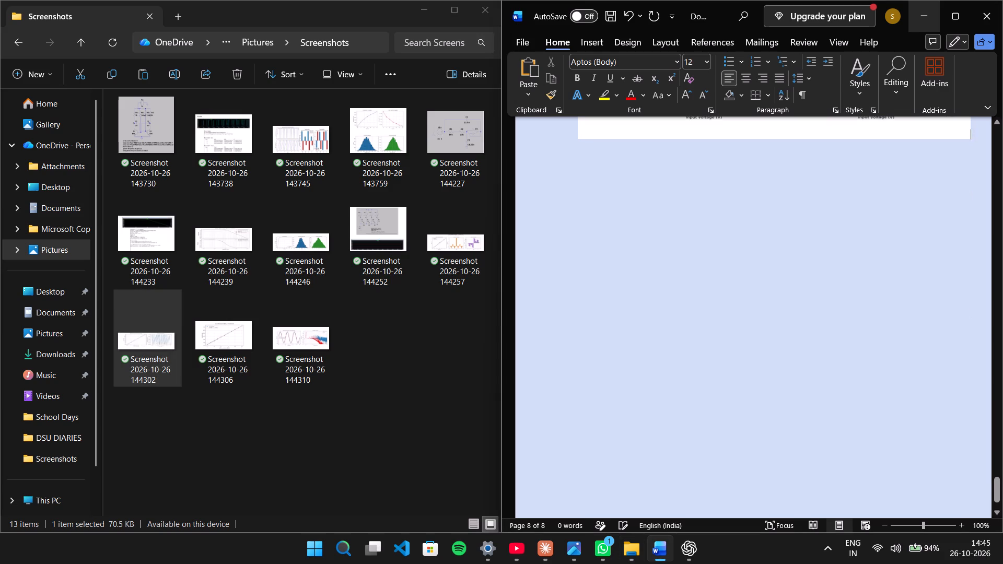
pyautogui.scroll(5, 586, 272)
pyautogui.scroll(4, 637, 249)
pyautogui.scroll(-4, 637, 249)
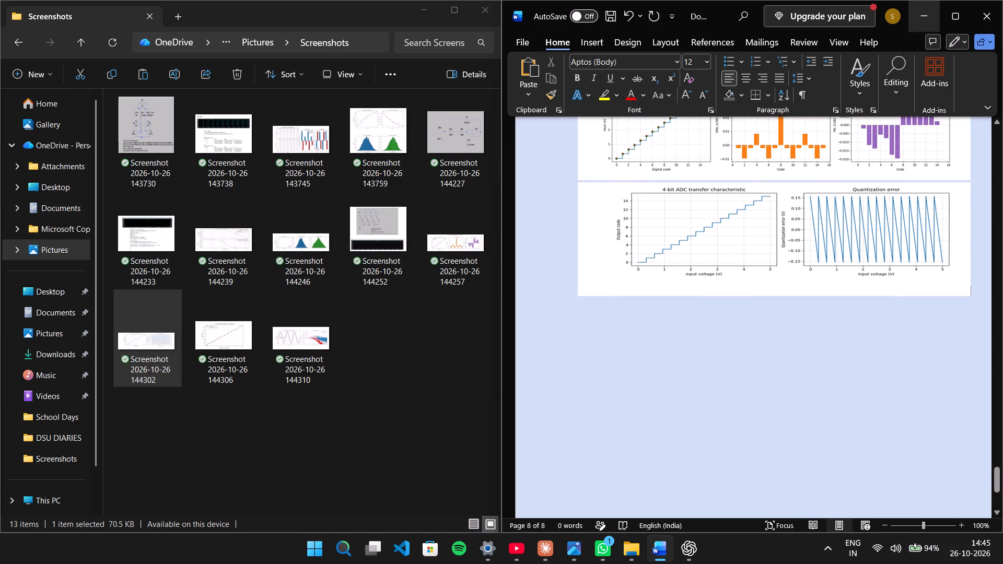
pyautogui.click(204, 373)
pyautogui.hotkey('ctrl', 'c')
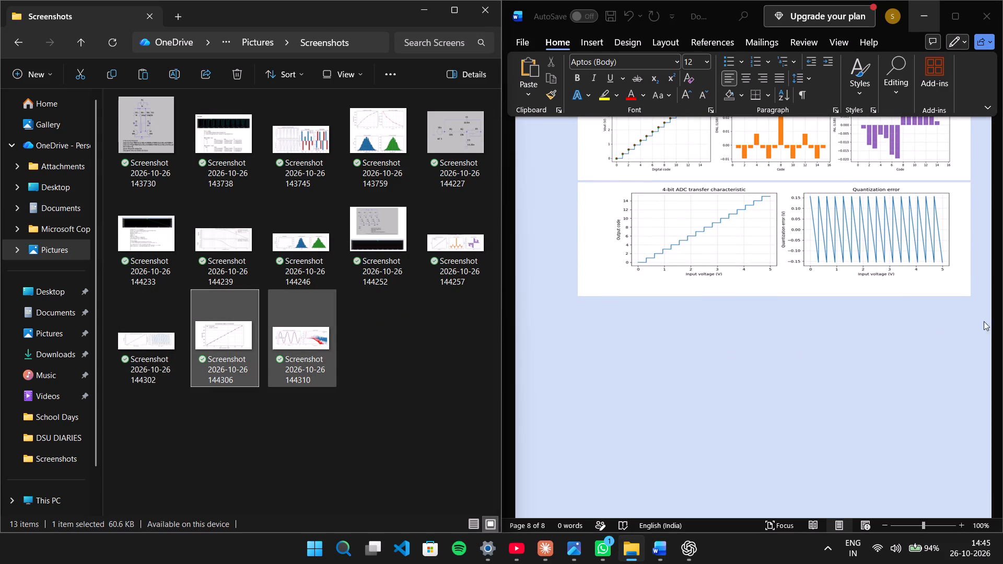
pyautogui.click(978, 293)
pyautogui.hotkey('ctrl', 'v')
pyautogui.scroll(-2, 824, 342)
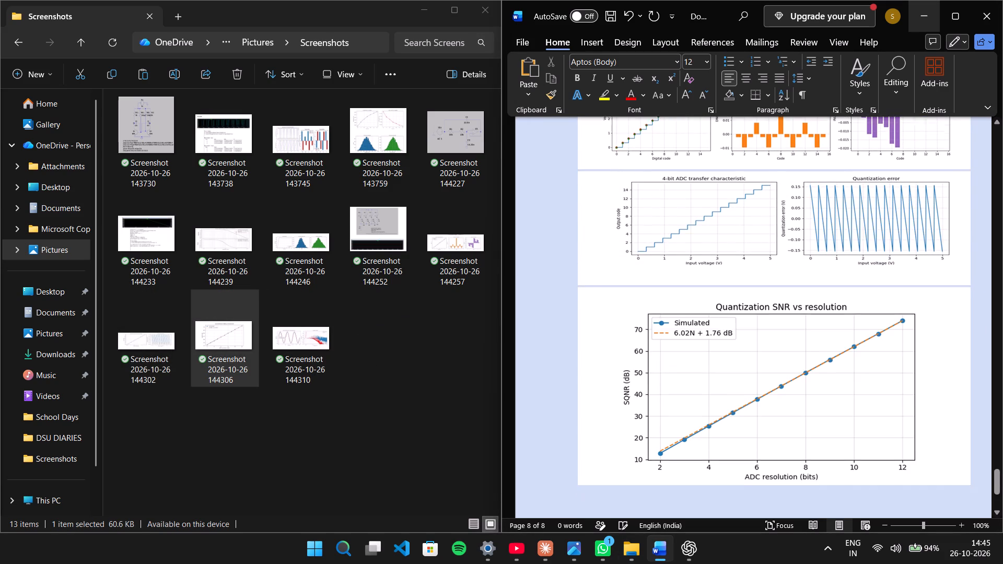
pyautogui.scroll(-4, 824, 343)
pyautogui.click(304, 364)
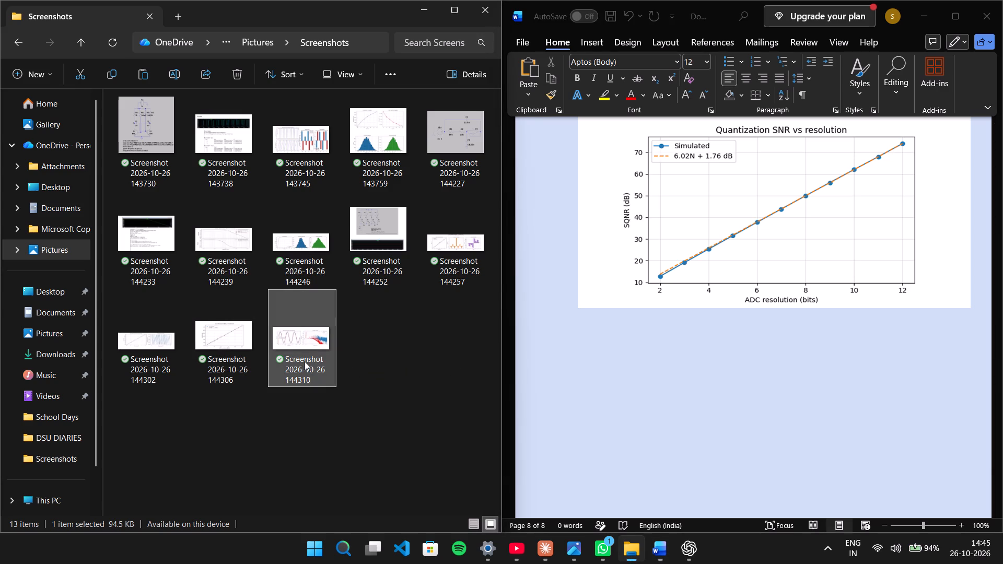
pyautogui.hotkey('ctrl', 'c')
pyautogui.click(977, 301)
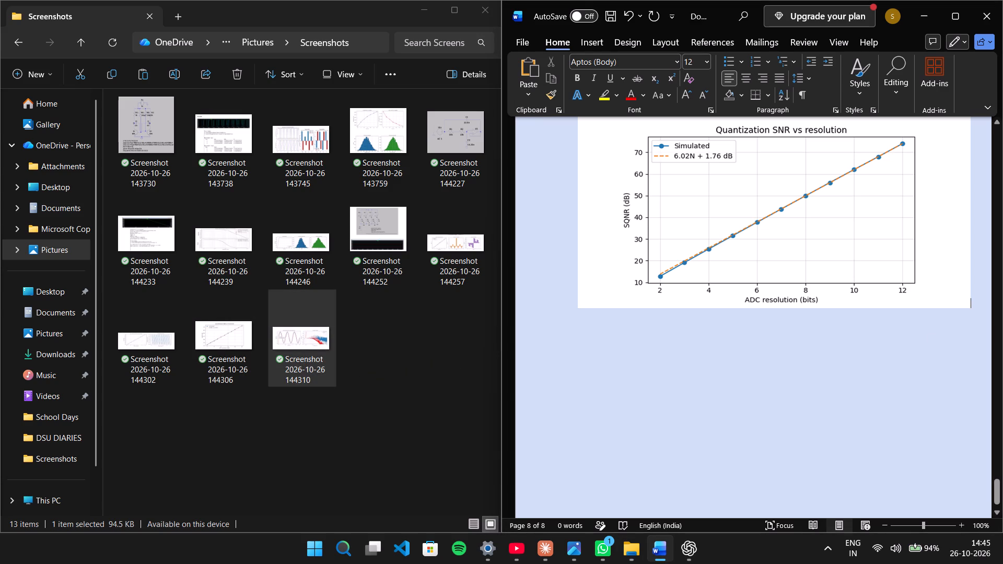
pyautogui.hotkey('ctrl', 'v')
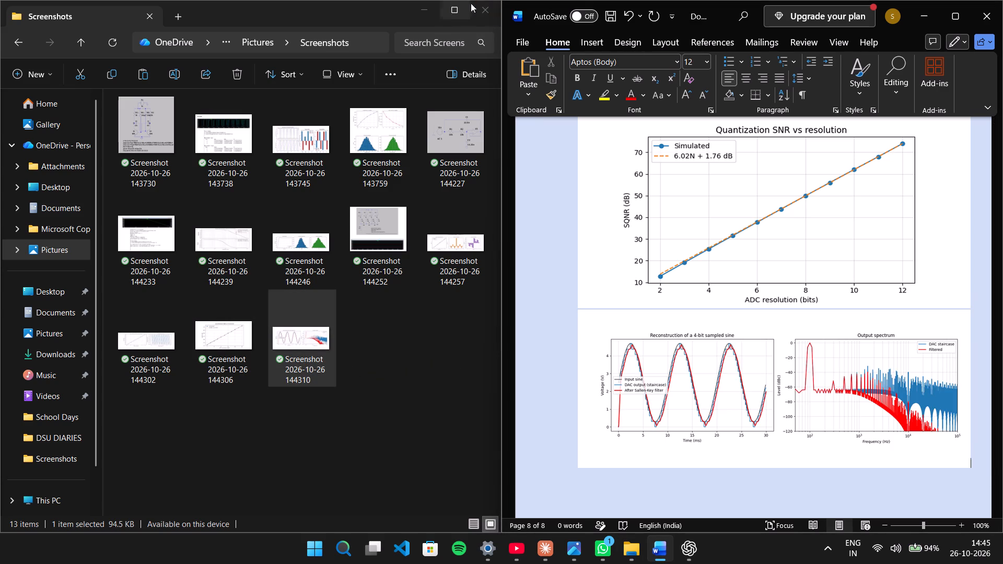
# Close the Screenshots folder window and maximise the Word document window.
pyautogui.click(473, 4)
pyautogui.click(949, 21)
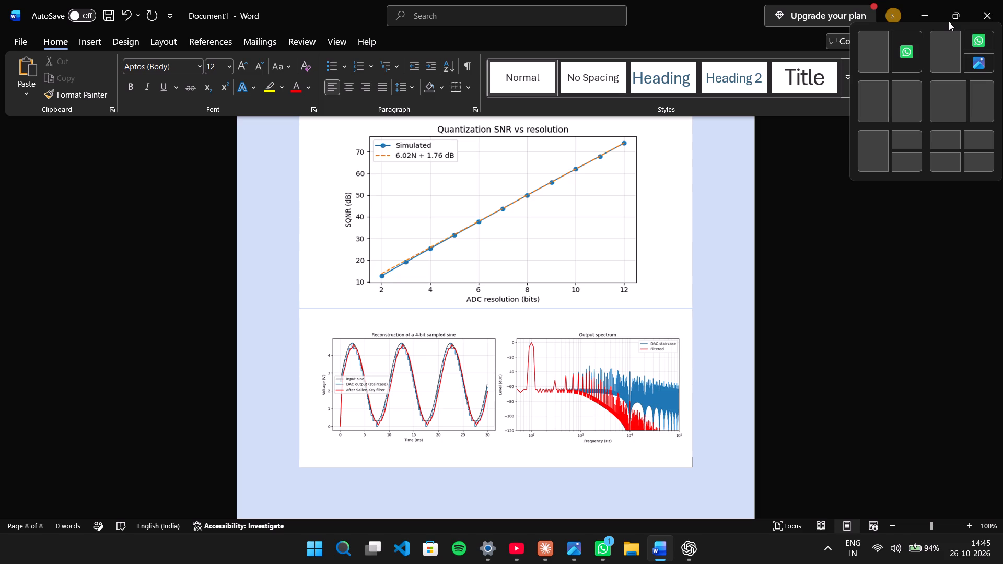
# Shrink the Sallen-Key filter schematic with the 22.5n and 11.25n capacitors proportionally to a little over half its width.
pyautogui.scroll(13, 832, 245)
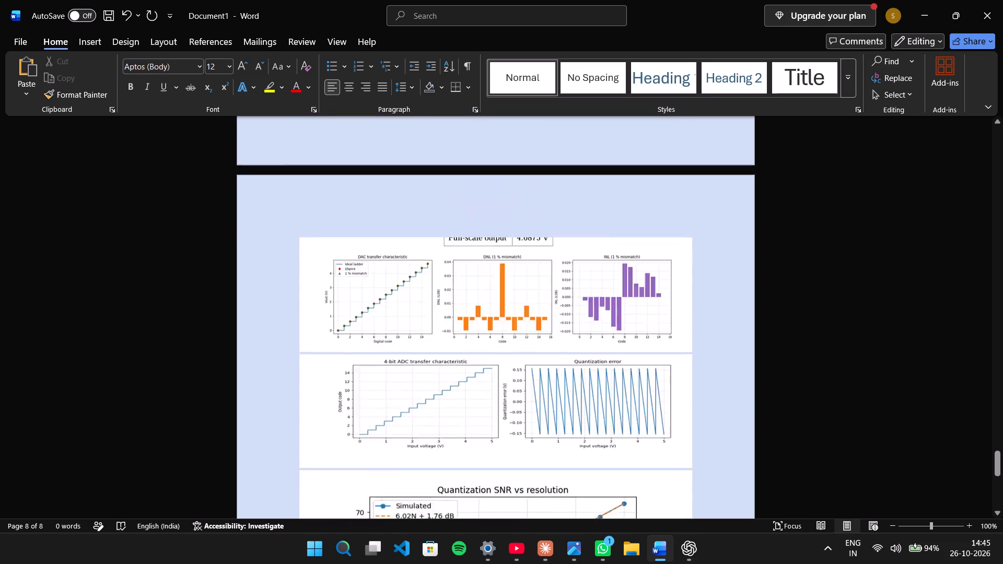
pyautogui.scroll(5, 821, 236)
pyautogui.scroll(-1, 817, 236)
pyautogui.scroll(20, 817, 236)
pyautogui.scroll(20, 817, 236)
pyautogui.scroll(12, 817, 236)
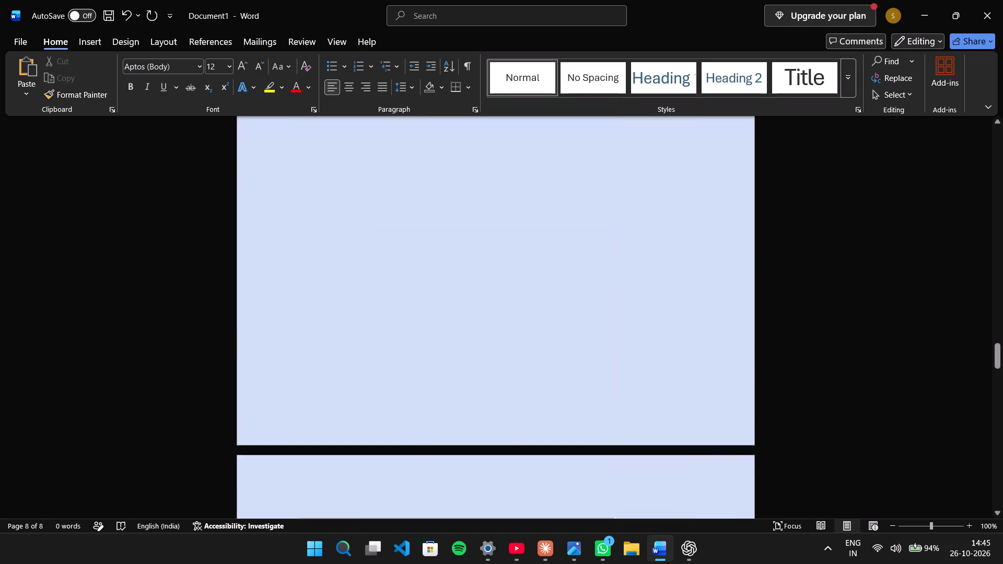
pyautogui.scroll(20, 819, 230)
pyautogui.scroll(19, 819, 230)
pyautogui.scroll(-7, 818, 239)
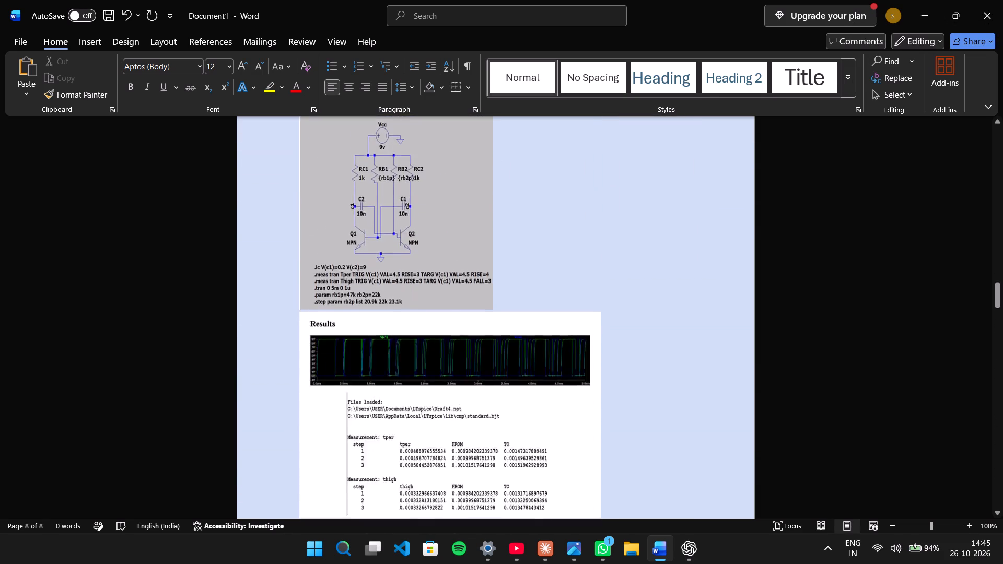
pyautogui.scroll(-20, 810, 320)
pyautogui.scroll(-19, 790, 264)
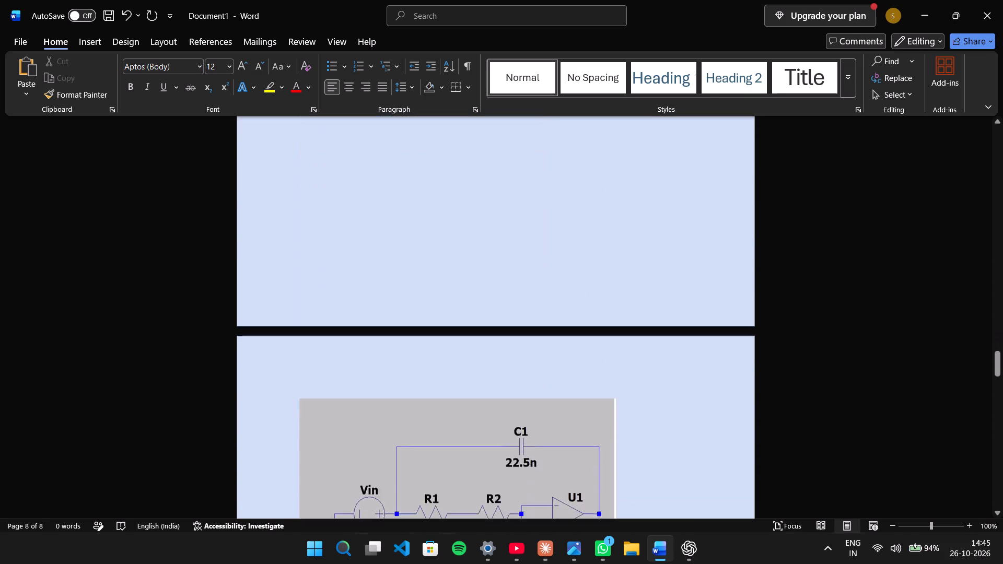
pyautogui.scroll(-7, 789, 268)
pyautogui.click(535, 275)
pyautogui.scroll(3, 486, 259)
pyautogui.scroll(-2, 486, 258)
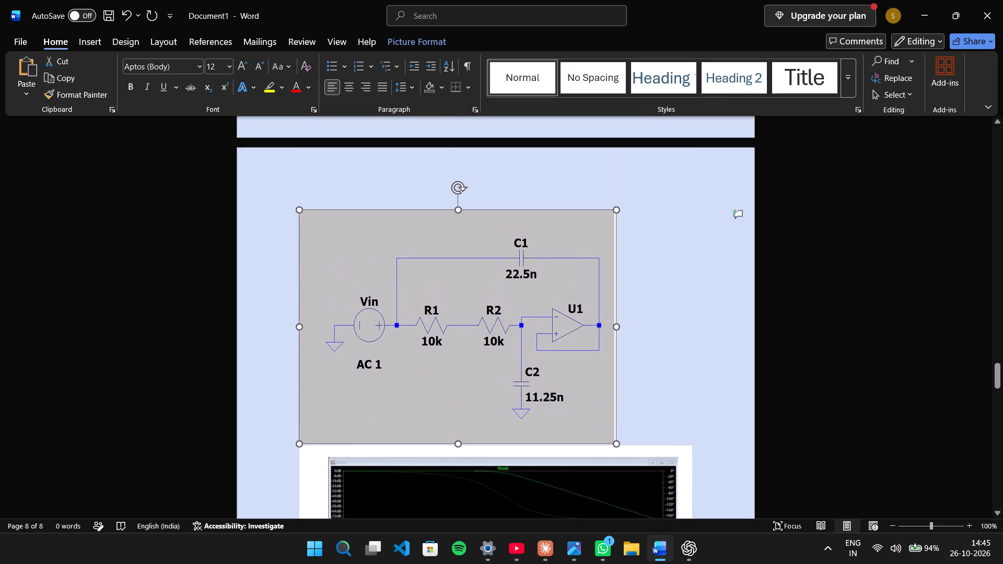
pyautogui.moveTo(297, 145); pyautogui.dragTo(415, 249)
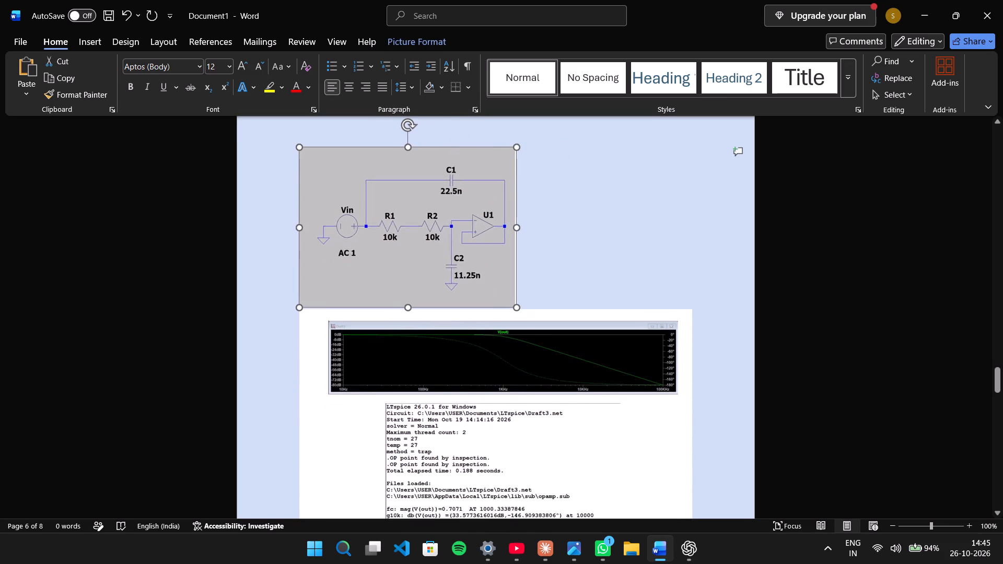
pyautogui.moveTo(415, 249); pyautogui.dragTo(434, 264)
# Shrink the LTspice low-pass plot and log screenshot below the Sallen-Key schematic proportionally to about two-thirds of its width.
pyautogui.click(357, 311)
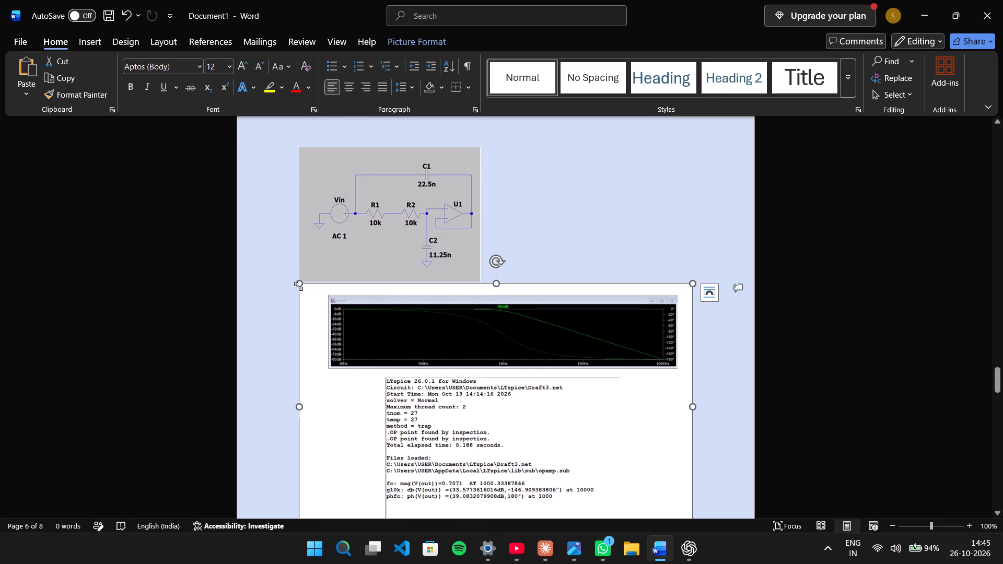
pyautogui.moveTo(300, 285); pyautogui.dragTo(429, 389)
# Move the Sallen-Key schematic to the preceding page, above the frequency and duty cycle versus supply charts.
pyautogui.scroll(-6, 452, 313)
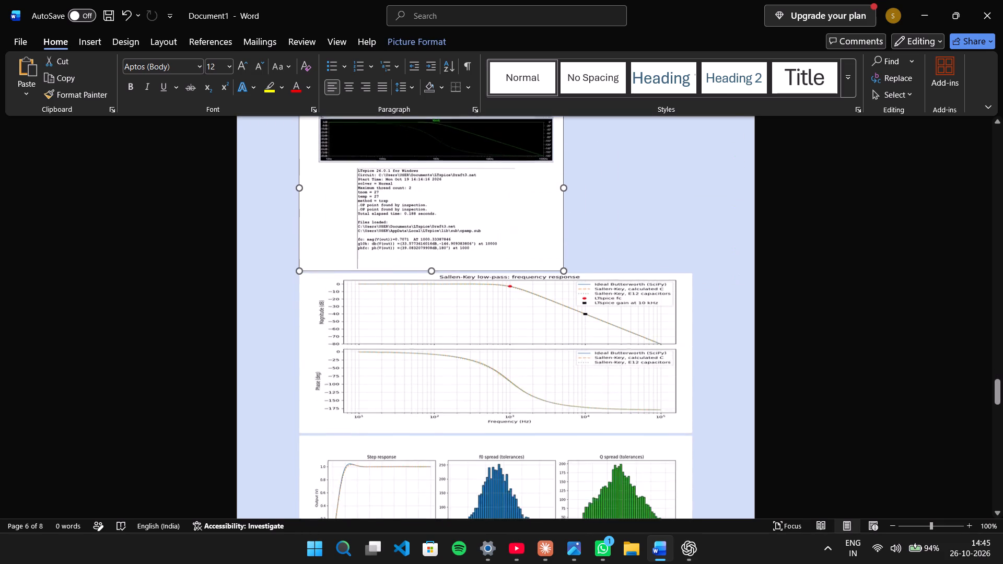
pyautogui.scroll(8, 456, 311)
pyautogui.scroll(3, 417, 286)
pyautogui.moveTo(401, 350); pyautogui.dragTo(366, 148)
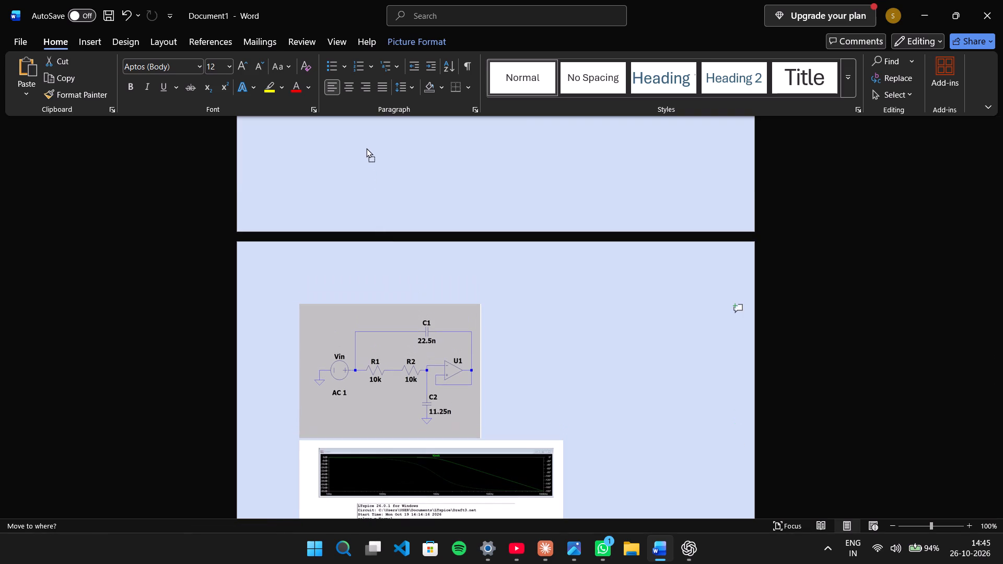
pyautogui.moveTo(366, 148); pyautogui.dragTo(364, 141)
# Check the picture order and free space from the multivibrator results pages to the moved Sallen-Key schematic.
pyautogui.scroll(17, 364, 141)
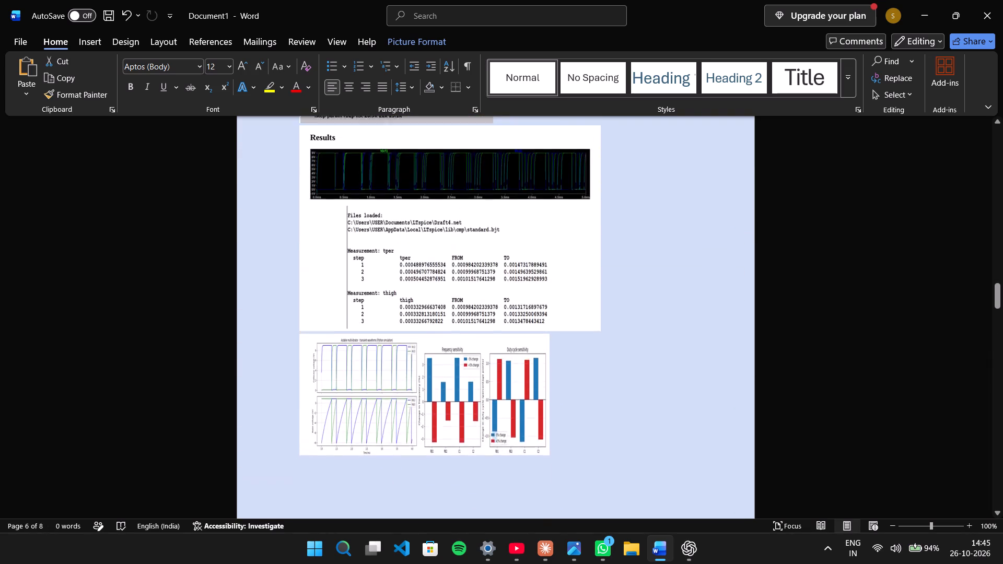
pyautogui.scroll(13, 365, 142)
pyautogui.scroll(-2, 367, 145)
pyautogui.scroll(3, 367, 145)
pyautogui.scroll(-18, 368, 145)
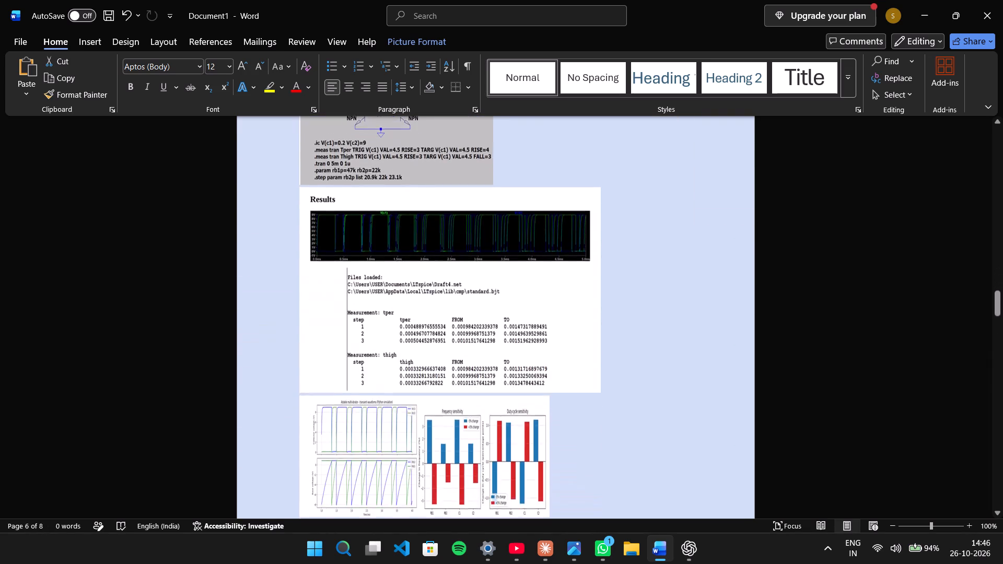
pyautogui.scroll(-17, 369, 151)
pyautogui.scroll(-5, 369, 152)
pyautogui.scroll(5, 370, 153)
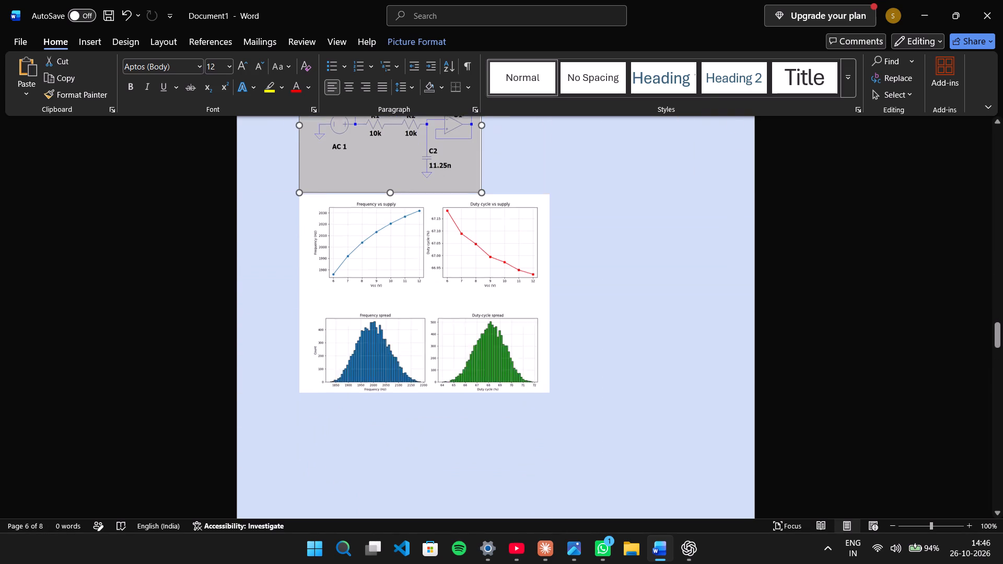
pyautogui.scroll(3, 370, 153)
pyautogui.scroll(-8, 370, 154)
# Move the LTspice low-pass plot and log screenshot to the preceding page, directly below the Sallen-Key schematic.
pyautogui.scroll(-8, 371, 156)
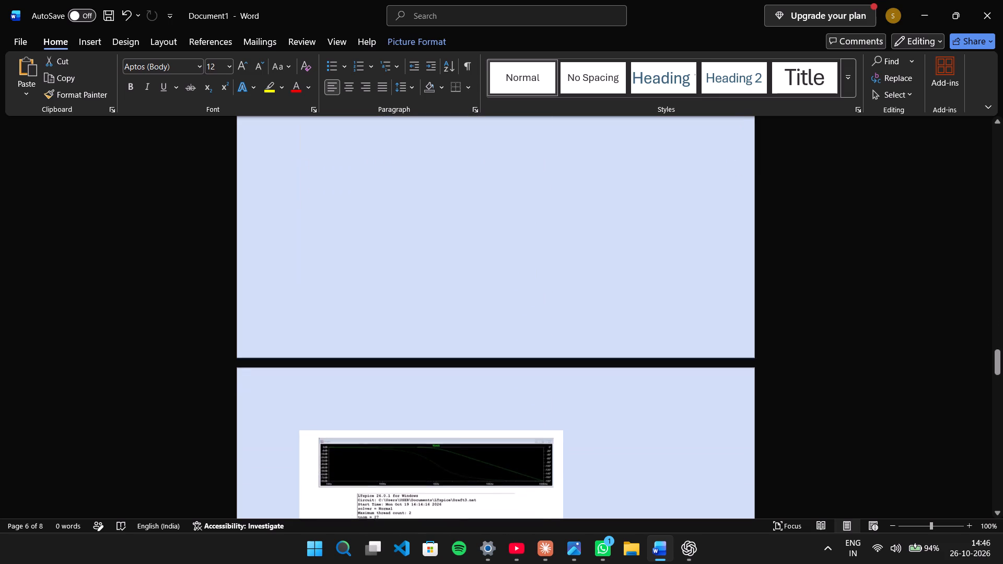
pyautogui.scroll(-7, 371, 156)
pyautogui.scroll(12, 371, 156)
pyautogui.scroll(-4, 371, 156)
pyautogui.scroll(4, 371, 156)
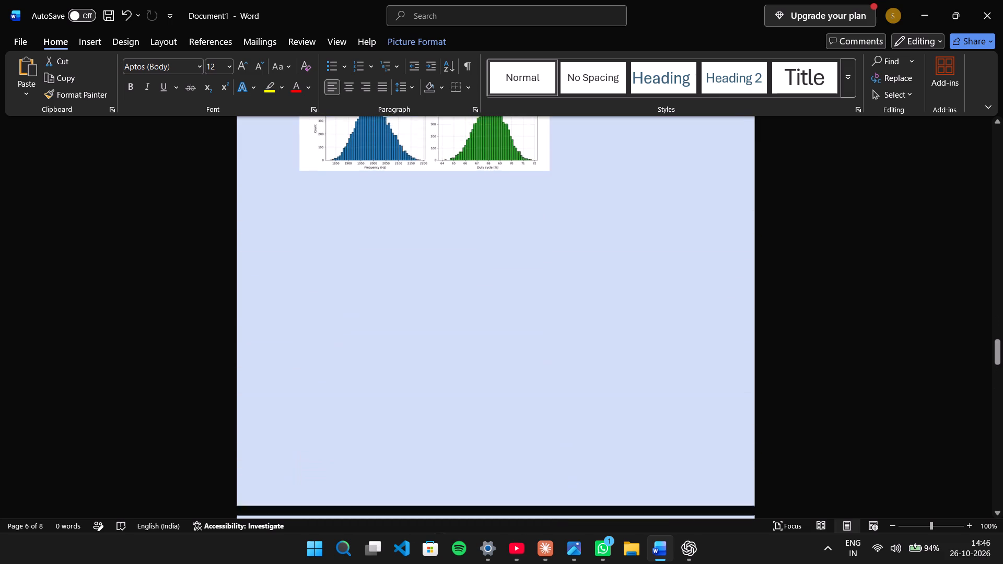
pyautogui.scroll(-4, 371, 156)
pyautogui.moveTo(423, 495); pyautogui.dragTo(352, 199)
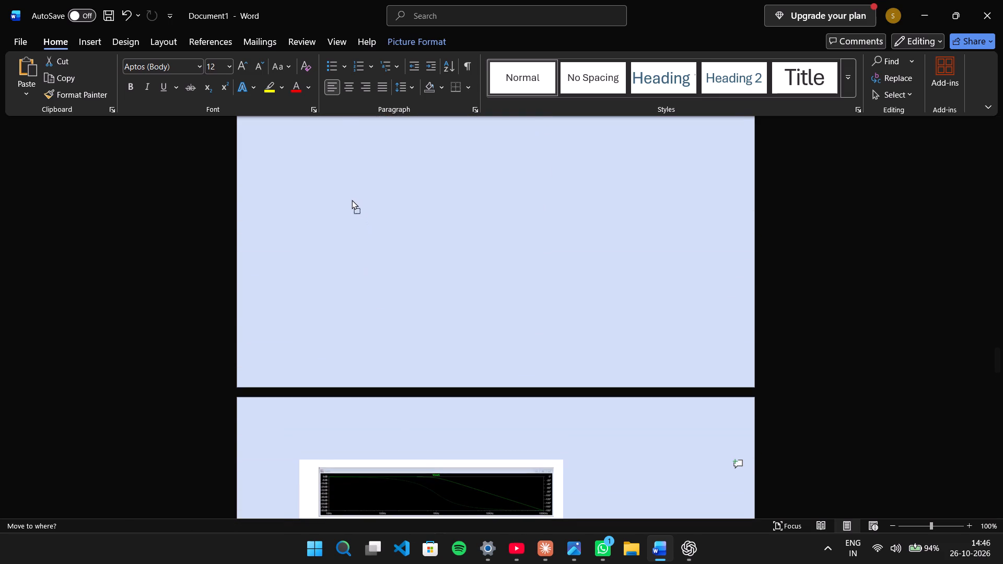
pyautogui.moveTo(352, 199); pyautogui.dragTo(264, 219)
# Shrink the Sallen-Key low-pass frequency response charts proportionally to about 70 percent of their width.
pyautogui.scroll(2, 323, 169)
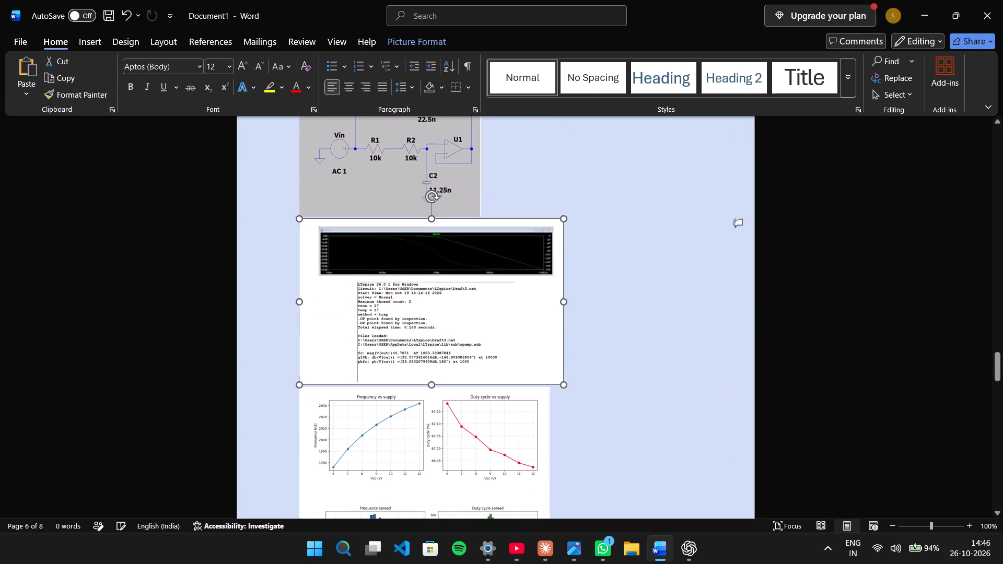
pyautogui.scroll(-5, 366, 240)
pyautogui.scroll(8, 366, 241)
pyautogui.scroll(-12, 371, 243)
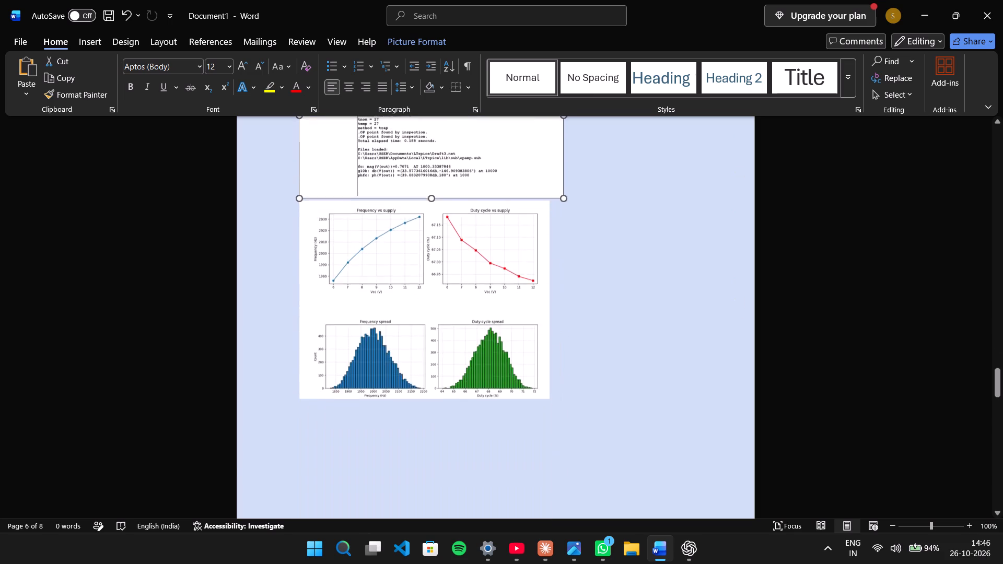
pyautogui.scroll(-13, 372, 245)
pyautogui.click(377, 242)
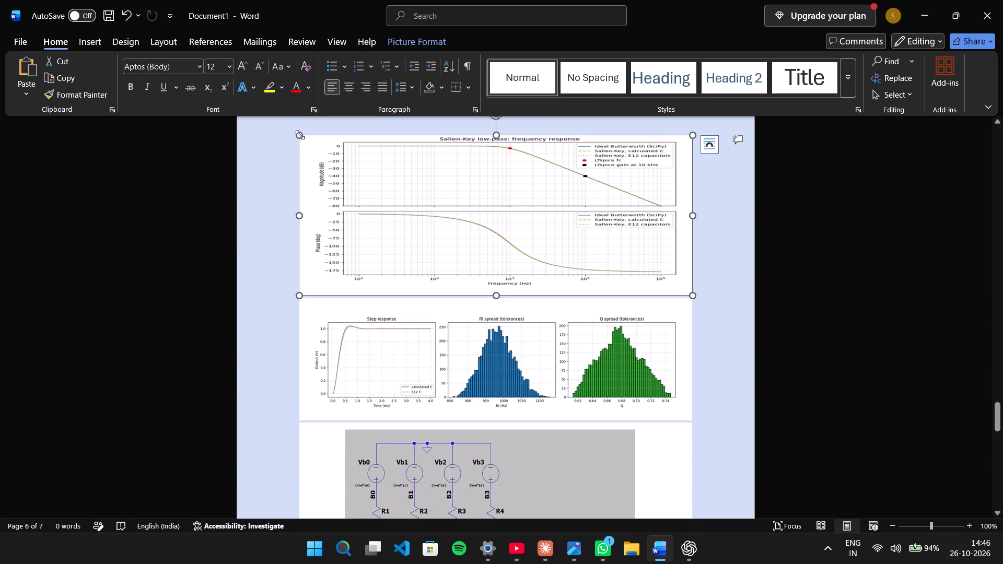
pyautogui.moveTo(299, 134); pyautogui.dragTo(415, 233)
# Shrink the step response, f0 spread and Q spread charts proportionally to about three-quarters of their width.
pyautogui.click(409, 278)
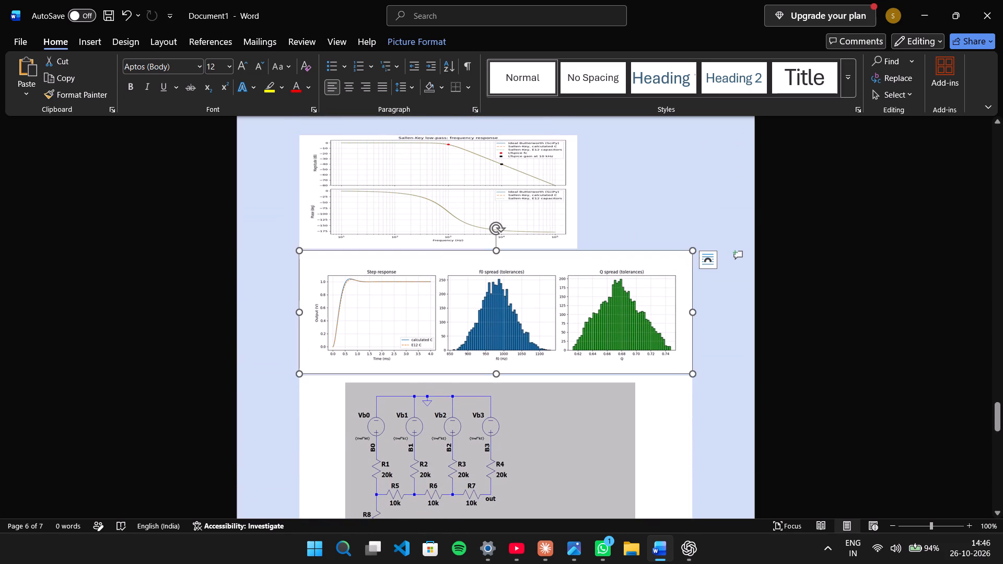
pyautogui.moveTo(297, 246); pyautogui.dragTo(392, 308)
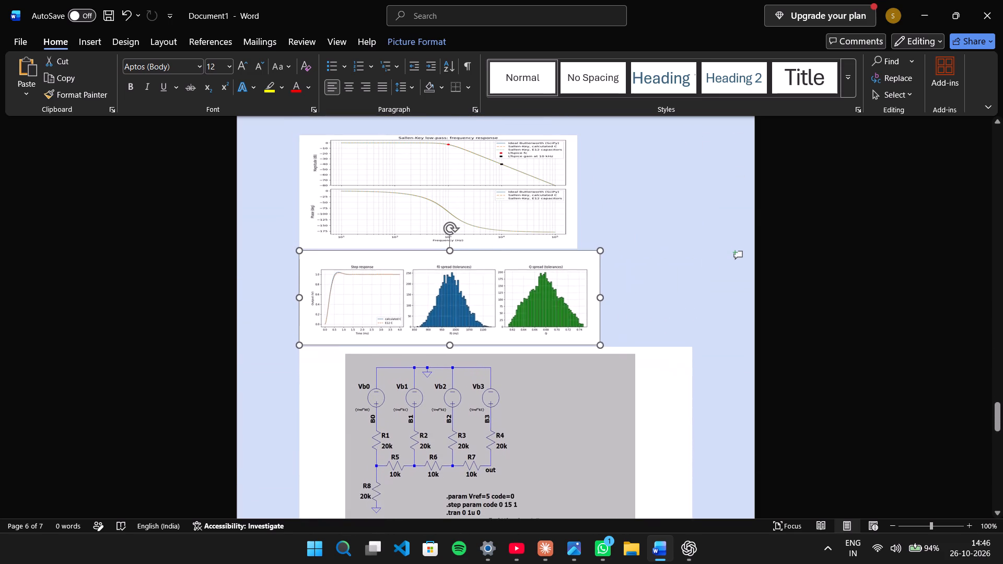
pyautogui.moveTo(392, 308); pyautogui.dragTo(399, 322)
# Shrink the resistor-ladder DAC schematic and waveform screenshot to about 73 percent of its width, then reduce its height slightly.
pyautogui.scroll(-4, 397, 321)
pyautogui.click(396, 319)
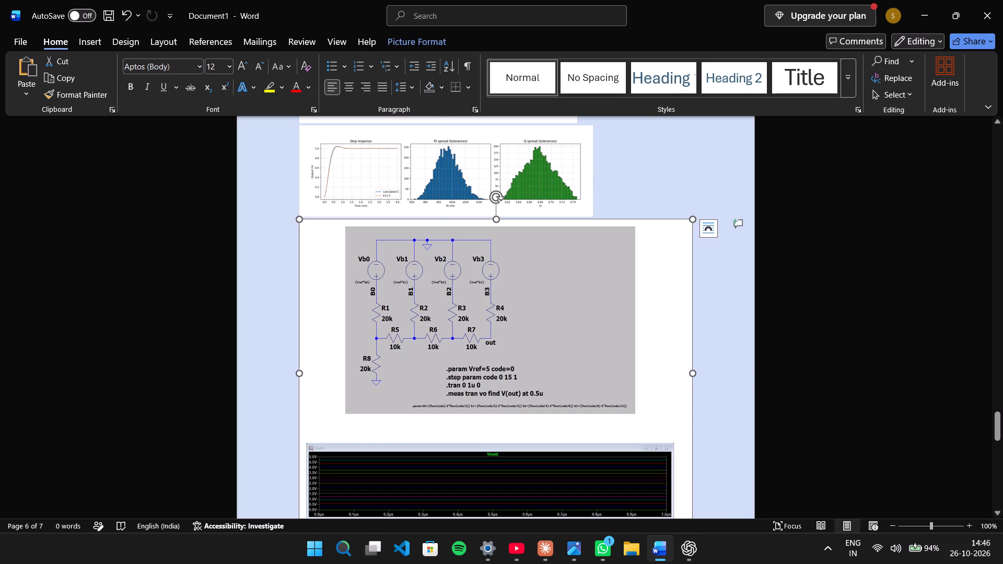
pyautogui.moveTo(298, 218); pyautogui.dragTo(405, 309)
pyautogui.moveTo(444, 444); pyautogui.dragTo(429, 402)
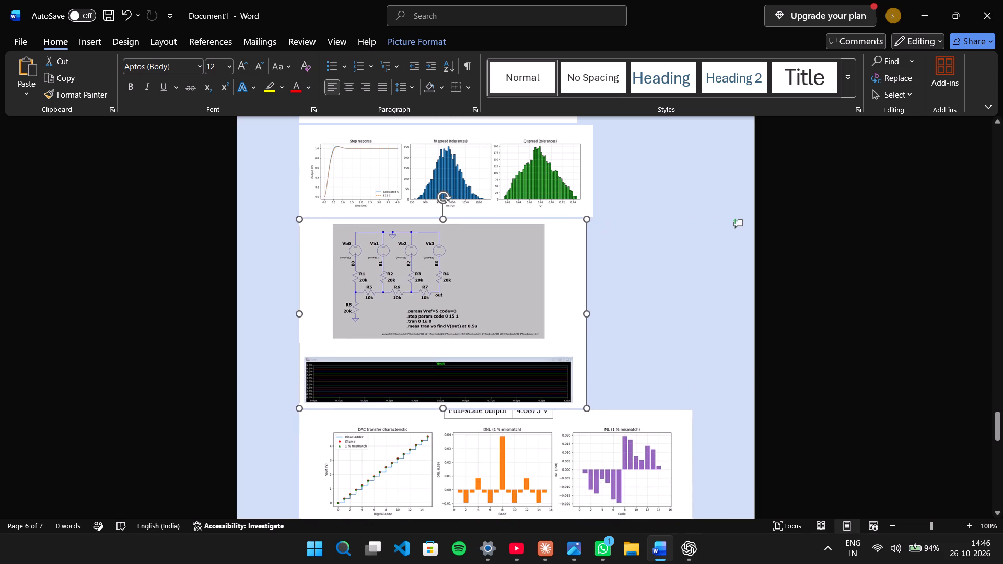
pyautogui.moveTo(429, 402); pyautogui.dragTo(436, 433)
# Shrink the DAC transfer characteristic, DNL and INL charts to about three-quarters of their width.
pyautogui.scroll(-4, 595, 356)
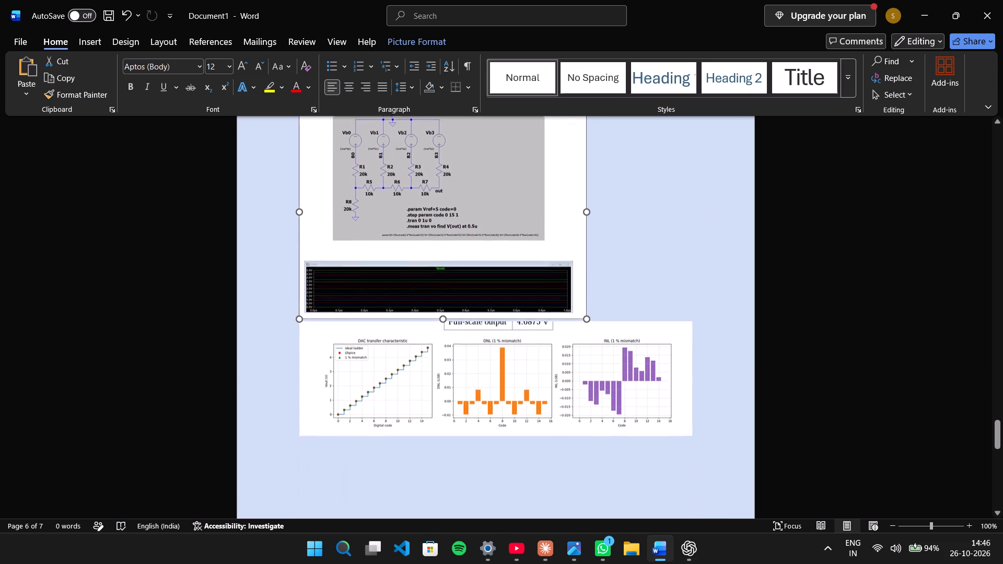
pyautogui.click(416, 362)
pyautogui.click(295, 311)
pyautogui.moveTo(302, 311); pyautogui.dragTo(303, 312)
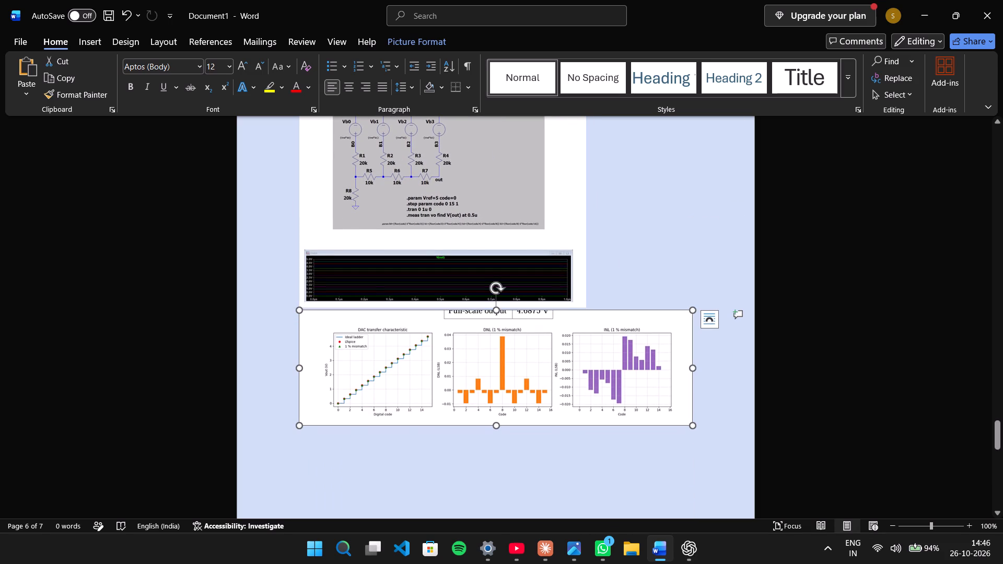
pyautogui.moveTo(303, 312); pyautogui.dragTo(394, 383)
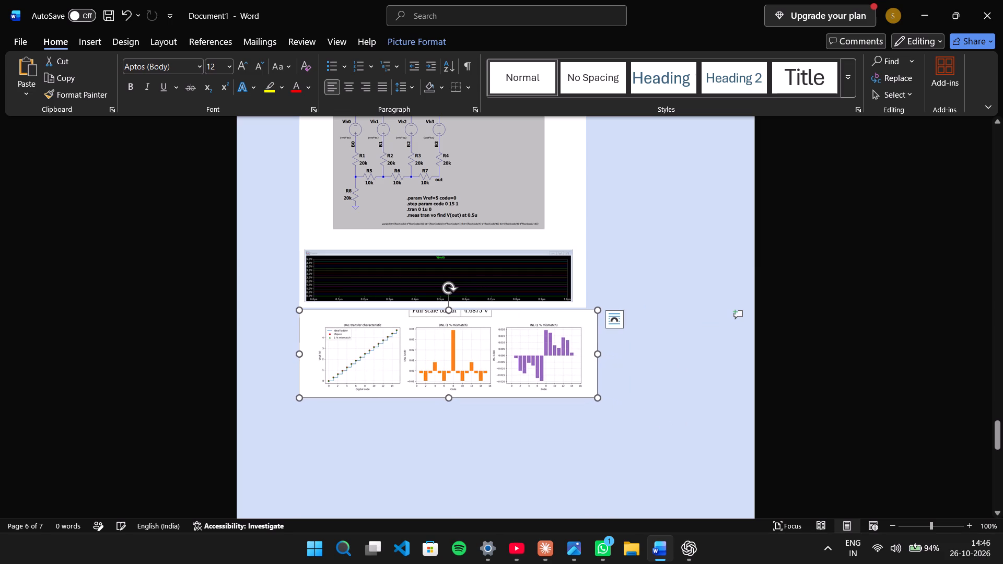
pyautogui.moveTo(447, 311); pyautogui.dragTo(444, 306)
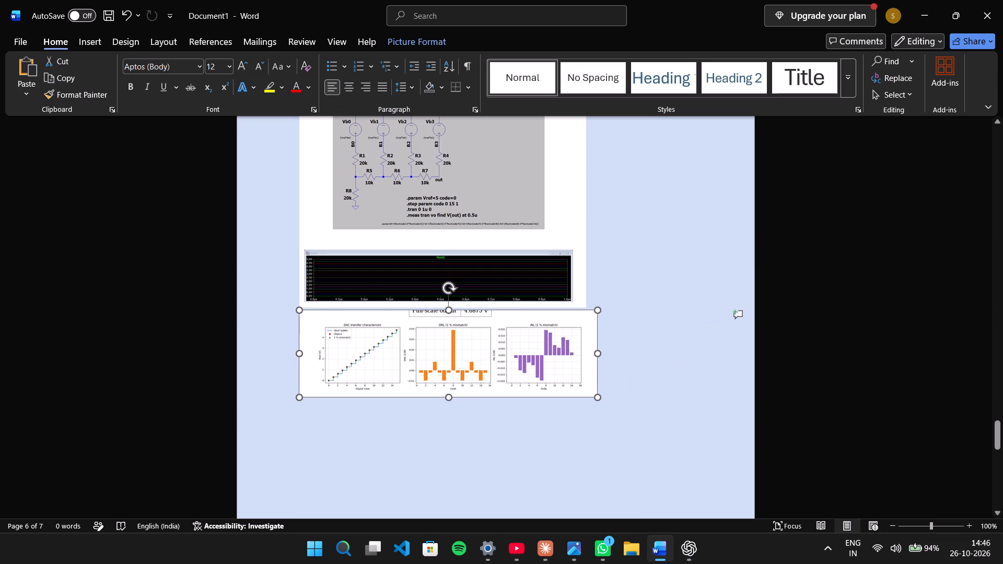
# Shrink the 4-bit ADC transfer characteristic and quantization error charts proportionally to about 64 percent of their width.
pyautogui.scroll(-20, 605, 300)
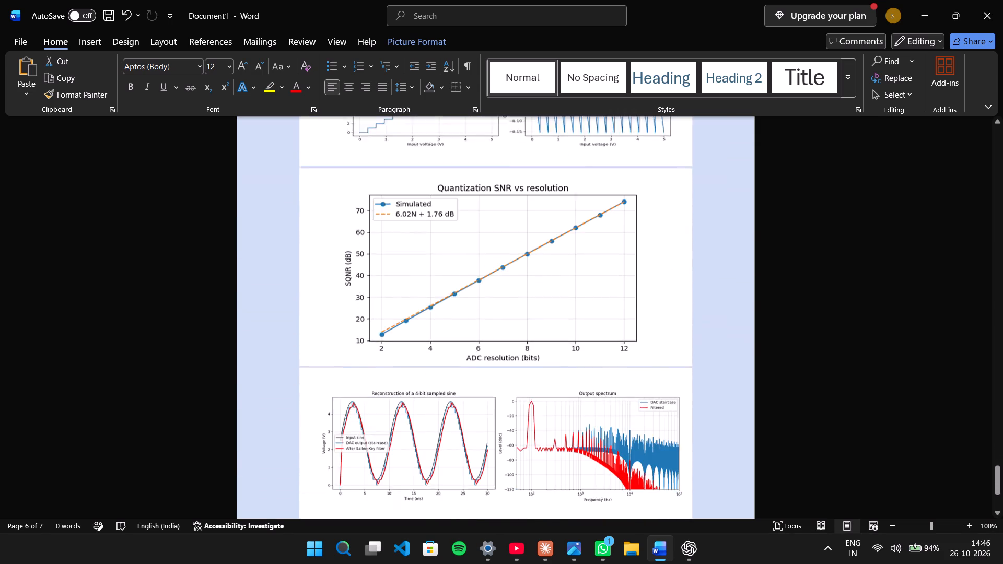
pyautogui.scroll(-5, 602, 299)
pyautogui.scroll(1, 602, 299)
pyautogui.scroll(-2, 602, 299)
pyautogui.scroll(15, 602, 298)
pyautogui.scroll(-3, 600, 298)
pyautogui.click(513, 290)
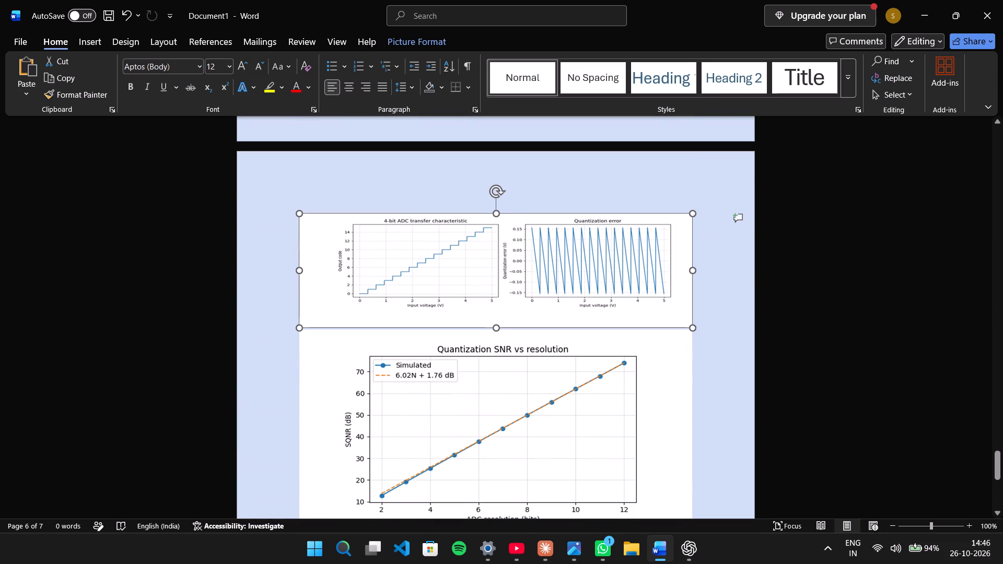
pyautogui.moveTo(299, 212); pyautogui.dragTo(441, 325)
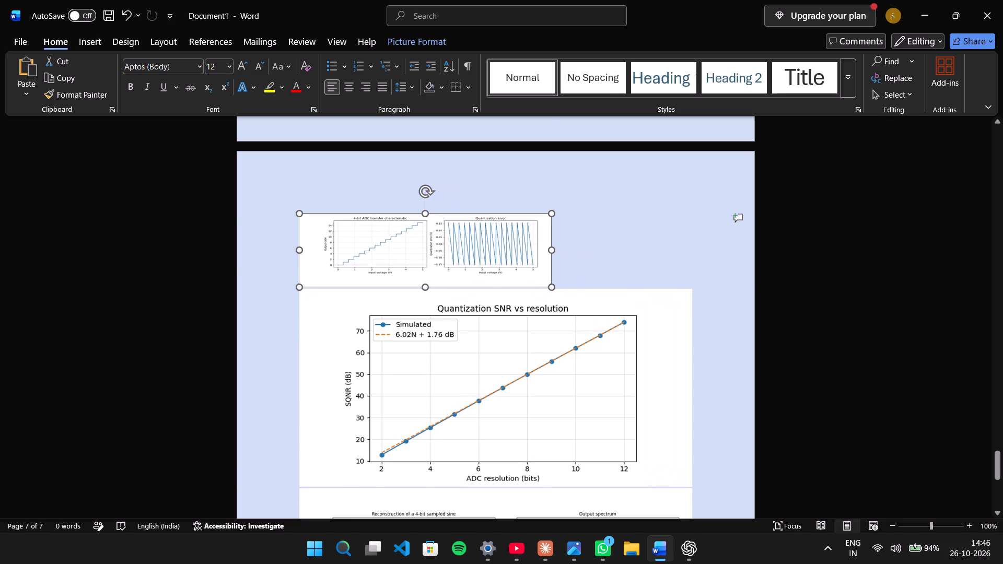
pyautogui.moveTo(441, 325); pyautogui.dragTo(442, 325)
# Shrink the quantization SNR versus resolution chart proportionally to about 70 percent of its width.
pyautogui.scroll(-7, 423, 323)
pyautogui.click(405, 281)
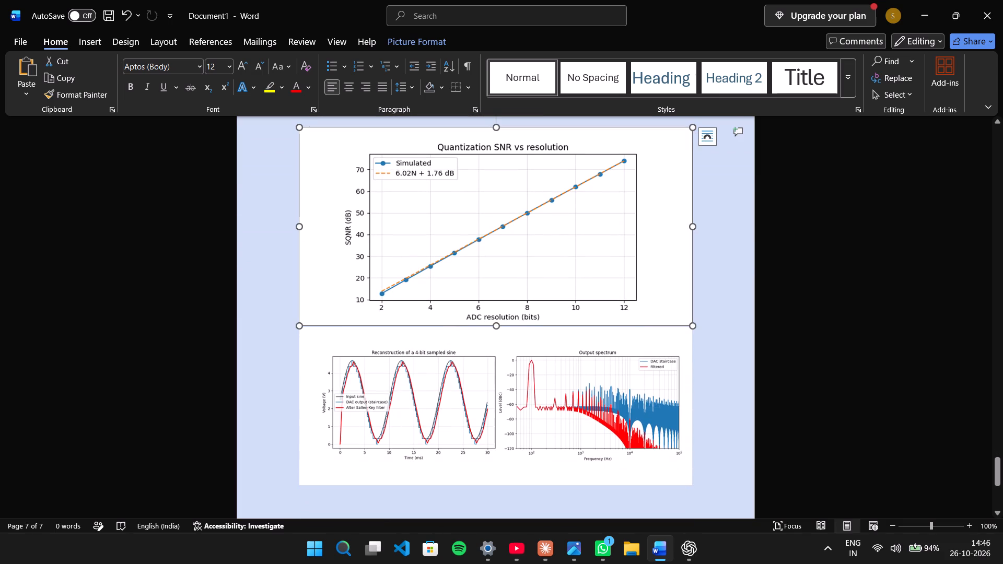
pyautogui.moveTo(297, 123); pyautogui.dragTo(419, 237)
# Shrink the sine reconstruction and output spectrum charts proportionally to about 72 percent of their width and deselect them.
pyautogui.click(403, 288)
pyautogui.moveTo(296, 265); pyautogui.dragTo(423, 372)
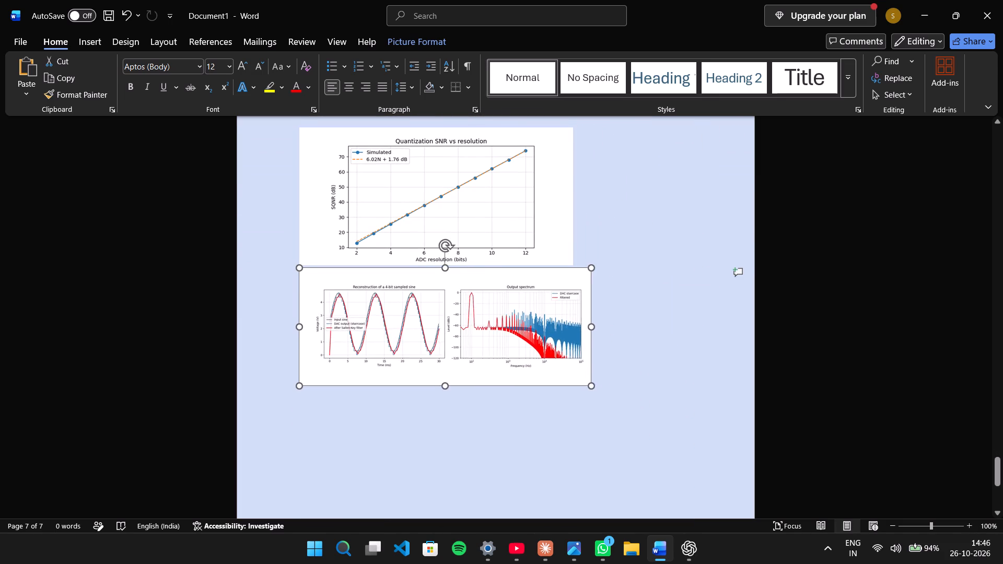
pyautogui.moveTo(423, 372); pyautogui.dragTo(410, 366)
pyautogui.click(681, 341)
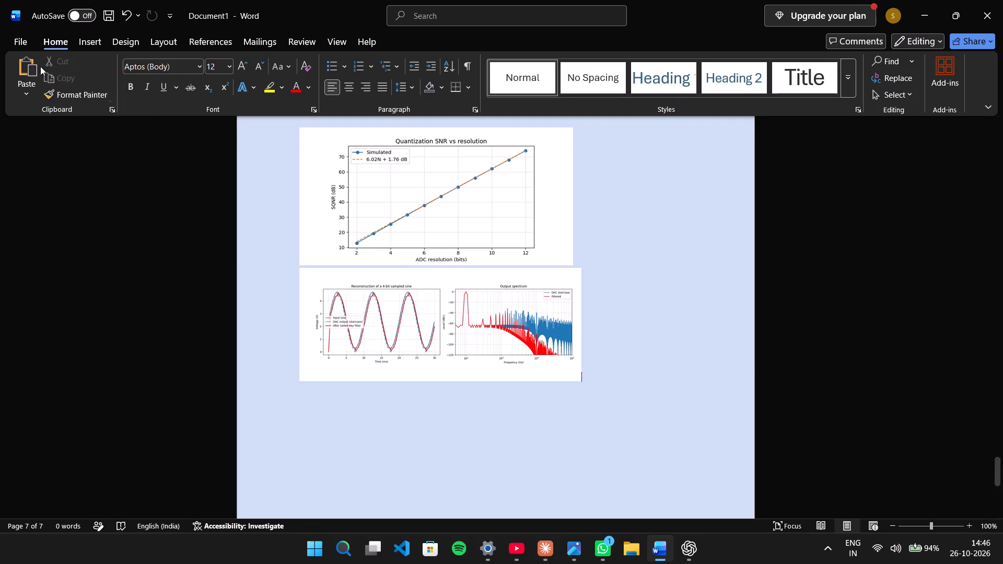
# Save the document as a PDF named ANALOG PRINTOUTS in the Downloads folder.
pyautogui.click(10, 36)
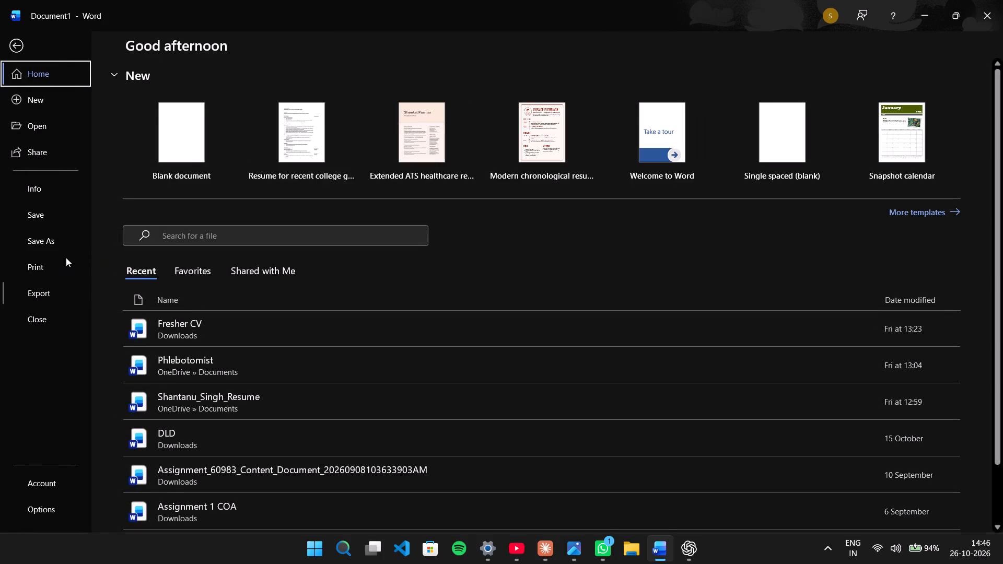
pyautogui.click(66, 244)
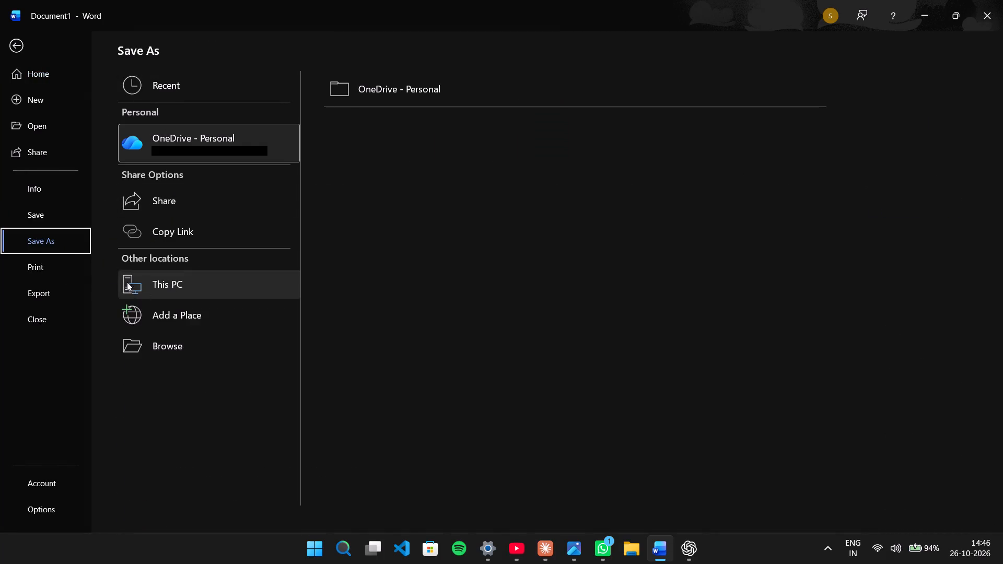
pyautogui.click(149, 267)
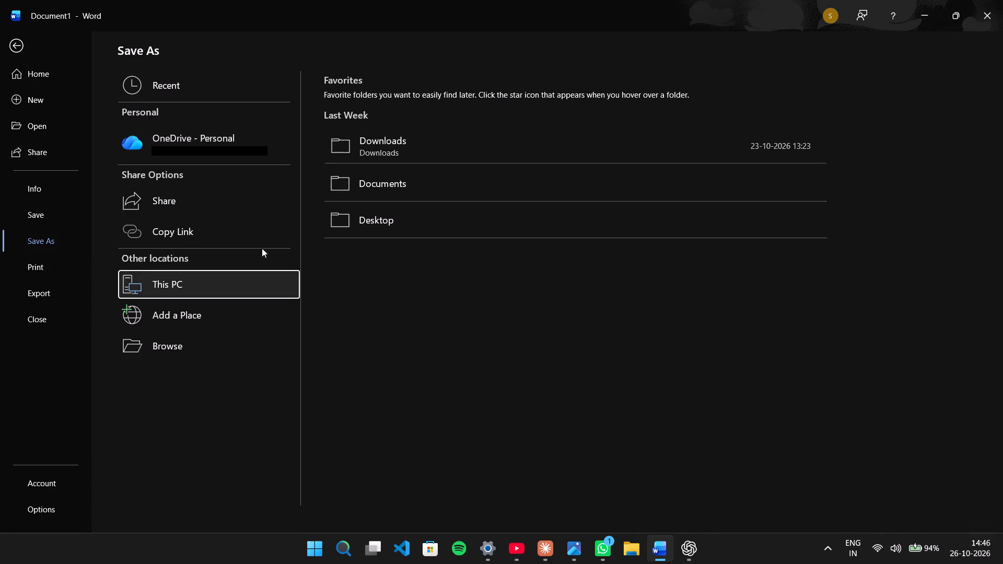
pyautogui.click(409, 148)
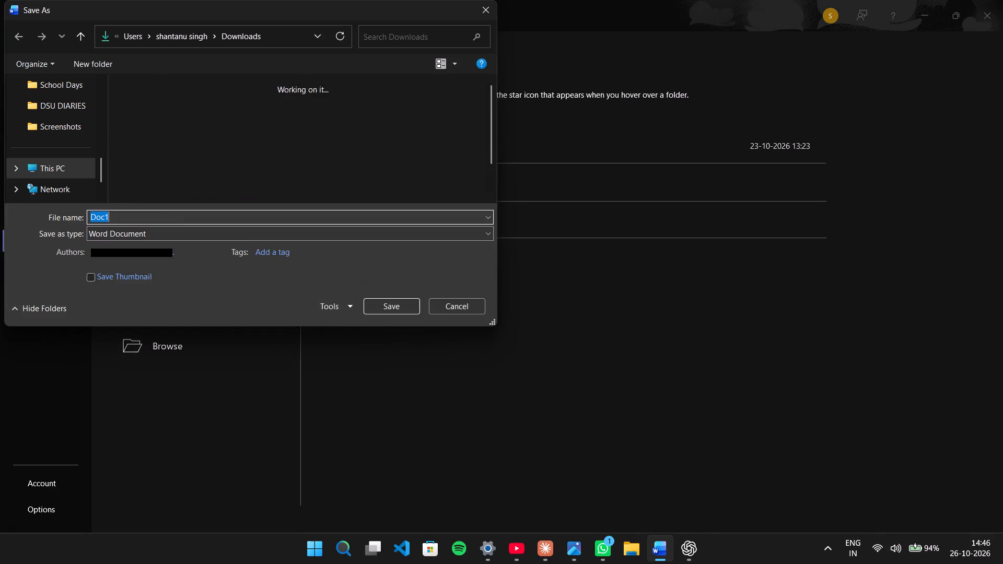
pyautogui.click(205, 231)
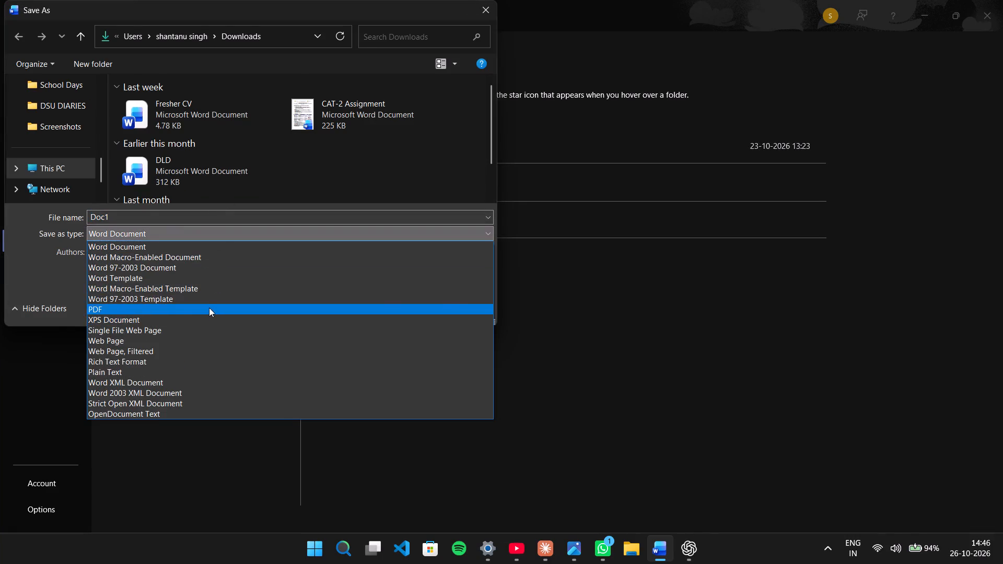
pyautogui.click(209, 307)
pyautogui.click(196, 219)
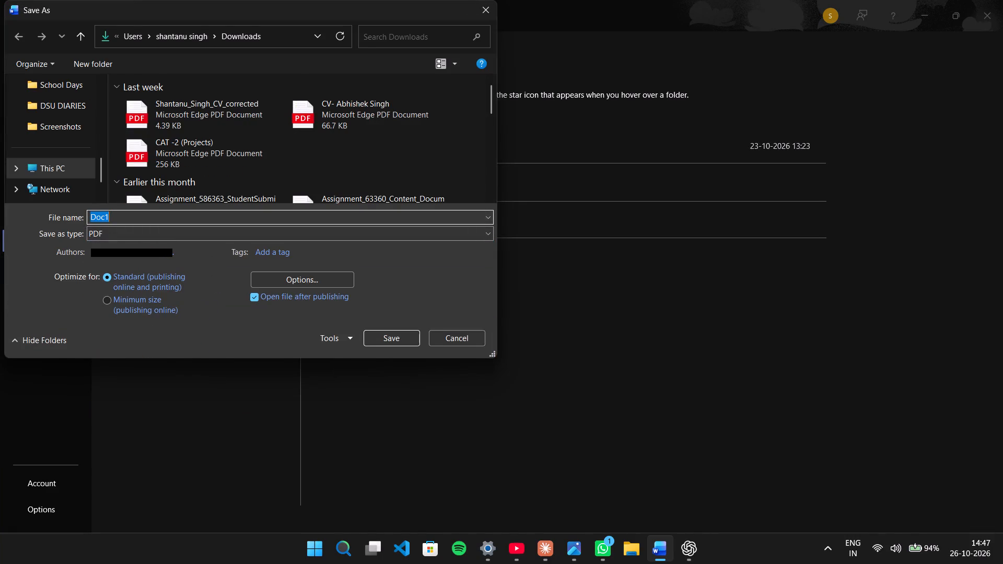
pyautogui.press('BackSpace')
pyautogui.press('\\')
pyautogui.press('BackSpace')
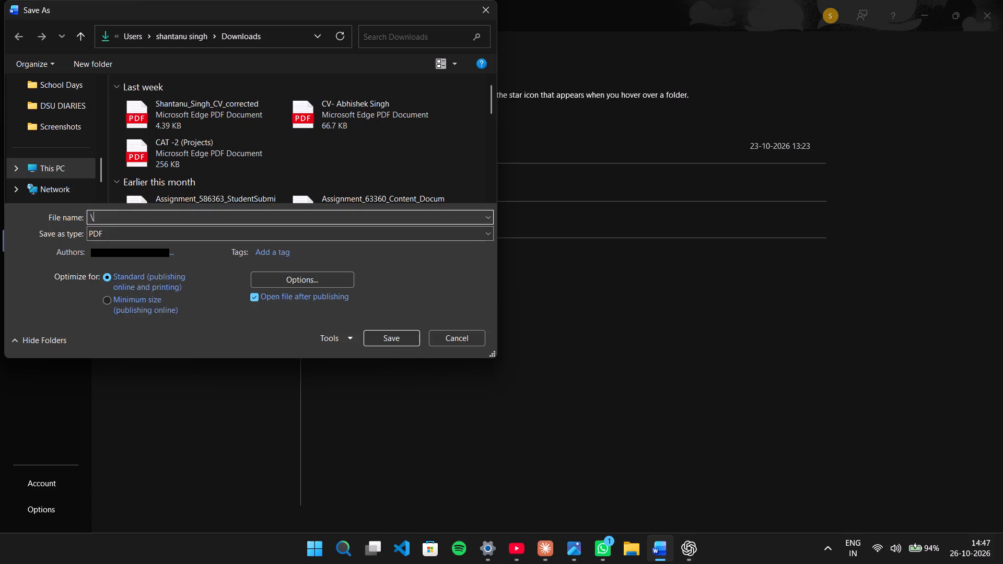
pyautogui.write('ANALOG PRINTOUTS')
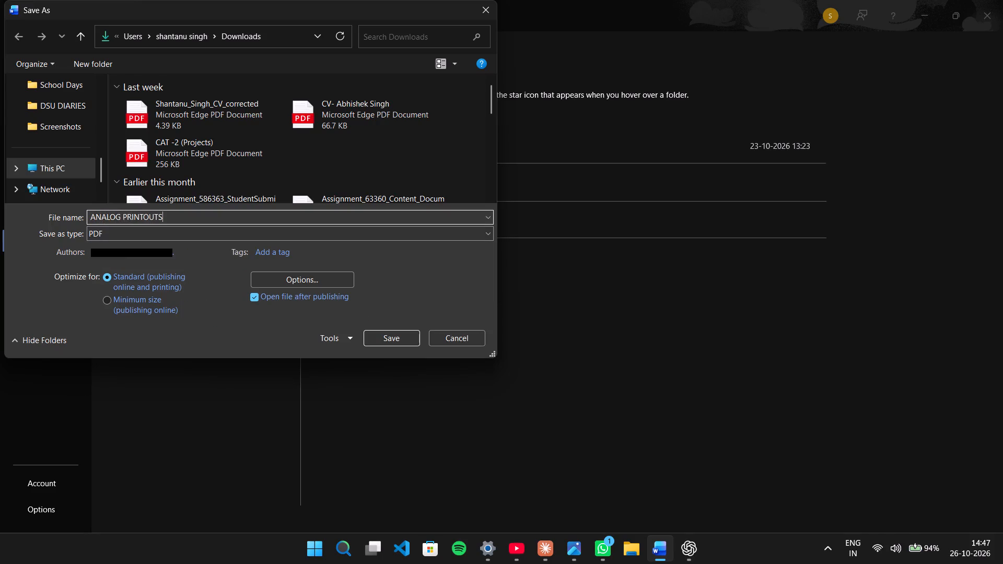
pyautogui.press('Return')
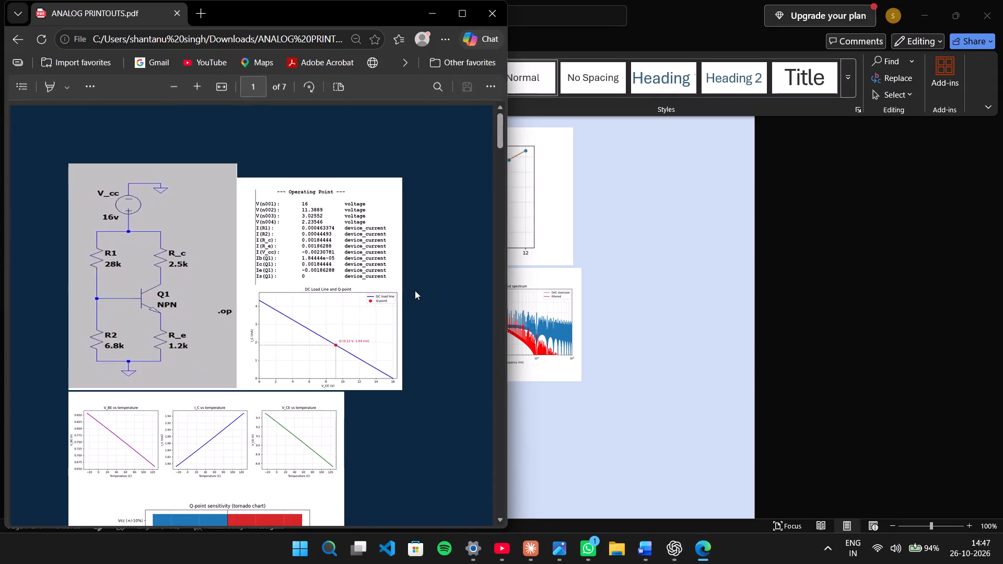
# Look through the exported ANALOG PRINTOUTS PDF from the first page to the end.
pyautogui.scroll(-8, 415, 290)
pyautogui.scroll(-20, 408, 296)
pyautogui.scroll(-17, 408, 296)
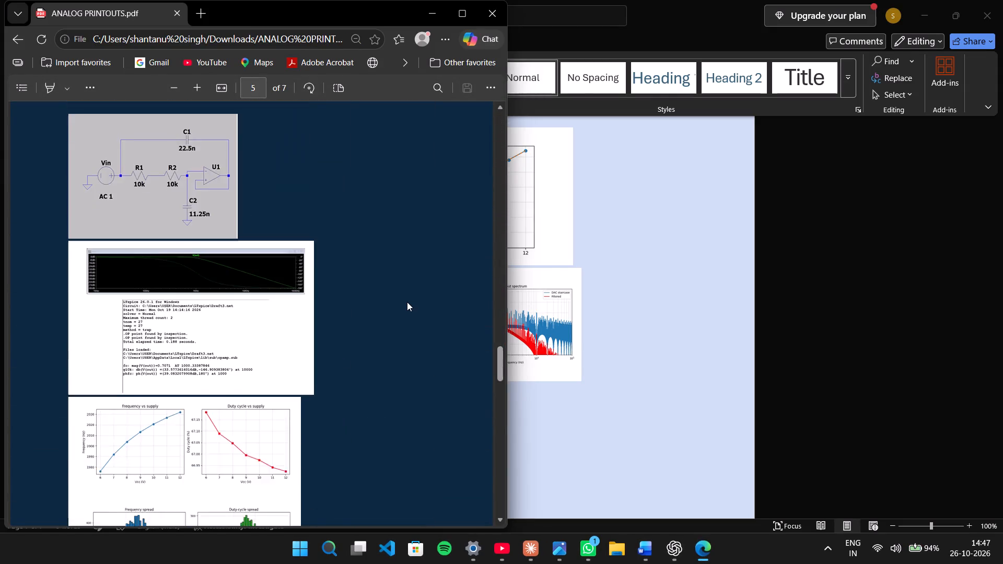
pyautogui.scroll(-20, 407, 302)
pyautogui.scroll(-10, 407, 302)
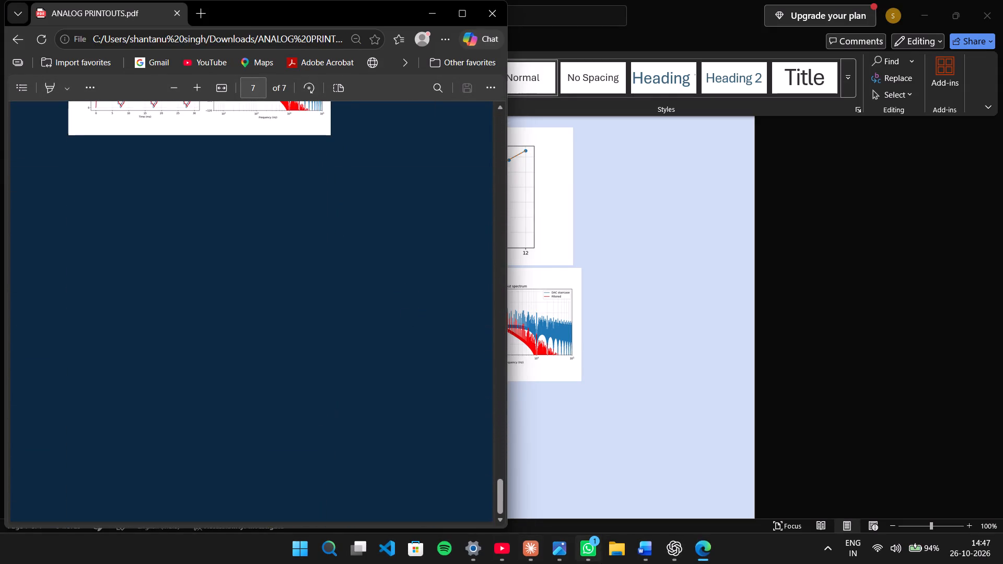
# Switch to File Explorer.
pyautogui.click(602, 563)
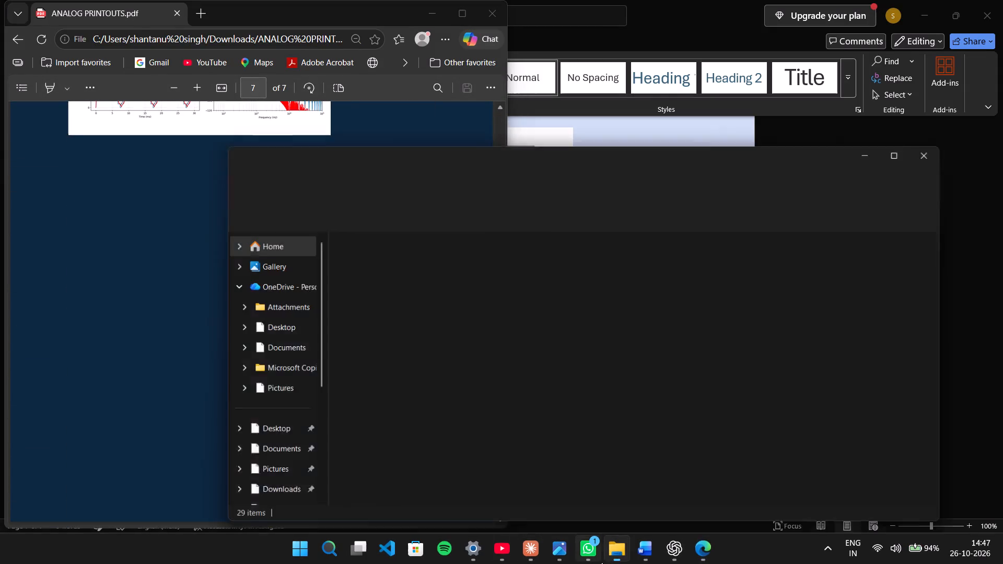